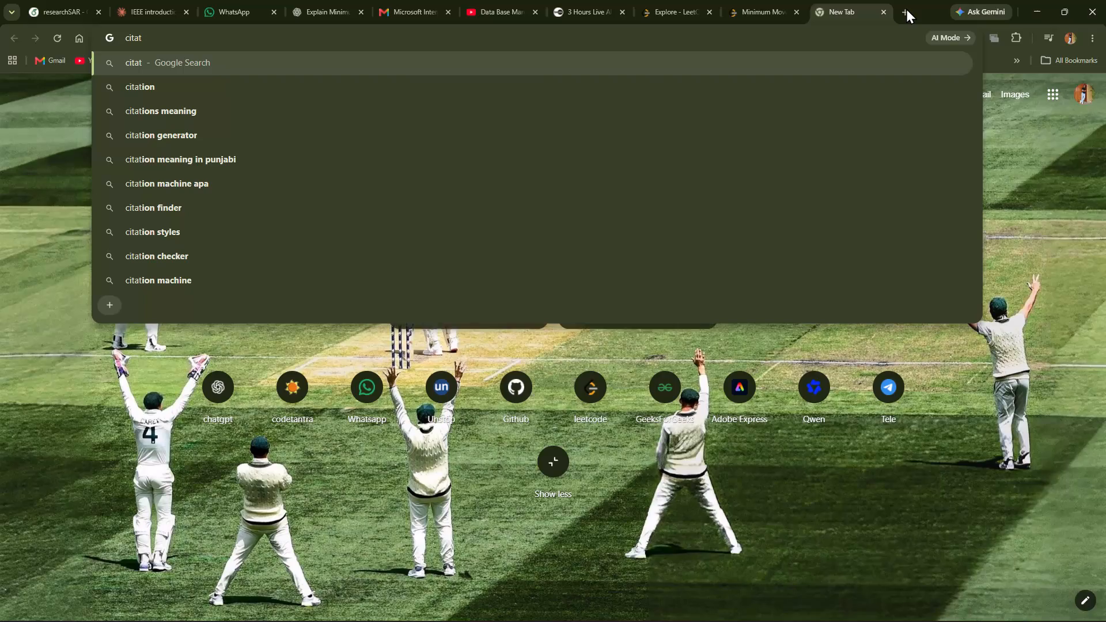
Search the web for "citation machine" and open the Citation Machine website from the results.
type("io ma")
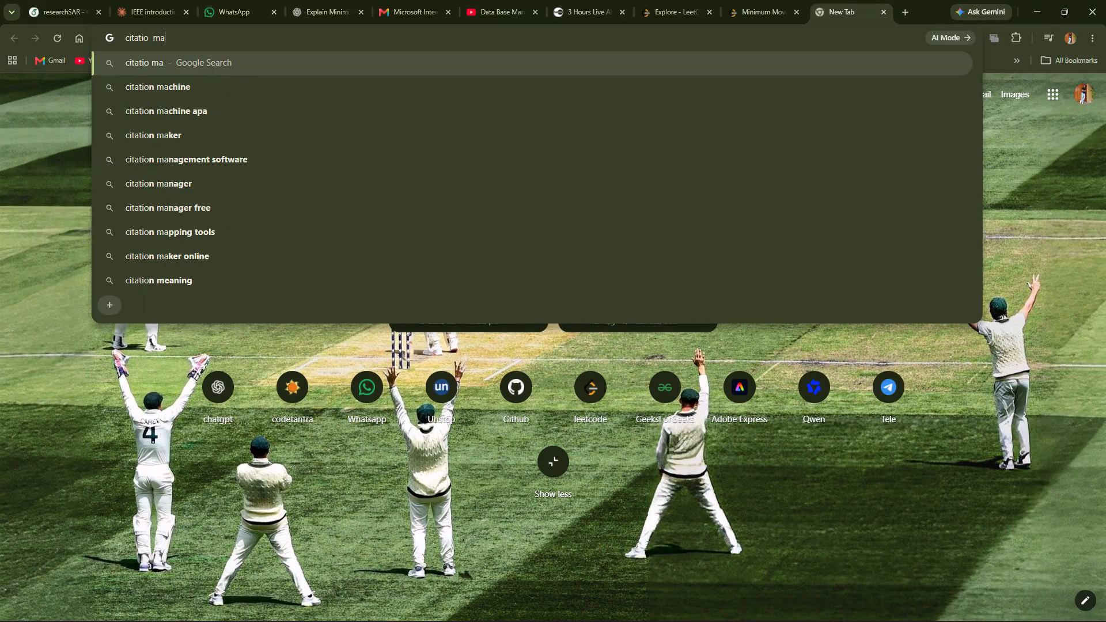
key("Down")
key("Return")
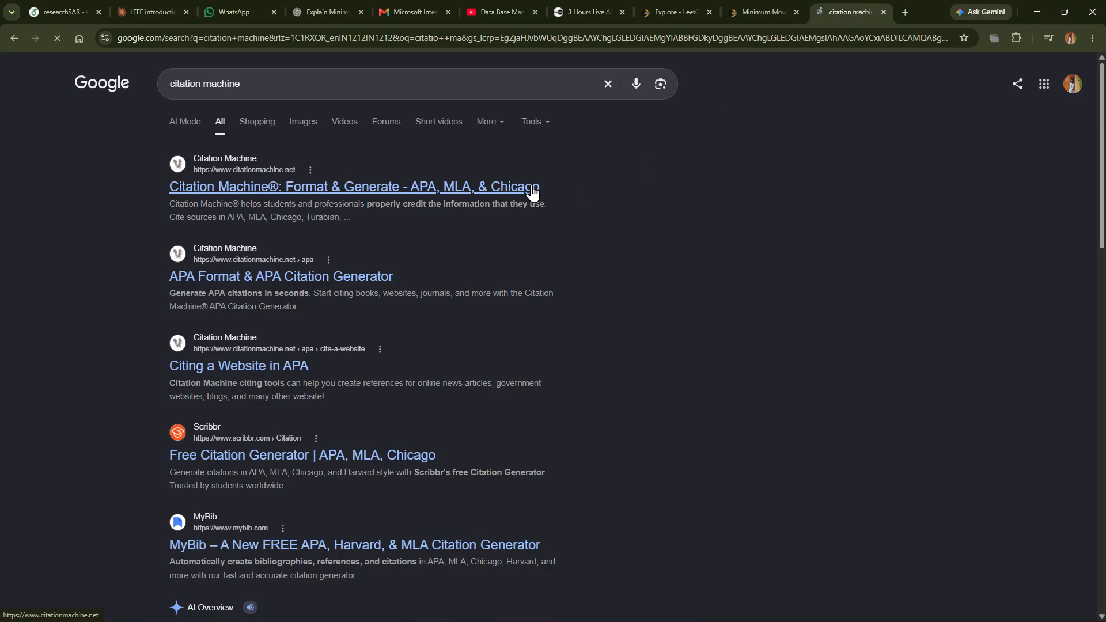
left_click(531, 184)
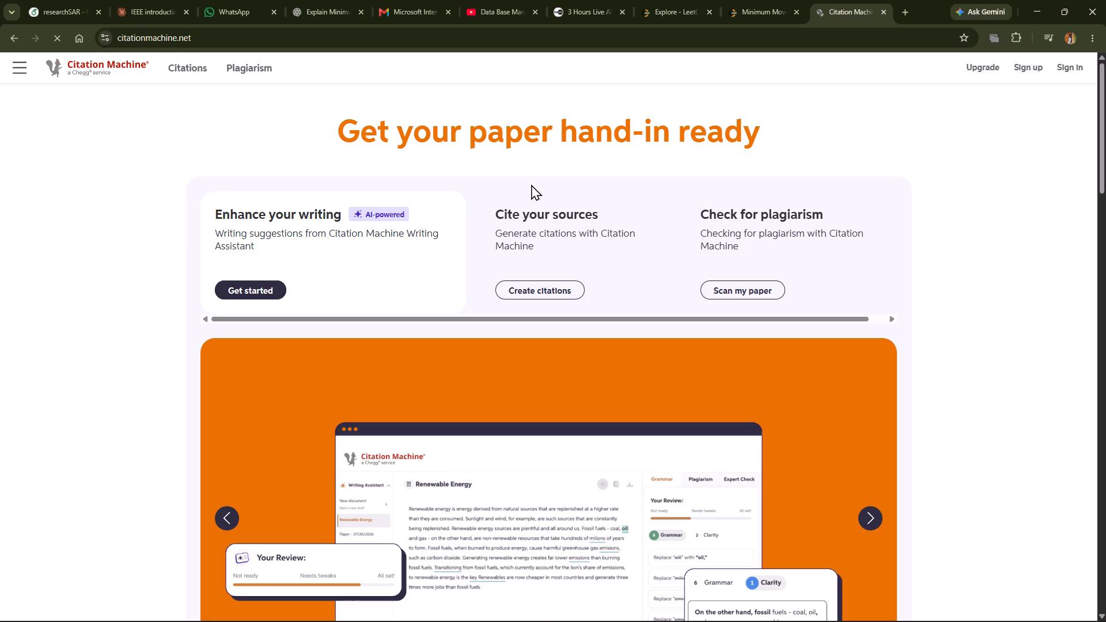
Open the cookie preferences and confirm the choices with the optional cookie categories left off.
scroll(500, 347, "down", 5)
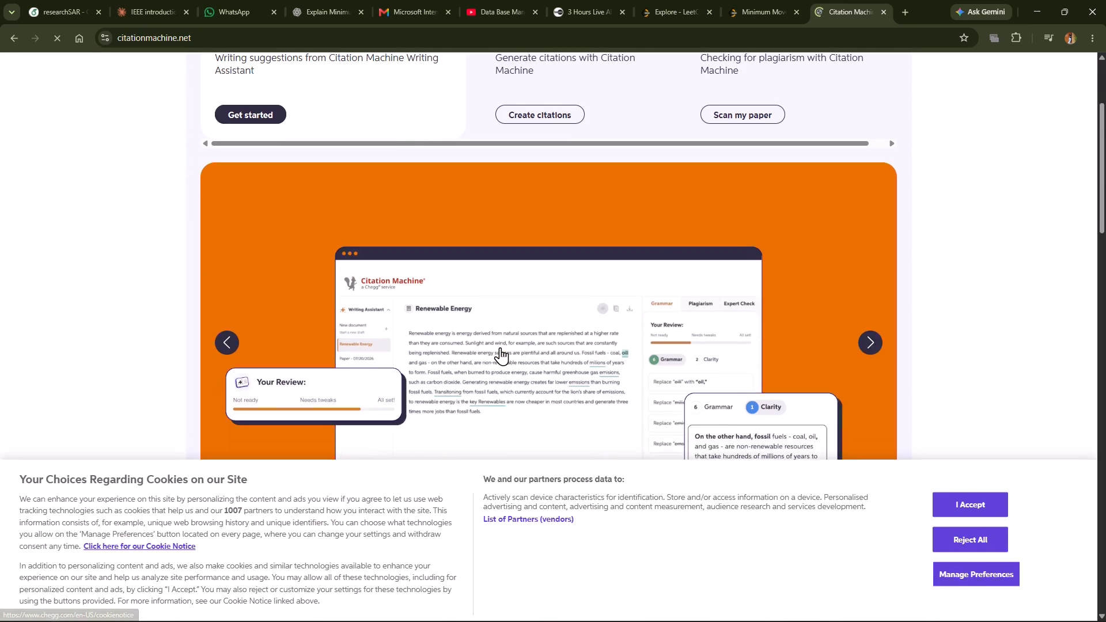
scroll(500, 347, "down", 1)
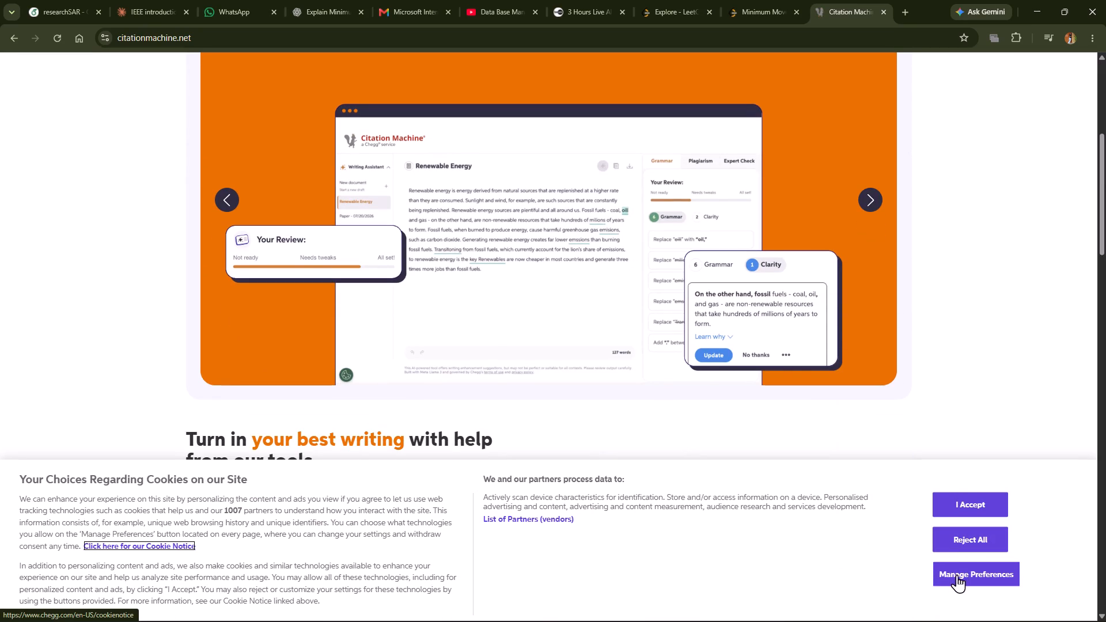
left_click(975, 565)
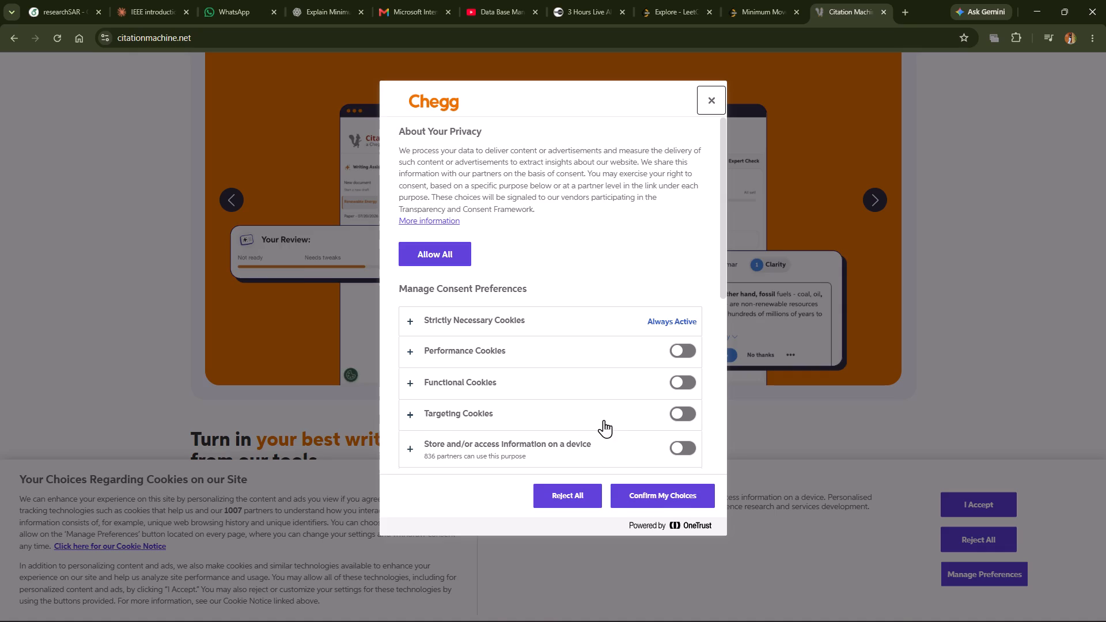
left_click(681, 497)
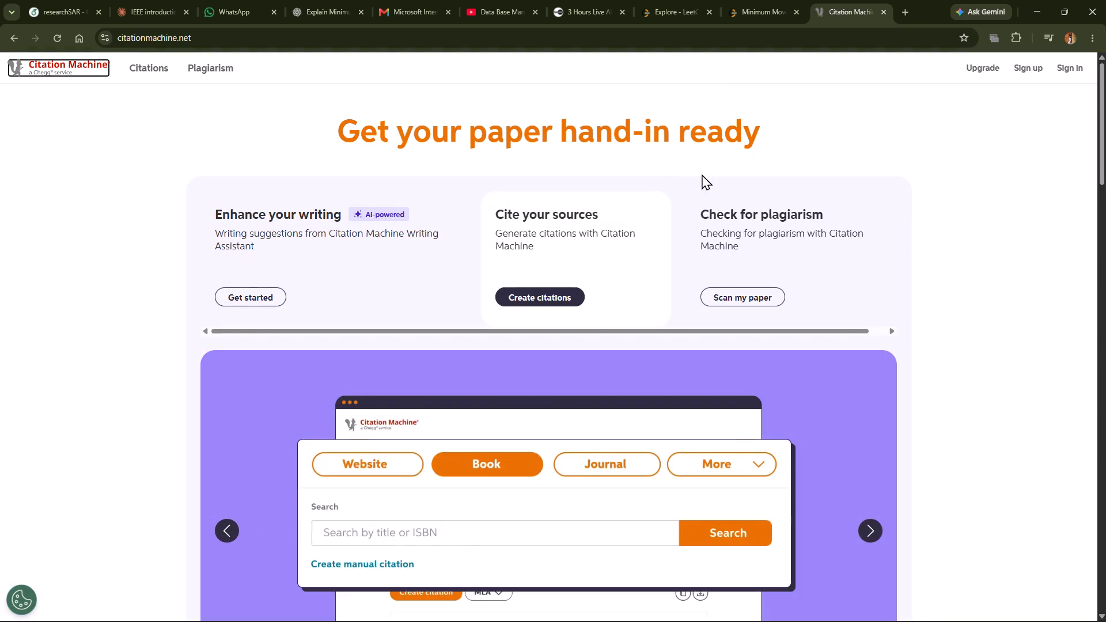
Open the citation creation page from the "Cite your sources" section.
scroll(593, 340, "up", 4)
scroll(593, 340, "down", 1)
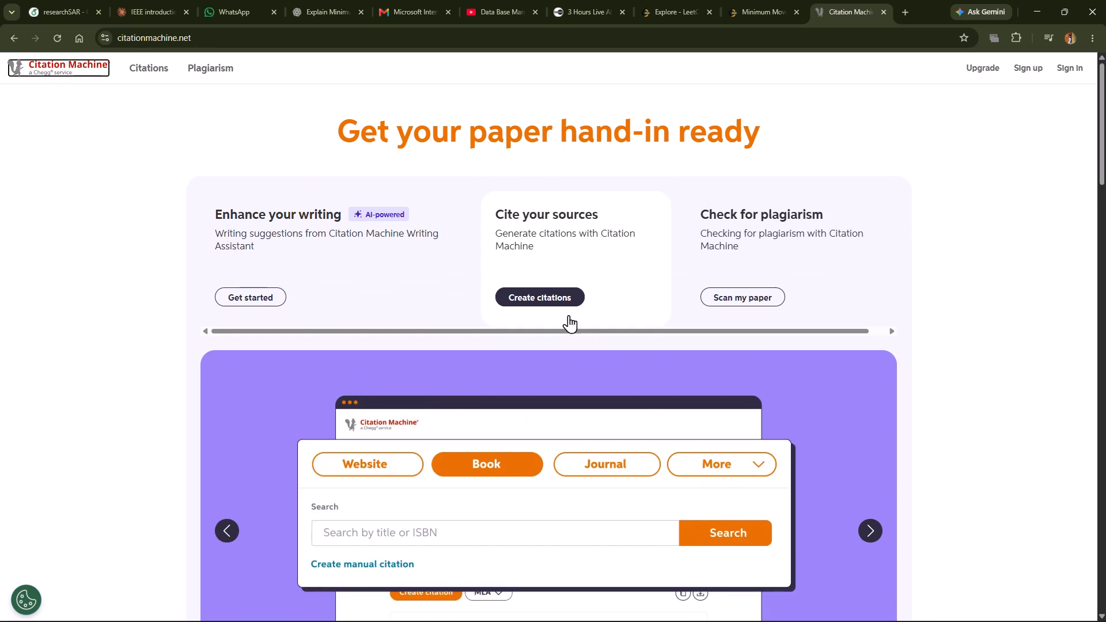
left_click(548, 296)
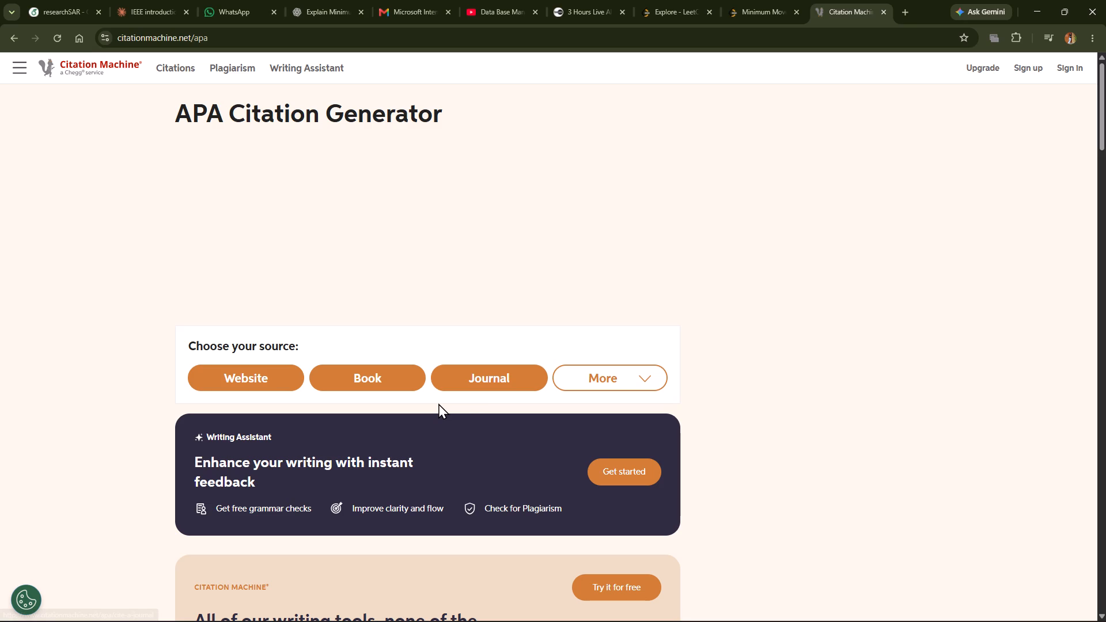
Look through the APA Citation Generator page and its APA Format & Citation Guide (7th Edition).
scroll(398, 373, "down", 5)
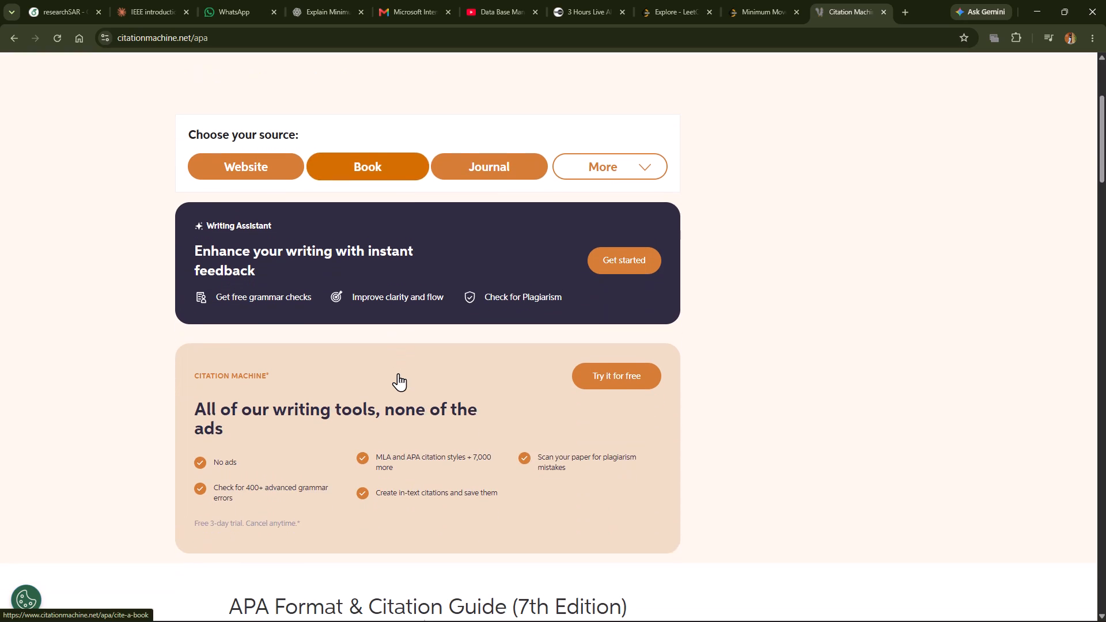
scroll(398, 373, "down", 1)
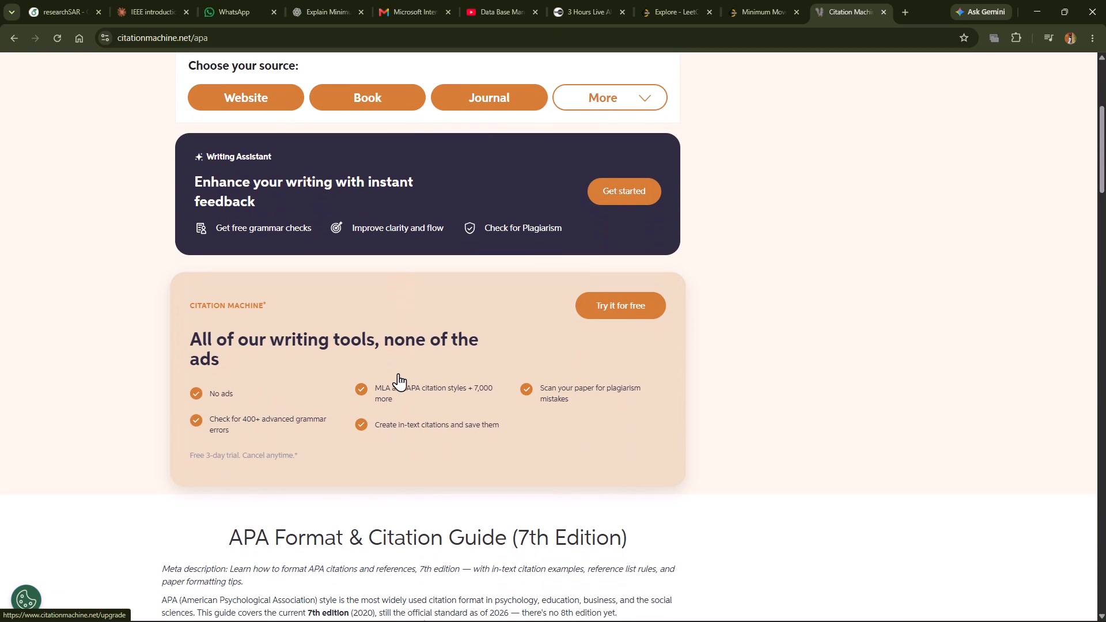
scroll(398, 373, "down", 3)
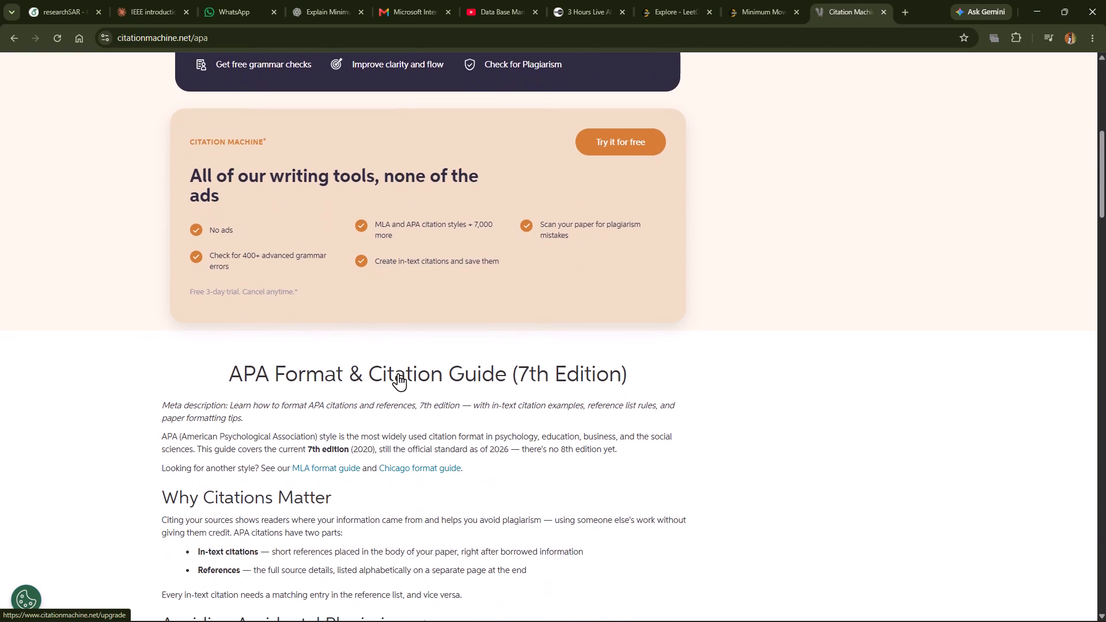
scroll(398, 373, "down", 6)
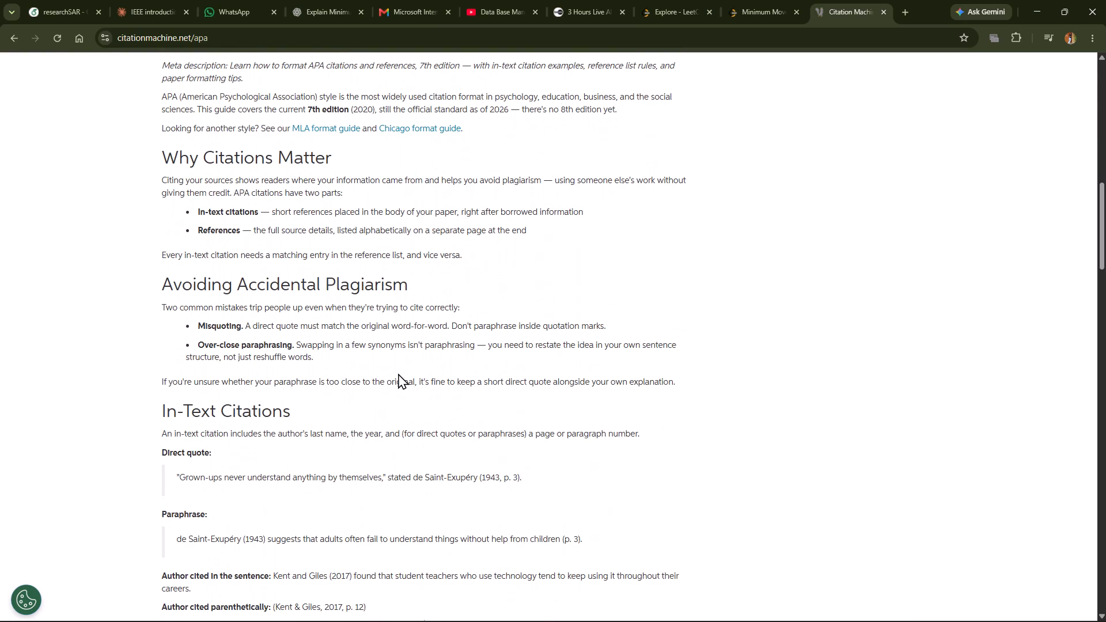
scroll(398, 373, "down", 2)
scroll(398, 373, "up", 8)
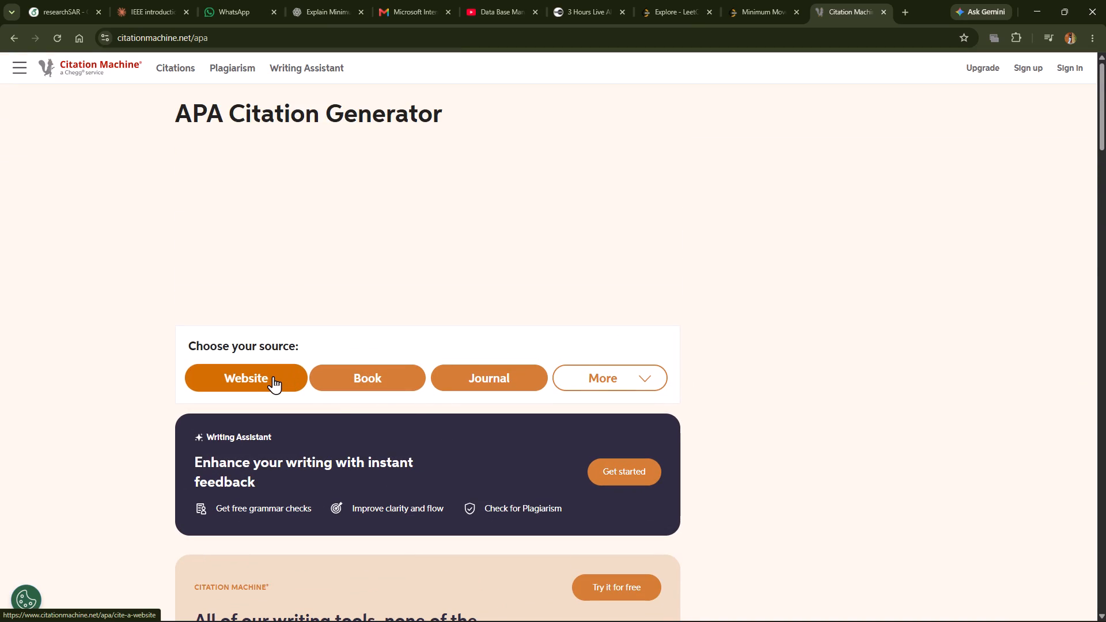
Choose Conference from the additional source types for the APA citation.
left_click(648, 377)
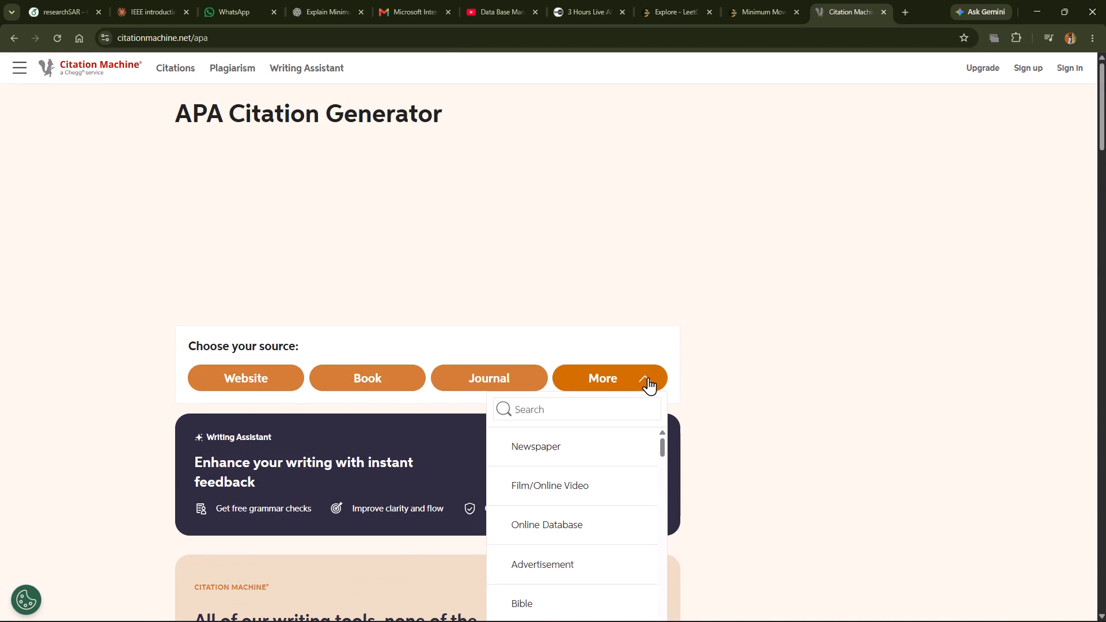
scroll(561, 505, "down", 3)
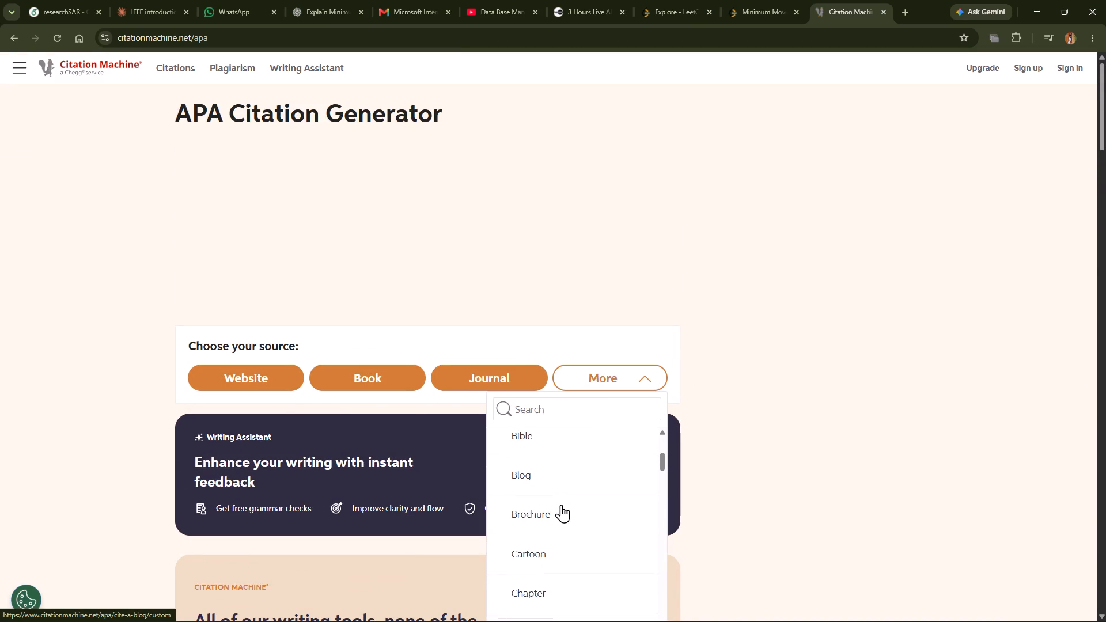
scroll(561, 505, "down", 4)
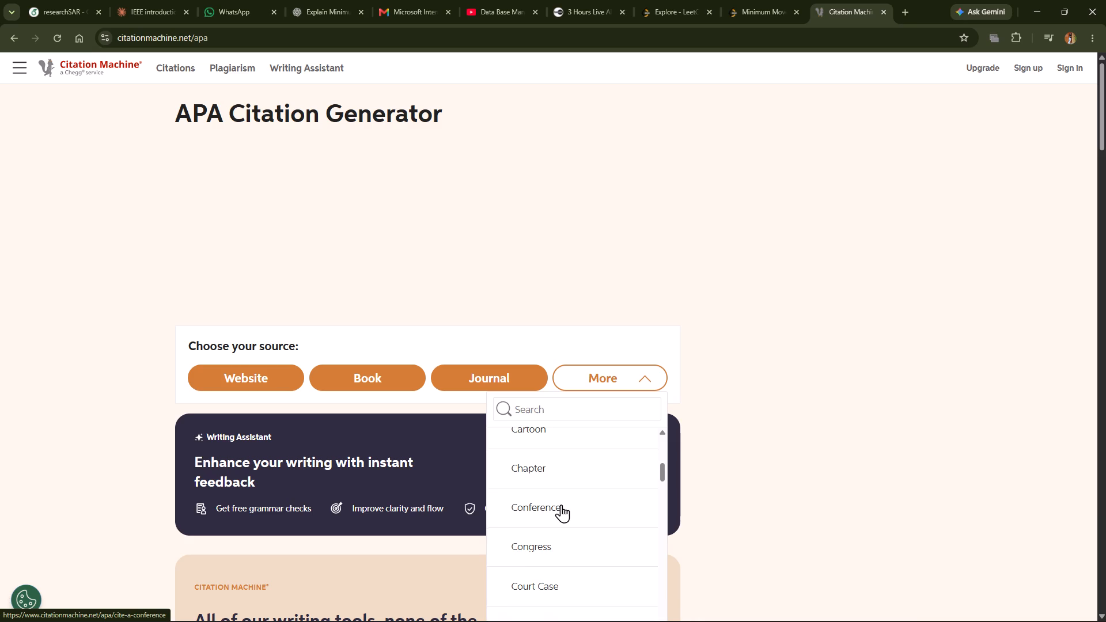
left_click(561, 505)
scroll(540, 404, "down", 1)
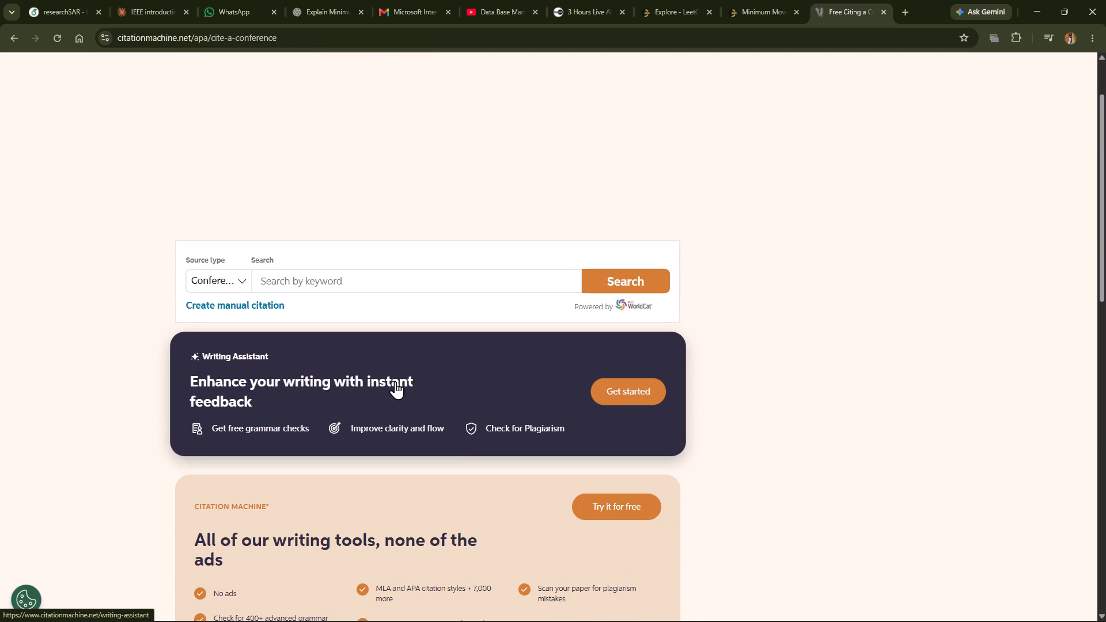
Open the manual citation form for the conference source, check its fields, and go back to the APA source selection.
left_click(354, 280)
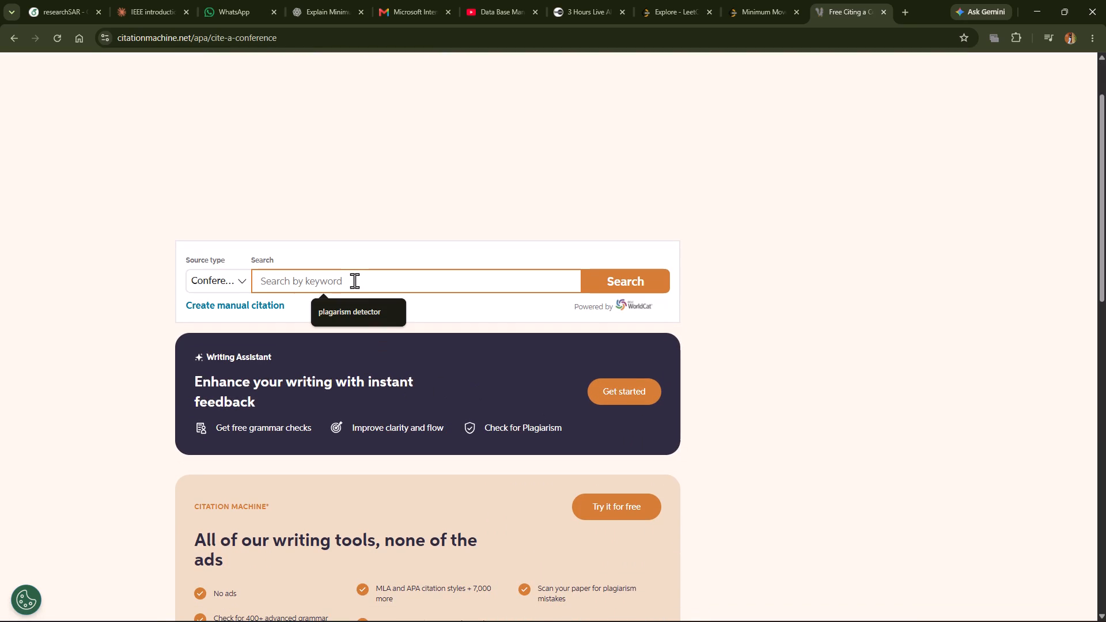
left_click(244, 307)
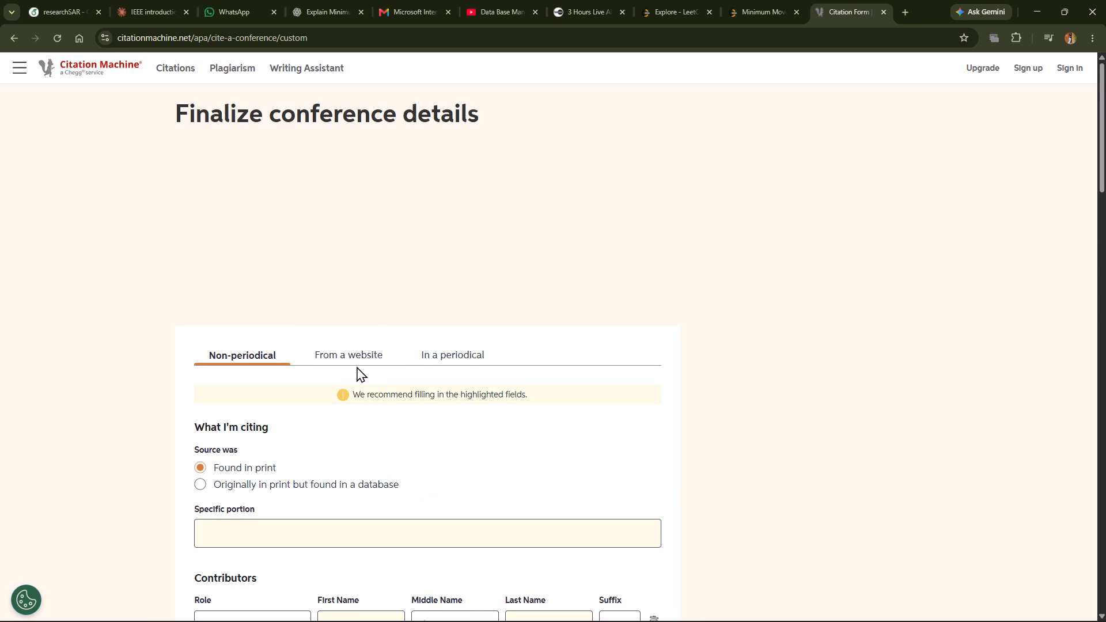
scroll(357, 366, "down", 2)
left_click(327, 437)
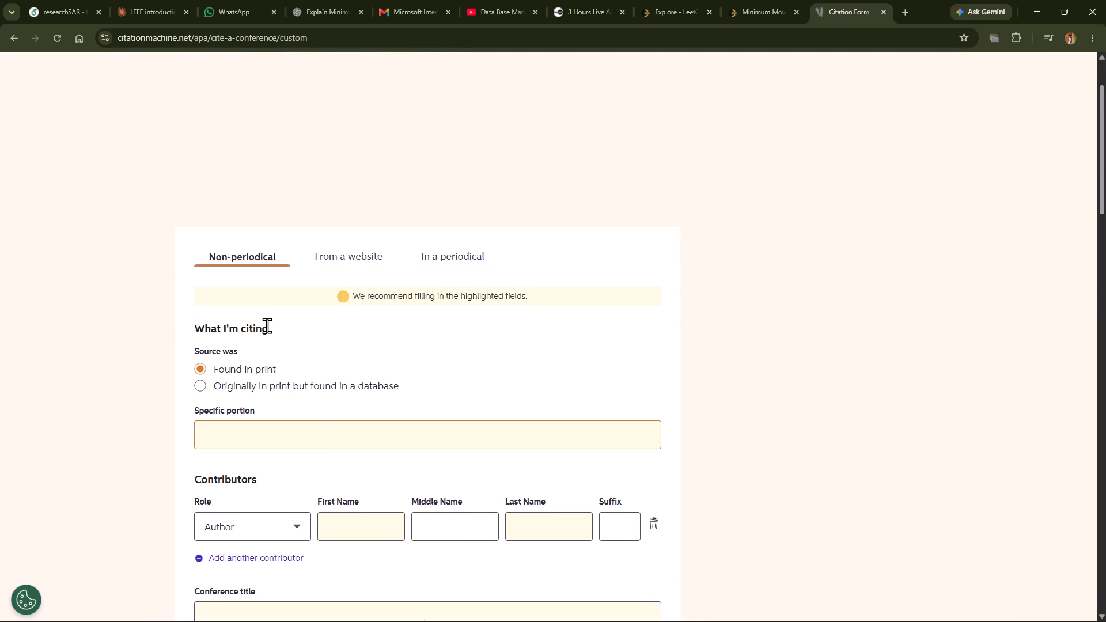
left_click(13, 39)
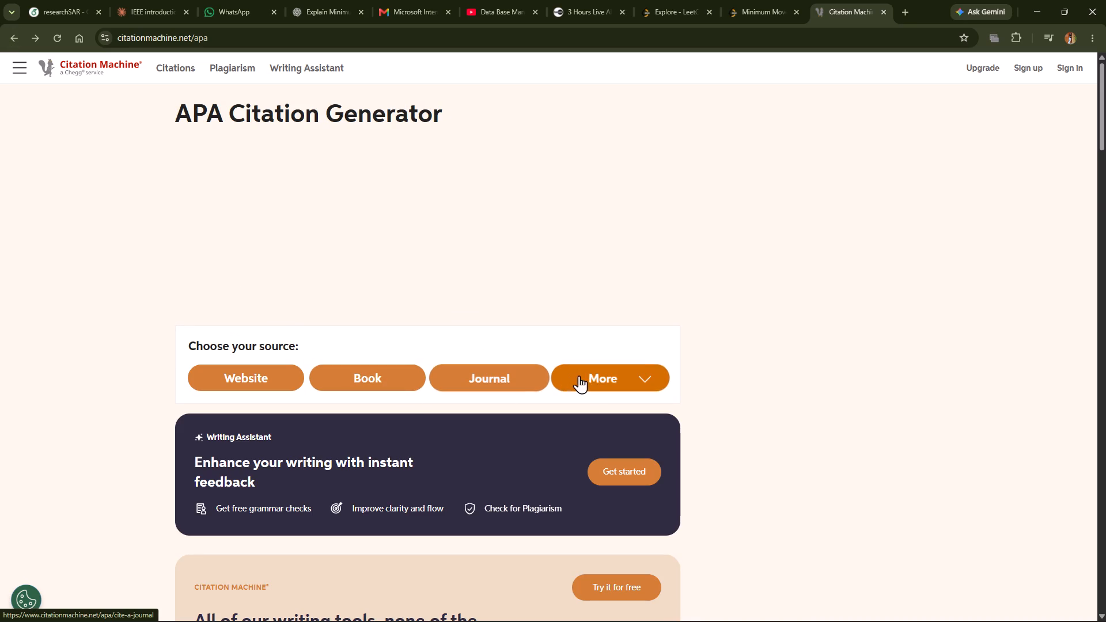
Choose Conference again from the additional source types for the APA citation.
left_click(593, 379)
scroll(590, 570, "down", 2)
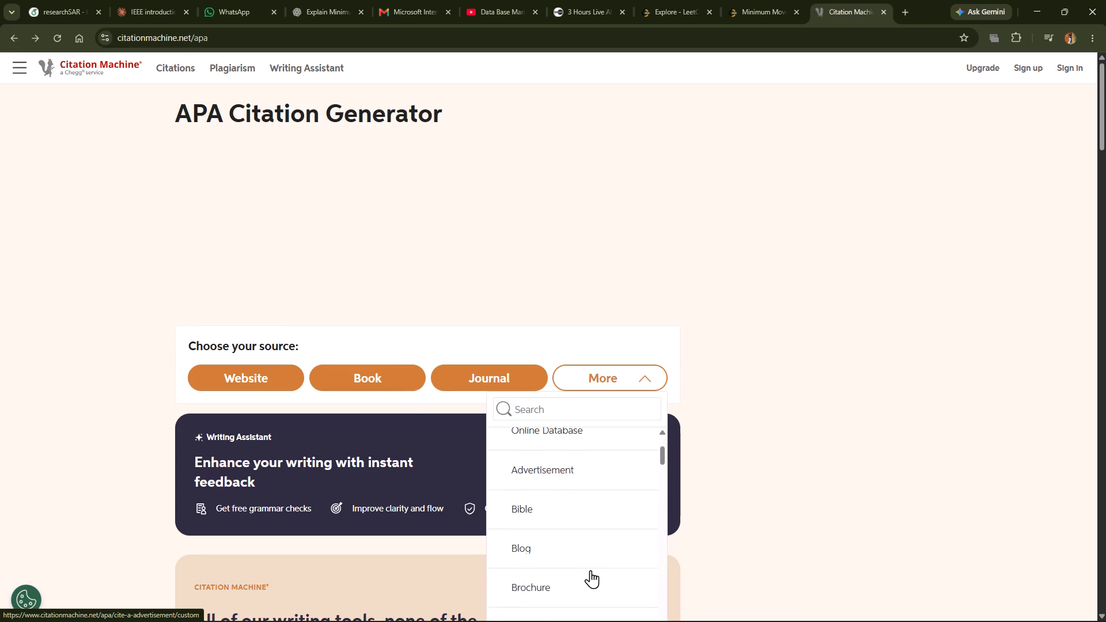
scroll(590, 570, "down", 5)
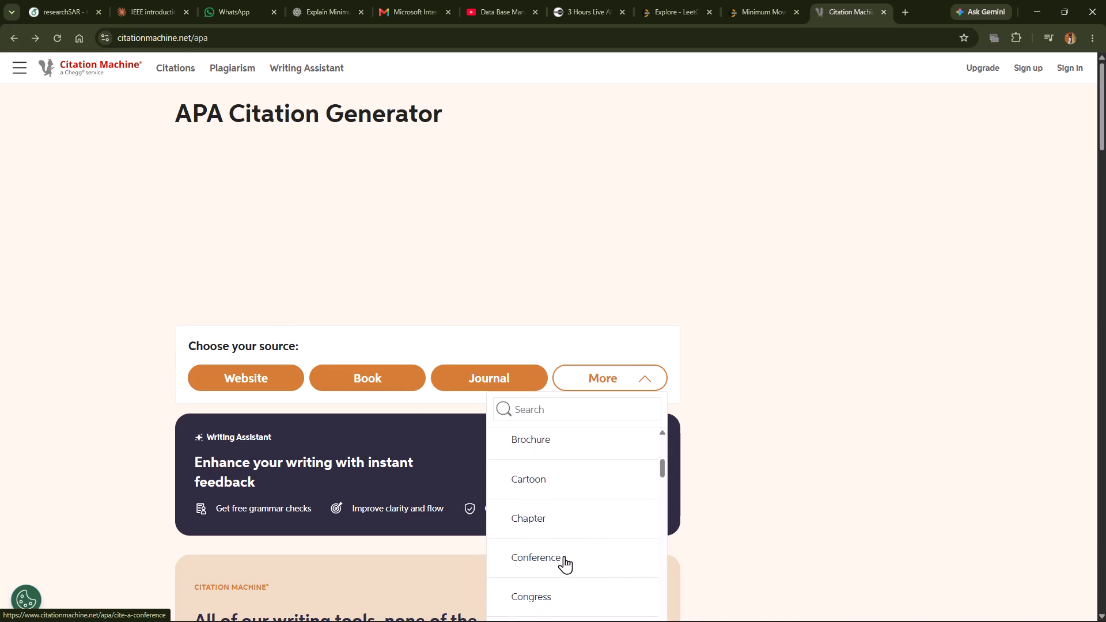
left_click(562, 555)
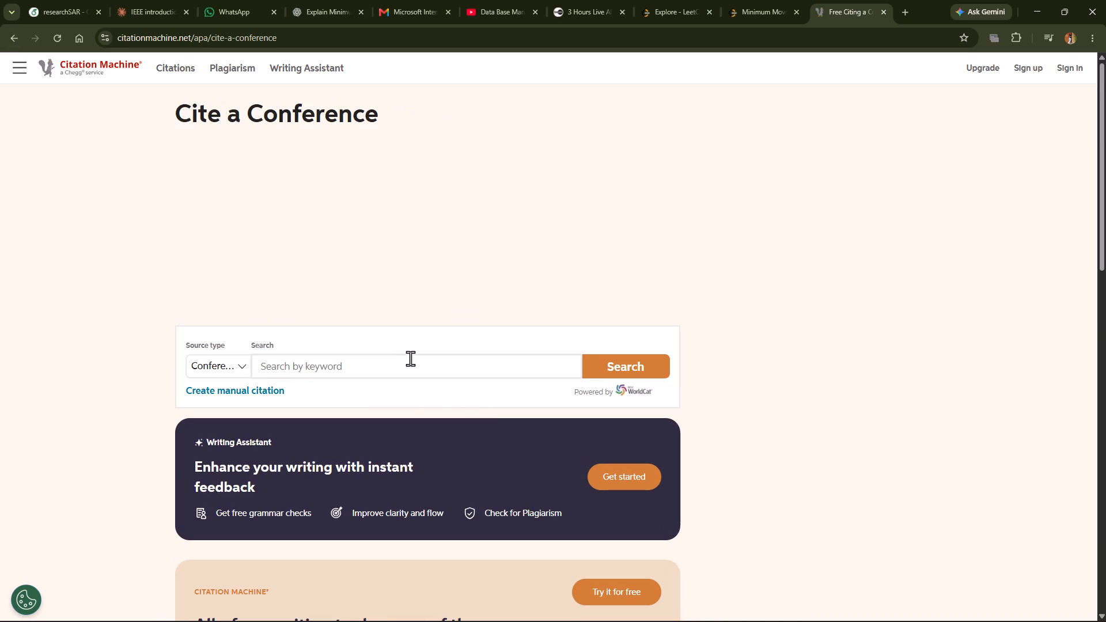
Start a keyword search for the conference source to cite.
left_click(411, 358)
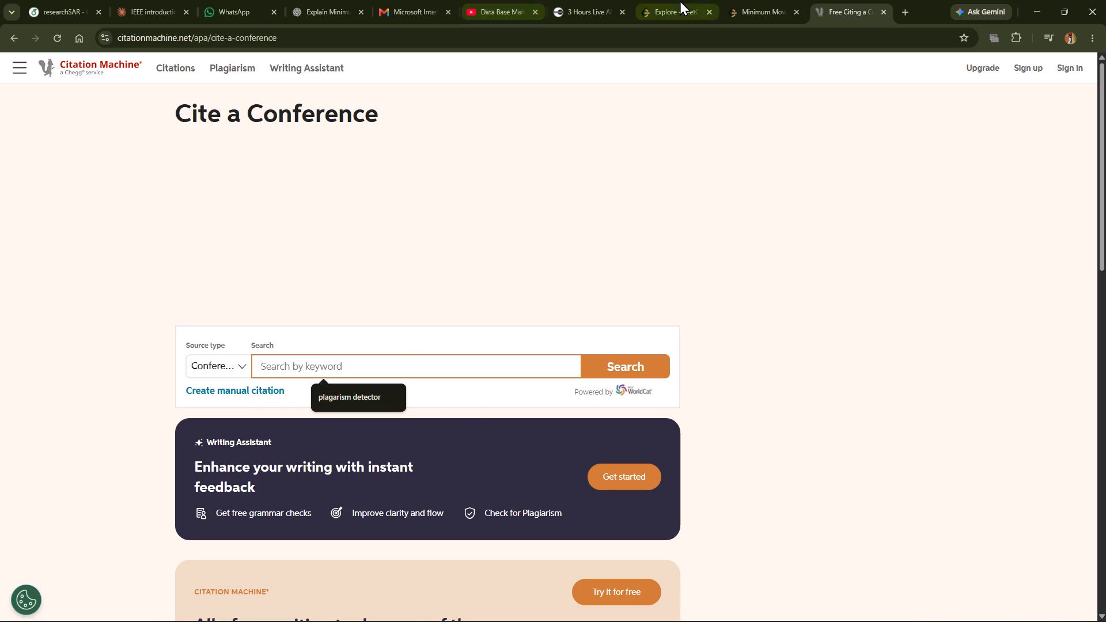
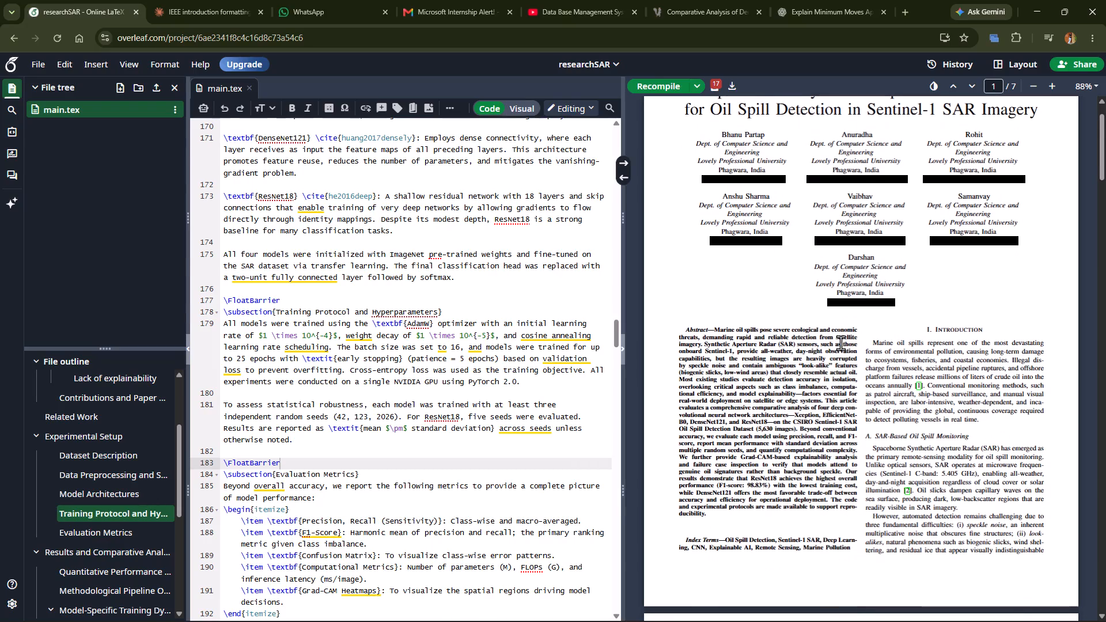
Review the compiled paper in the Overleaf preview, from the author block and introduction on to the Related Work section.
left_click_drag(957, 197, 1019, 215)
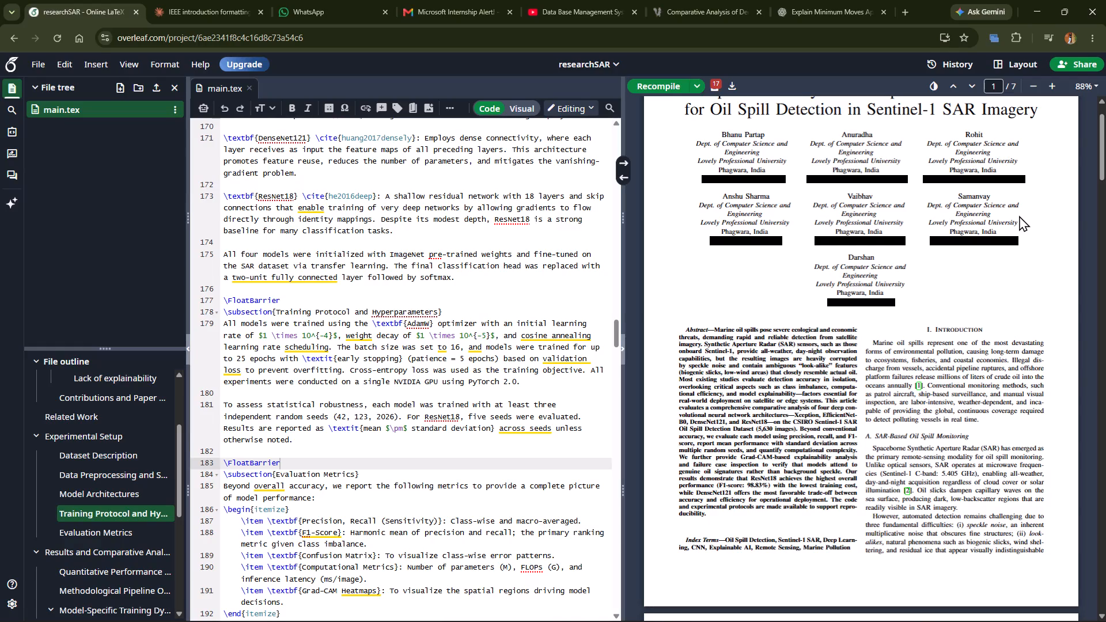
left_click_drag(1019, 215, 1027, 226)
scroll(986, 340, "down", 3)
scroll(864, 372, "down", 1)
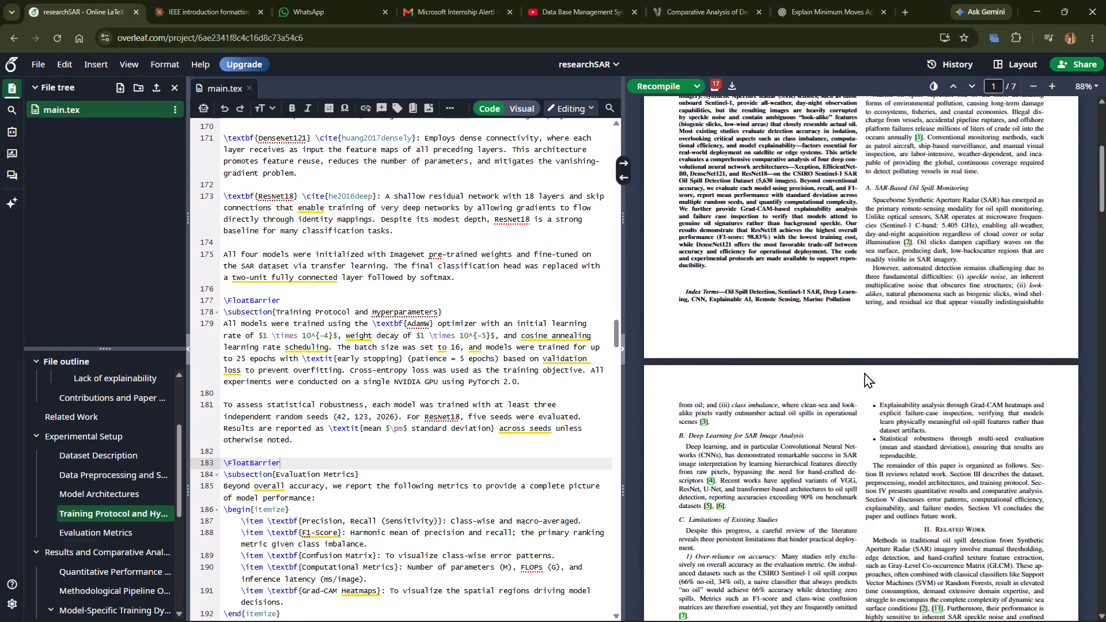
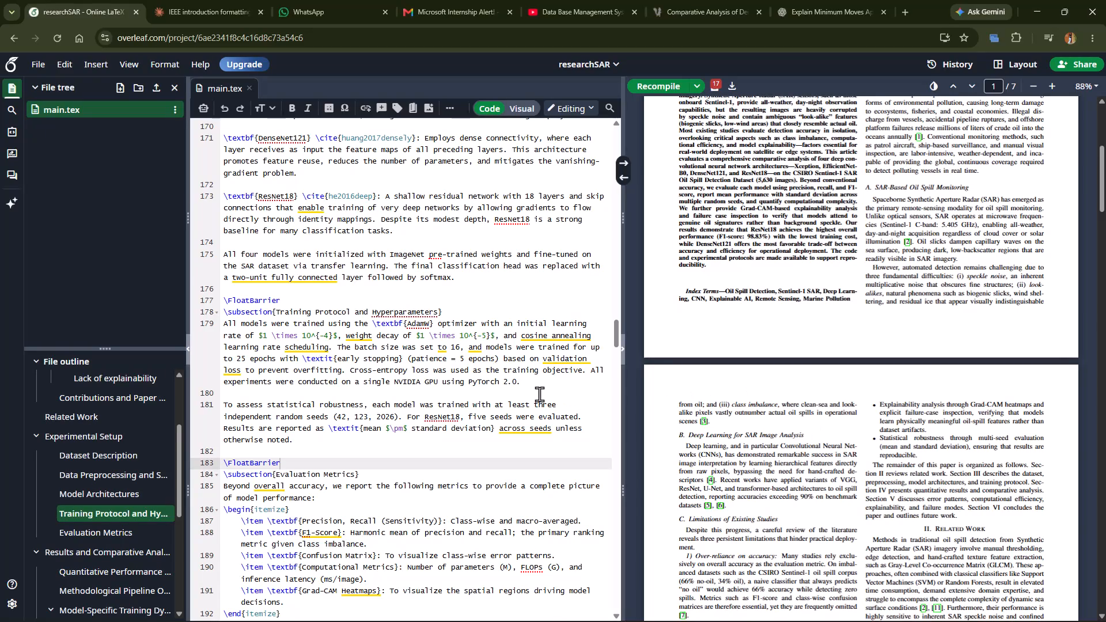
Review the compiled paper's pages from the introduction through Related Work and Experimental Setup to the Evaluation Metrics section.
scroll(800, 274, "down", 1)
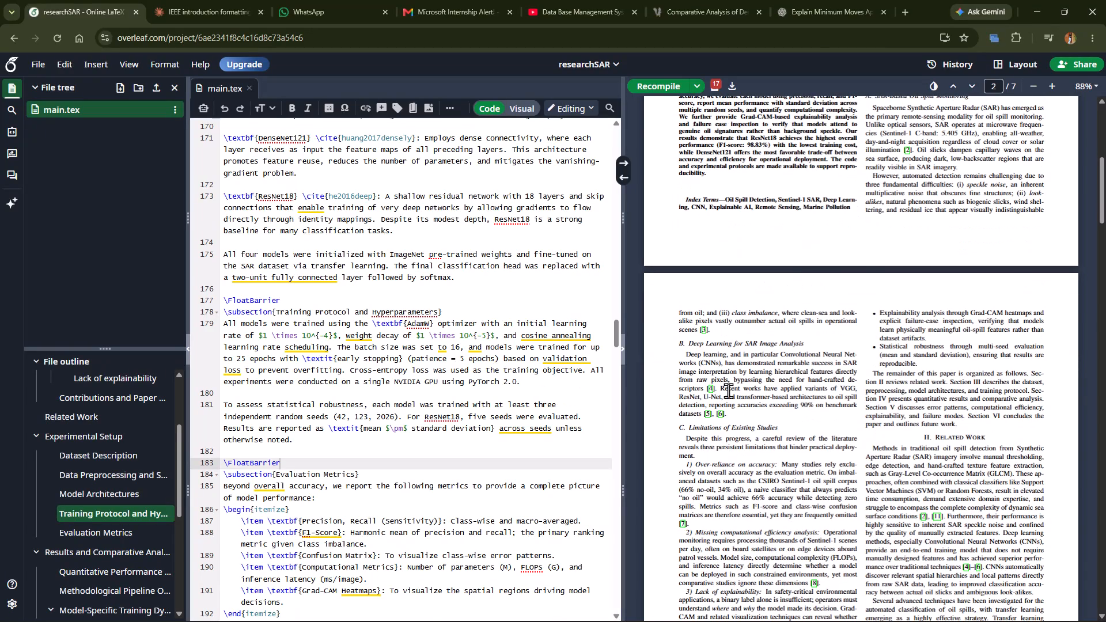
scroll(757, 455, "down", 5)
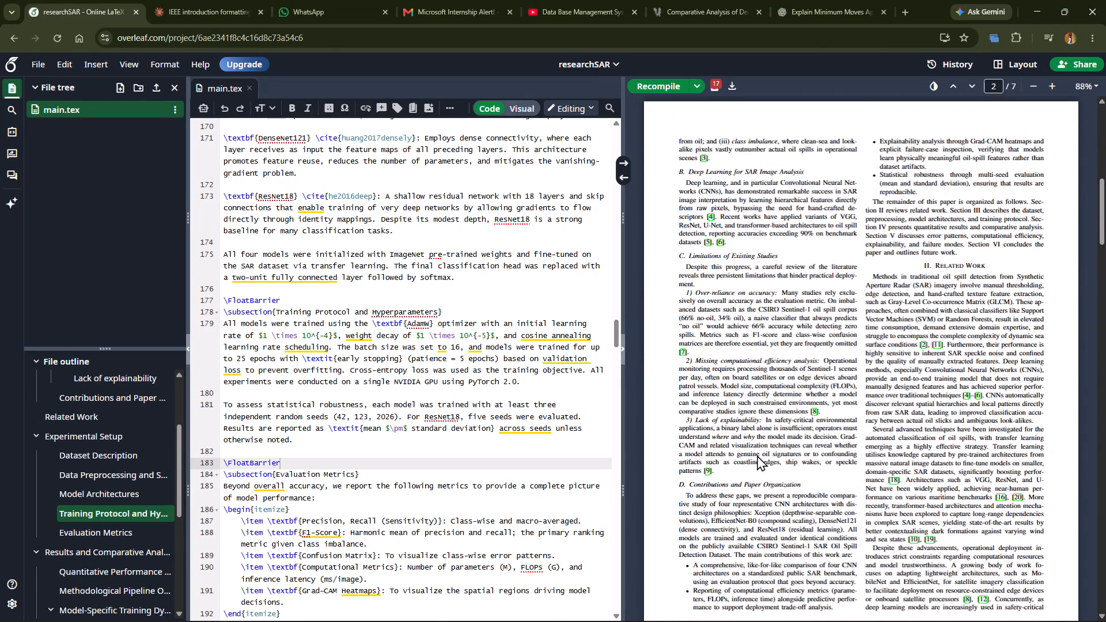
scroll(757, 455, "down", 4)
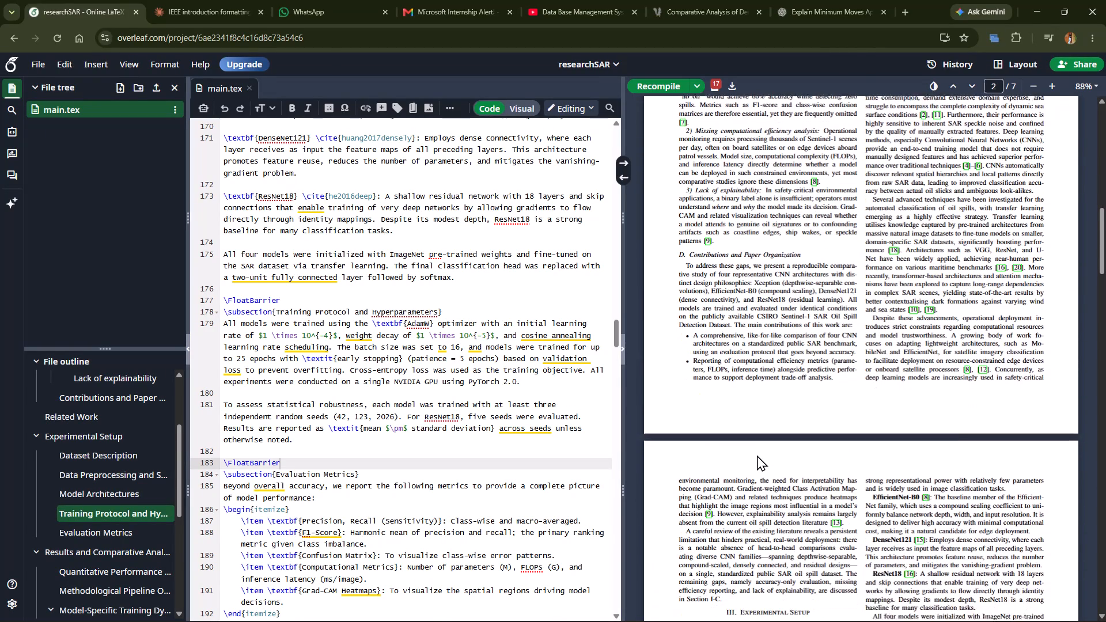
scroll(757, 455, "down", 1)
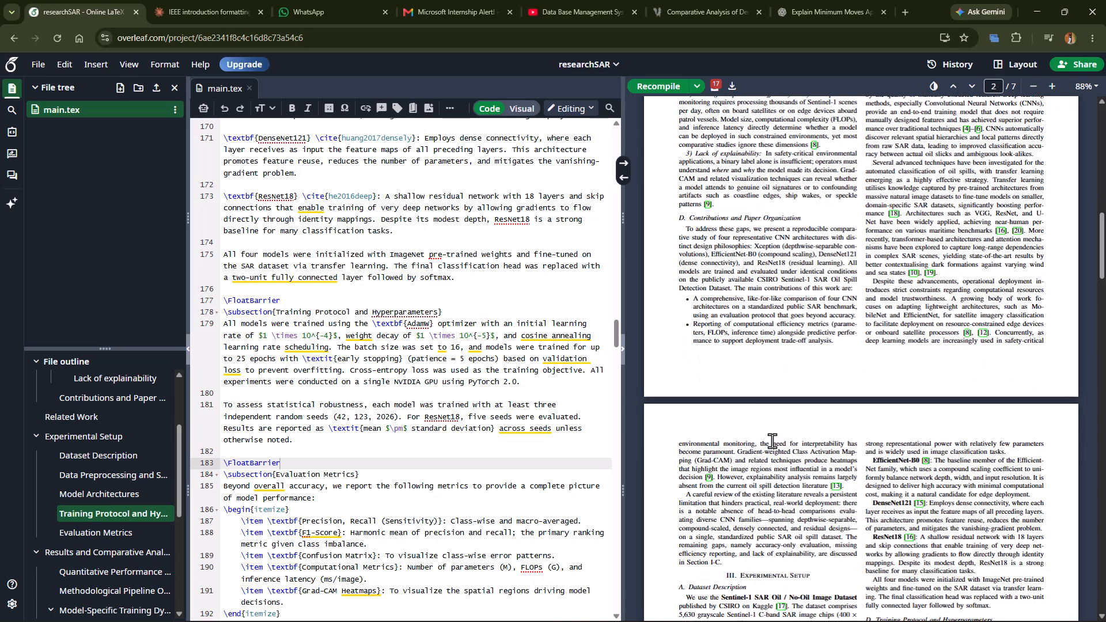
left_click_drag(772, 441, 835, 587)
left_click(835, 587)
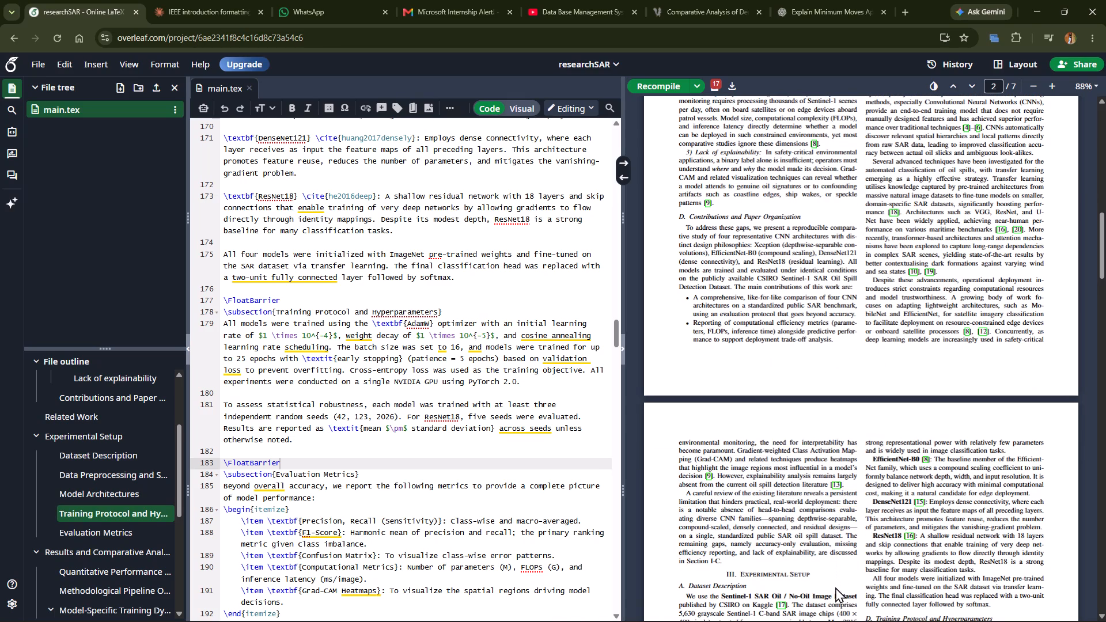
scroll(827, 565, "down", 3)
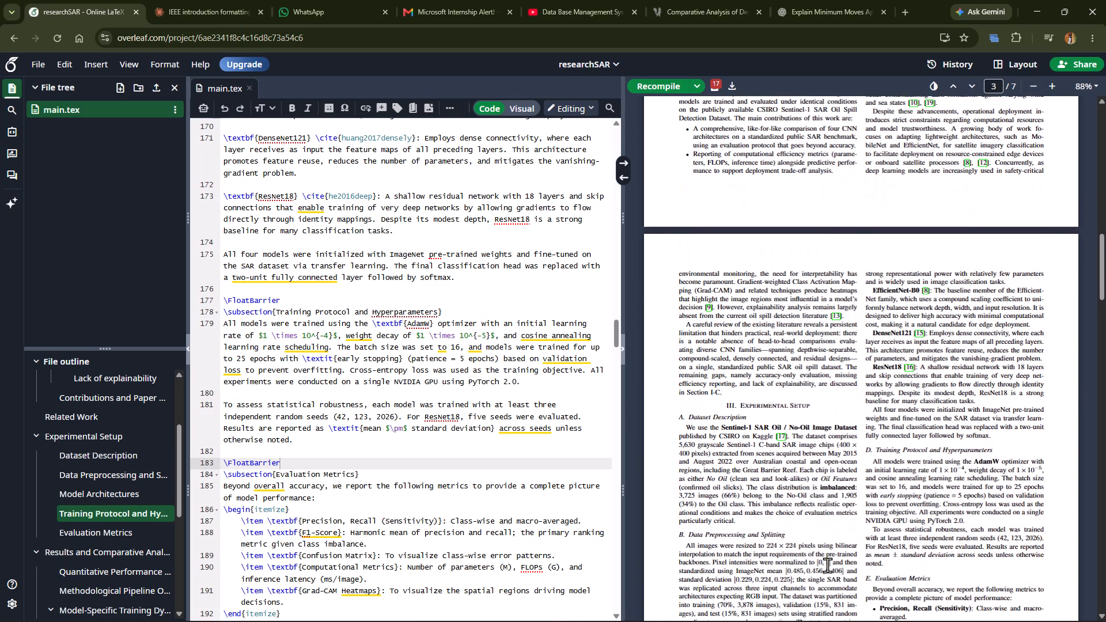
scroll(827, 565, "down", 2)
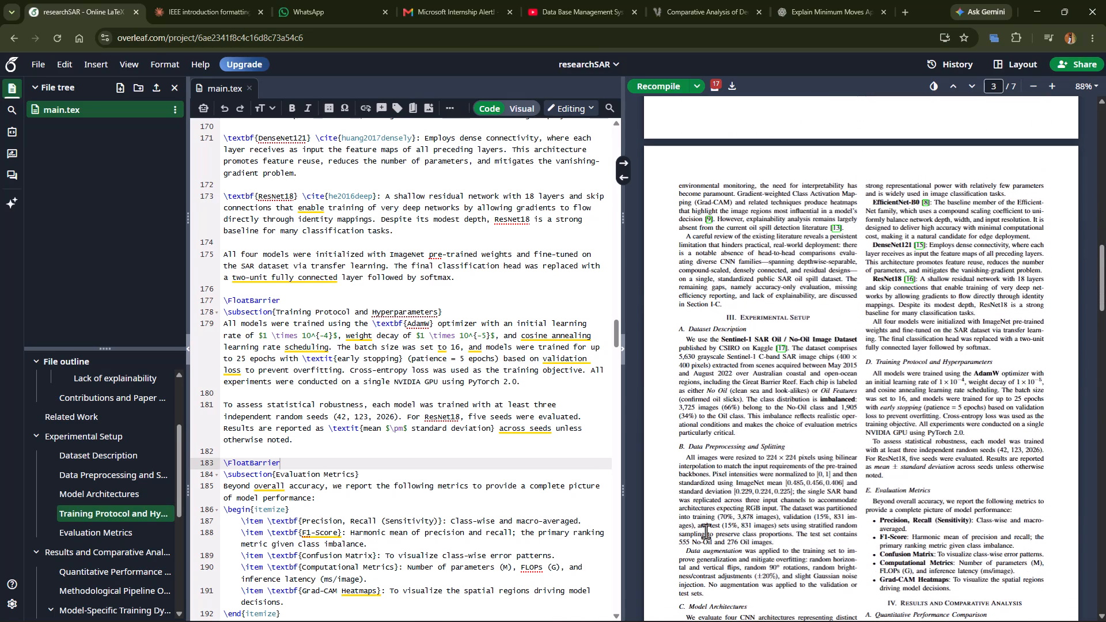
scroll(552, 490, "down", 2)
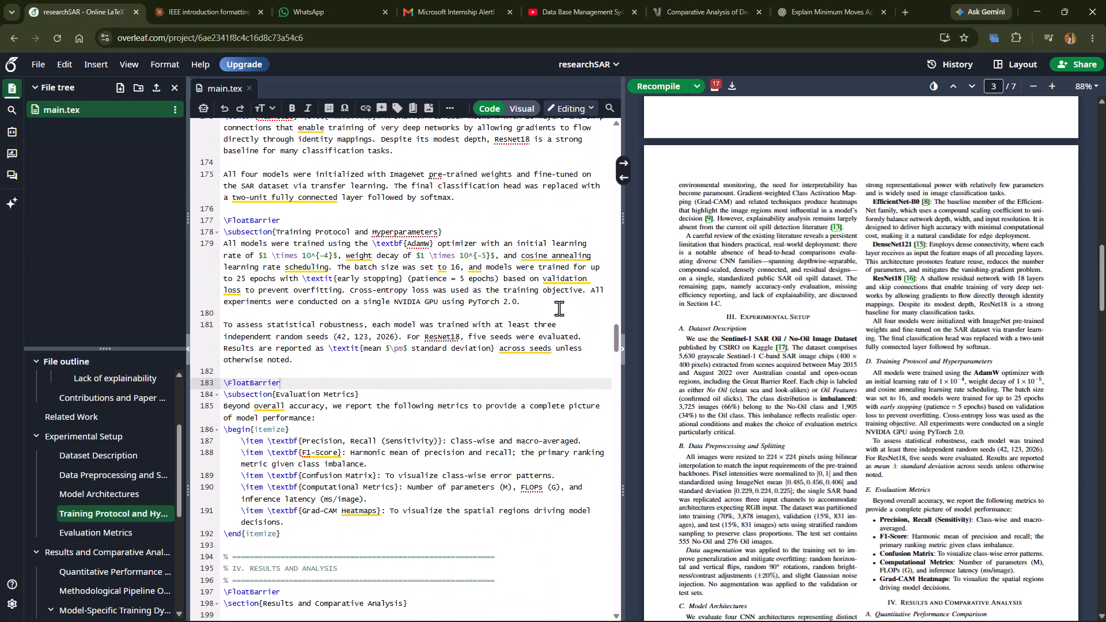
In Citation Machine, choose the journal result "Oil Spill Detection Using Space-Borne Sentinel-1 SAR Imagery" to cite and continue past its information review.
left_click(814, 0)
left_click(723, 0)
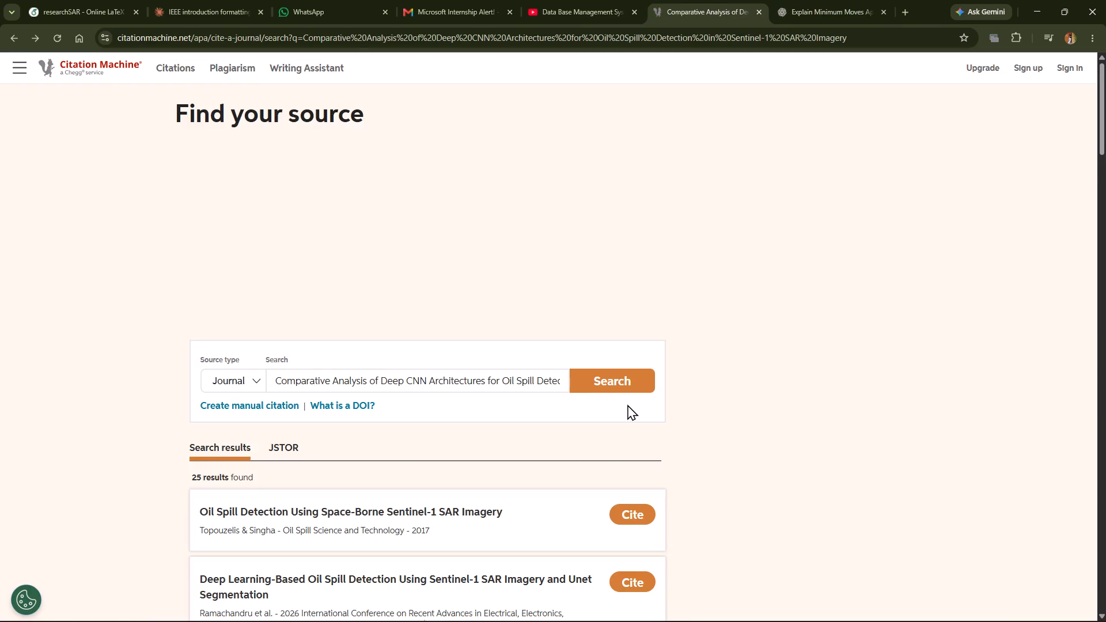
scroll(627, 404, "down", 3)
scroll(490, 486, "down", 3)
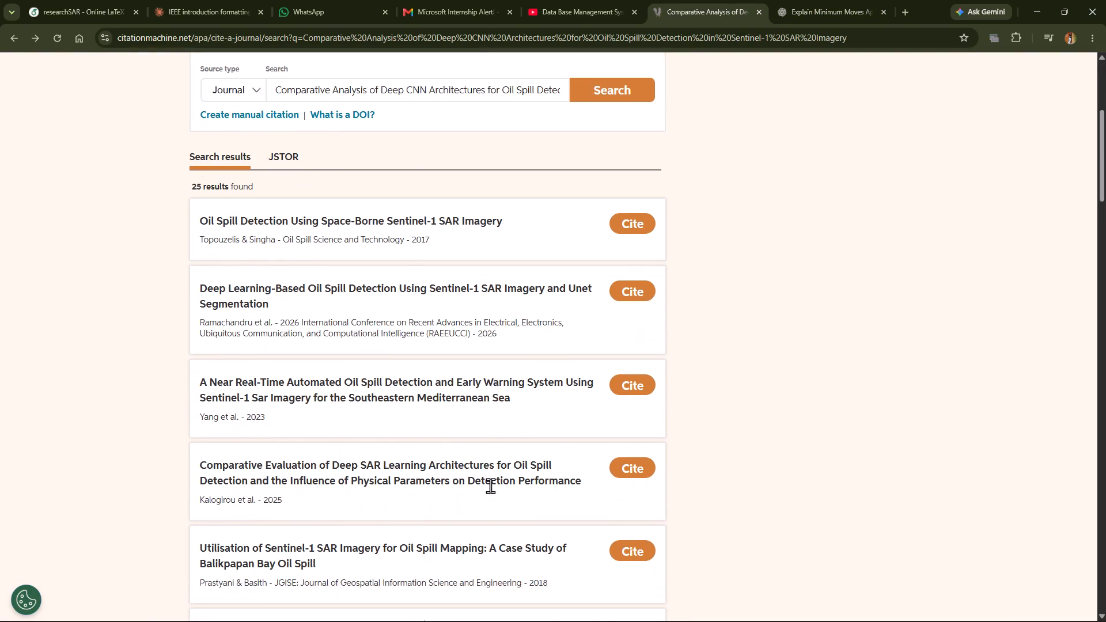
scroll(490, 486, "down", 2)
scroll(490, 486, "up", 1)
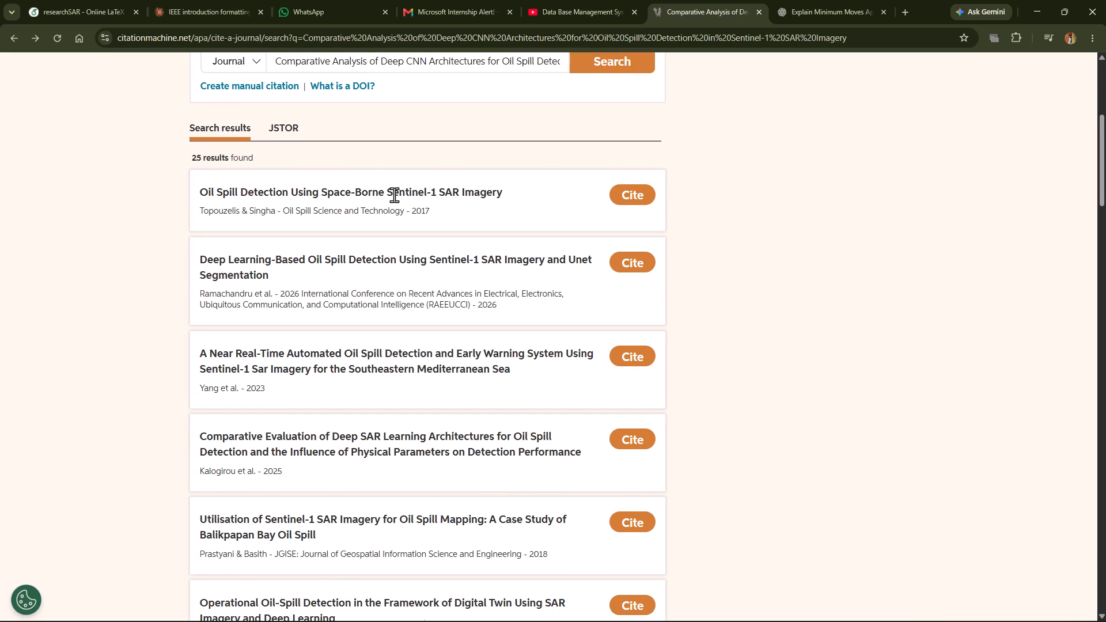
left_click(634, 191)
scroll(516, 361, "down", 1)
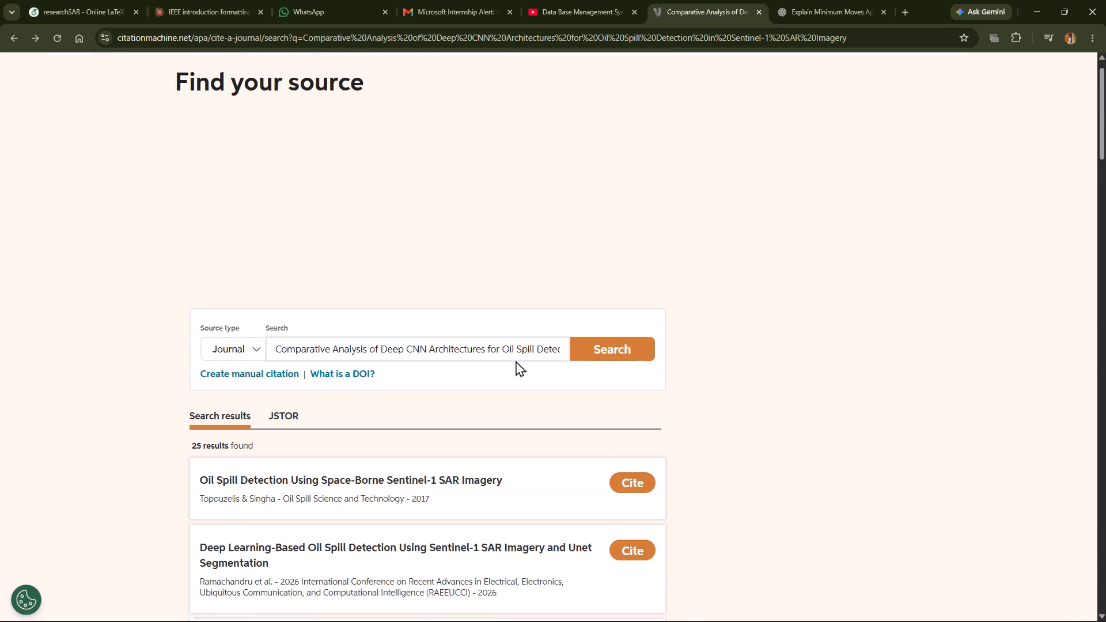
scroll(516, 361, "down", 2)
left_click(440, 422)
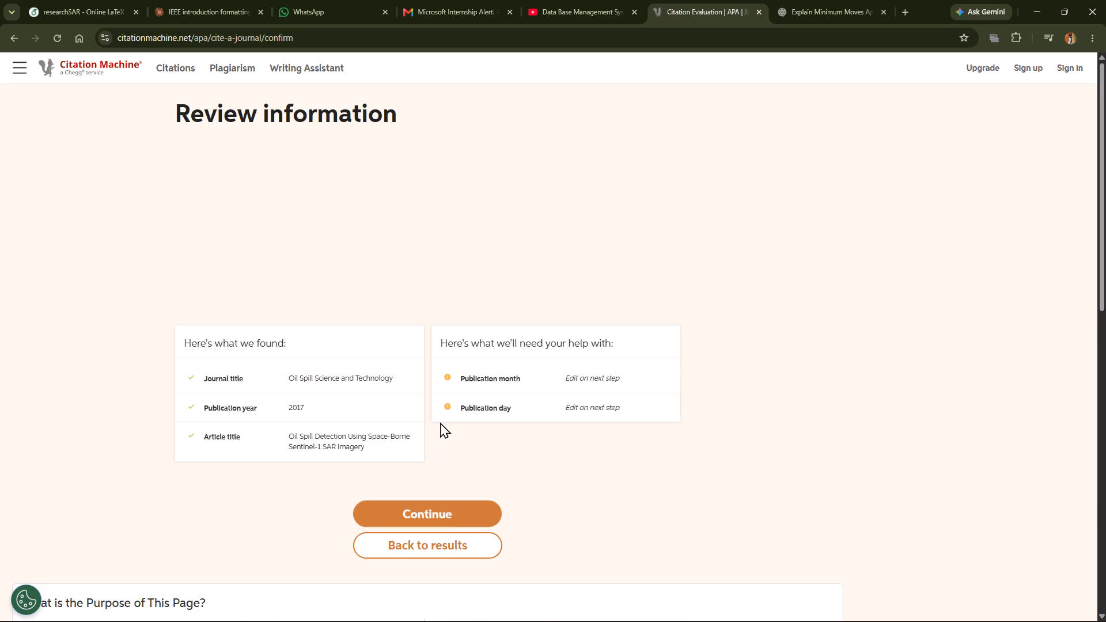
left_click(457, 514)
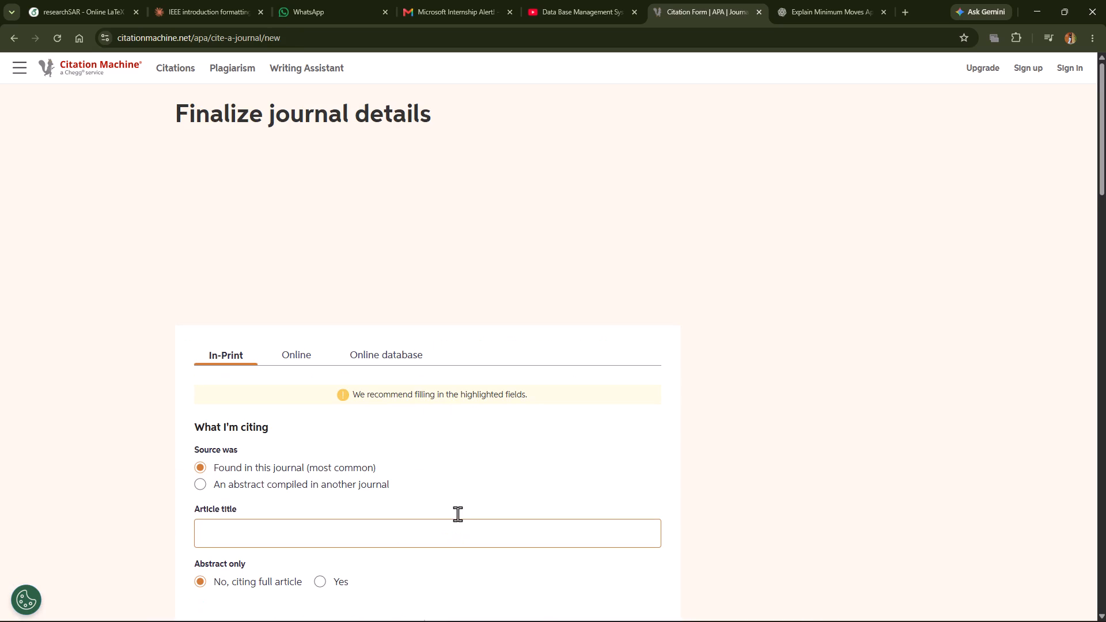
Check the prefilled article, contributor, publication and DOI details, and complete the journal citation without changes.
scroll(474, 413, "down", 3)
scroll(426, 346, "down", 3)
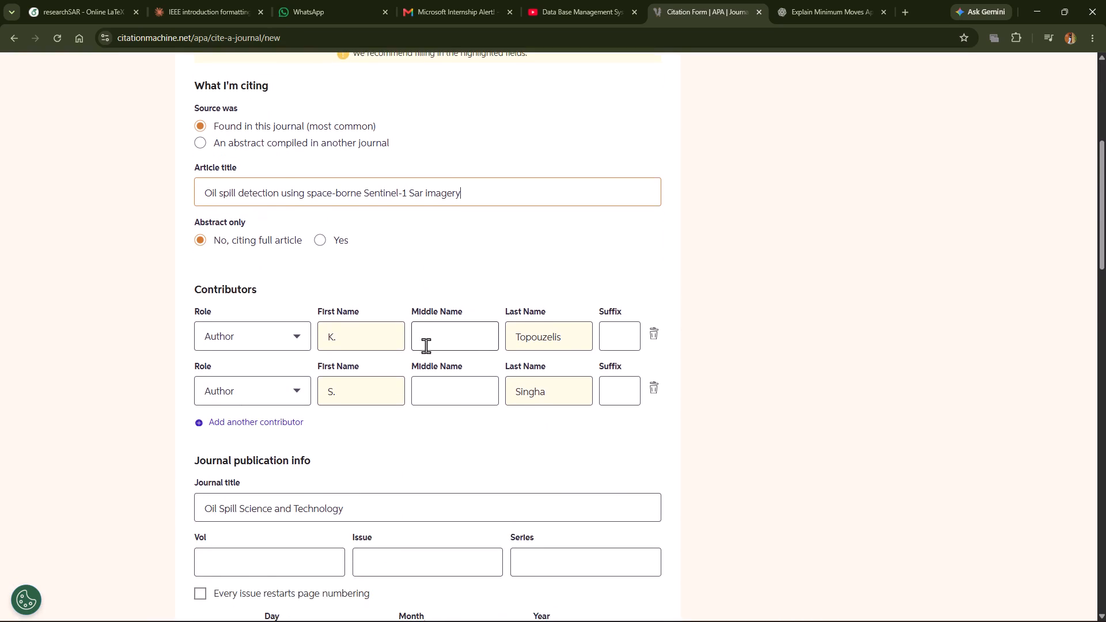
scroll(426, 346, "down", 8)
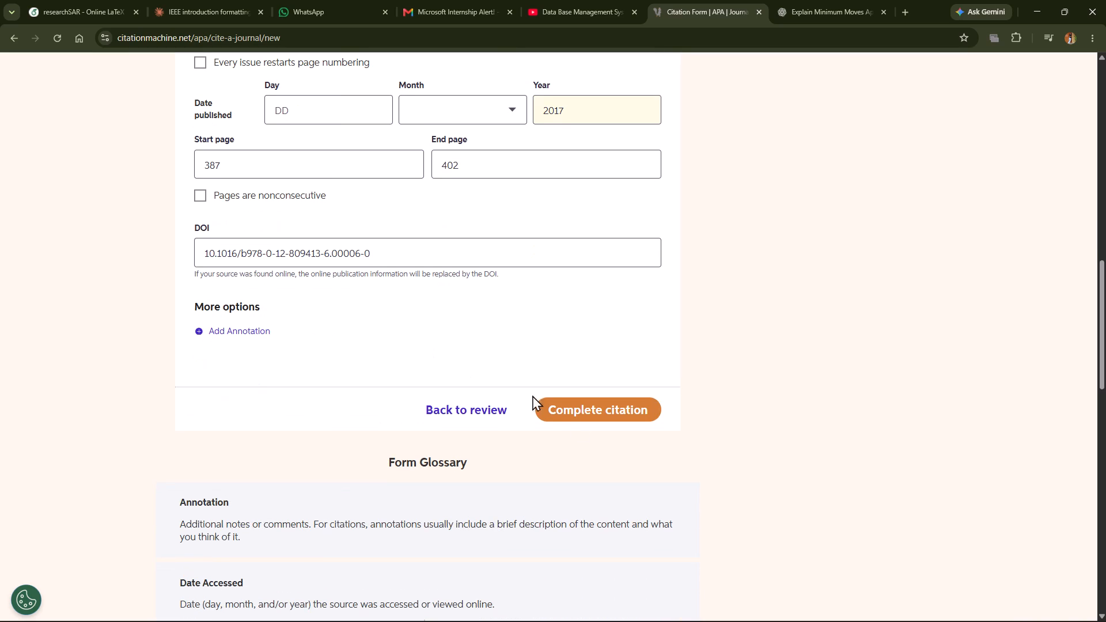
scroll(560, 373, "up", 3)
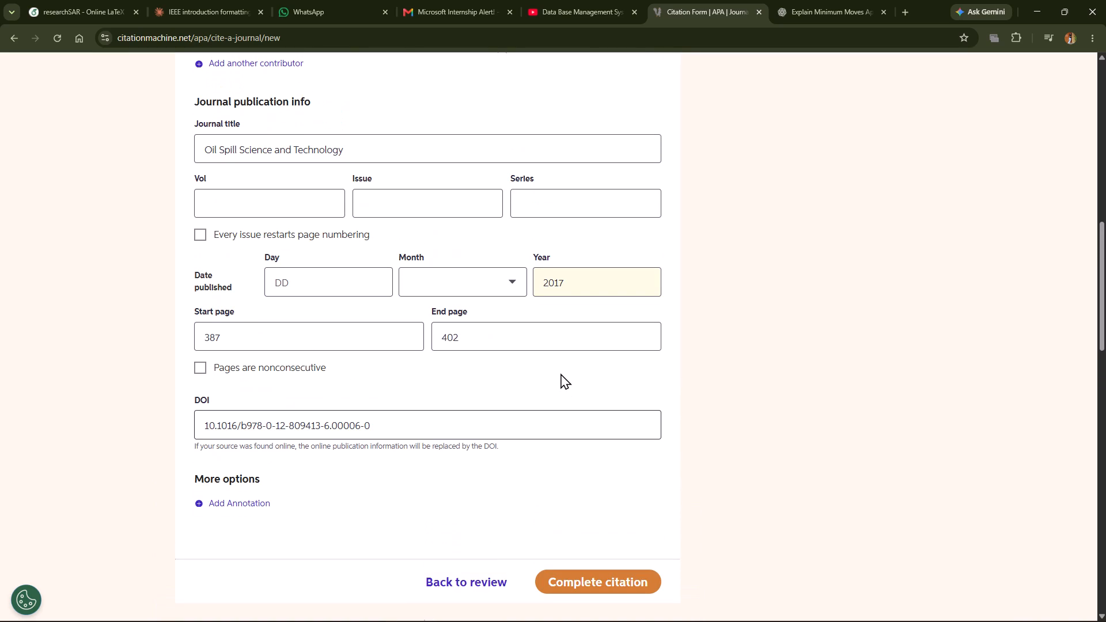
scroll(560, 373, "up", 1)
left_click(576, 587)
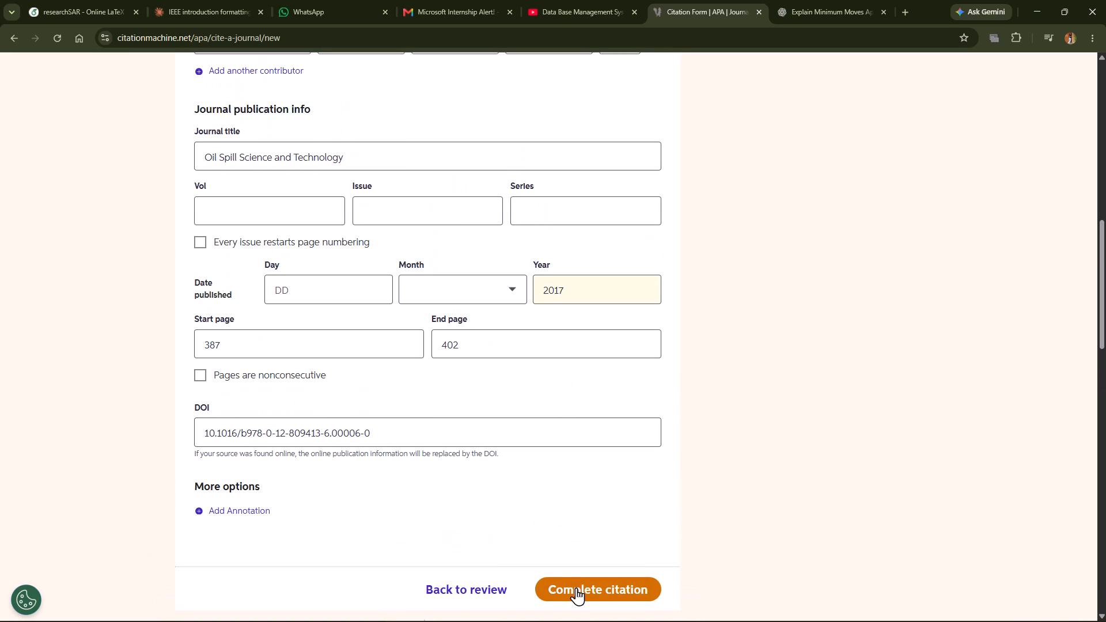
Copy the new APA7 citation for the Sentinel-1 oil spill article from the citation list.
scroll(516, 362, "down", 3)
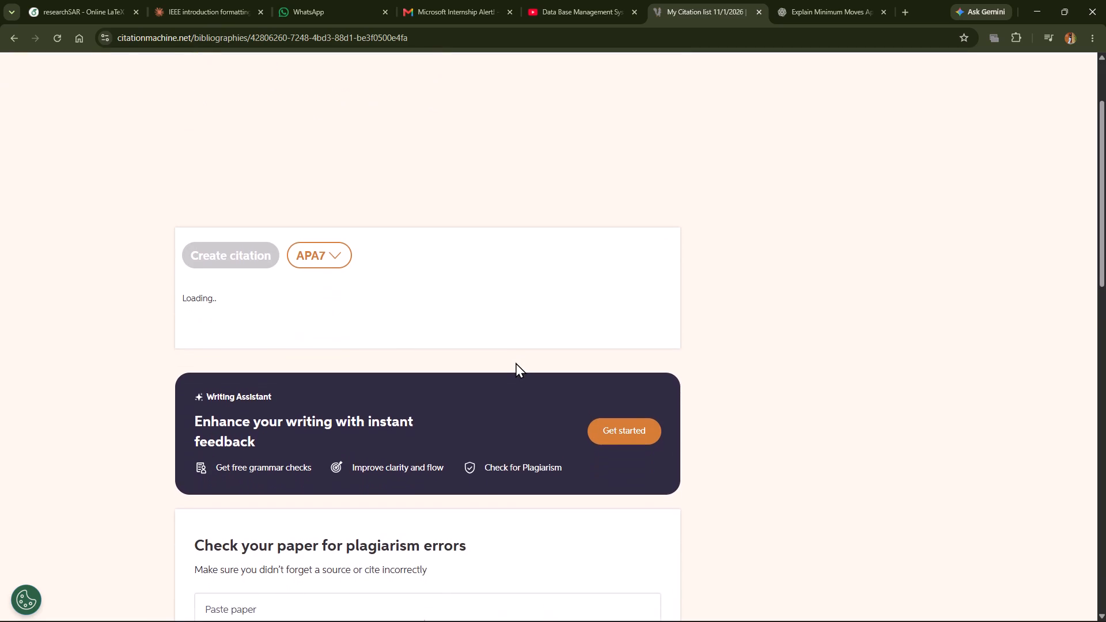
scroll(516, 362, "down", 1)
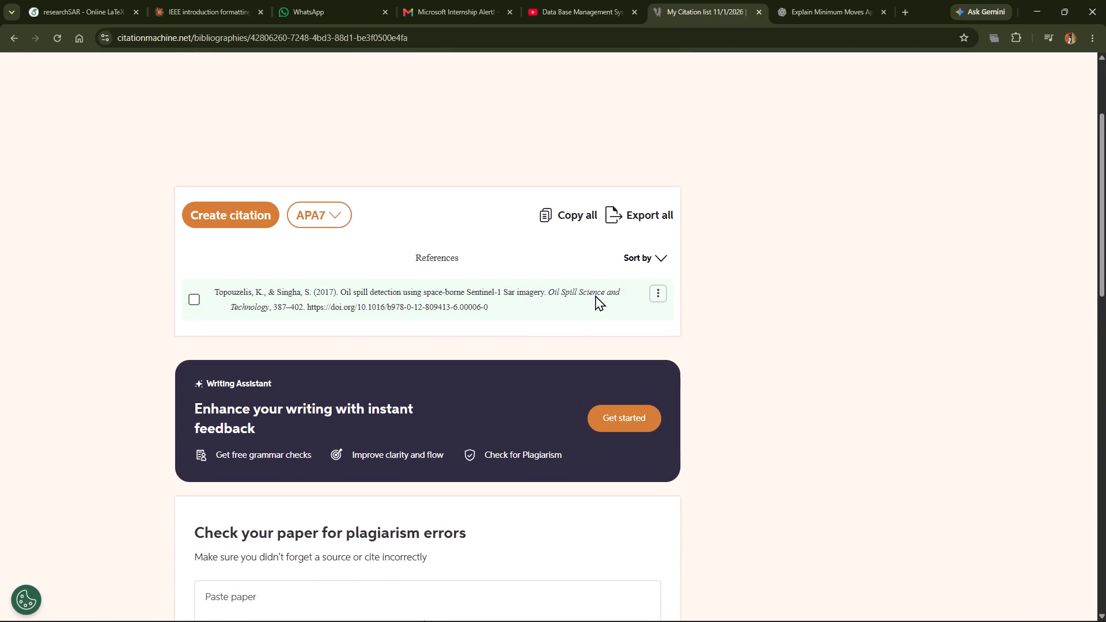
left_click(336, 283)
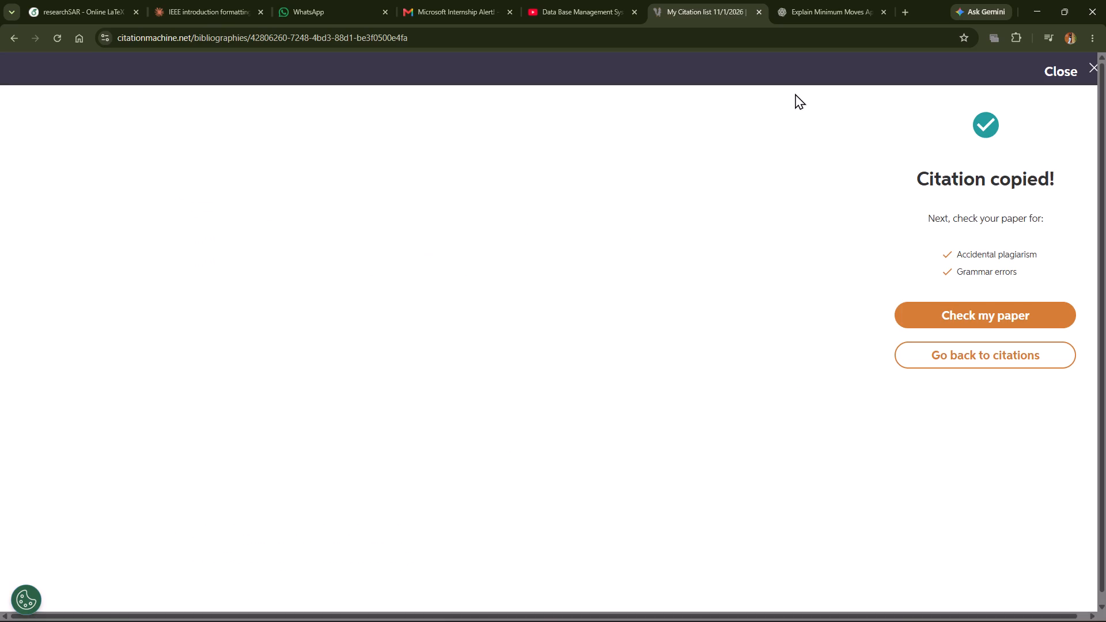
Return to the Overleaf paper and examine the References list on page 7 of the preview, enlarged to 110%.
left_click(104, 0)
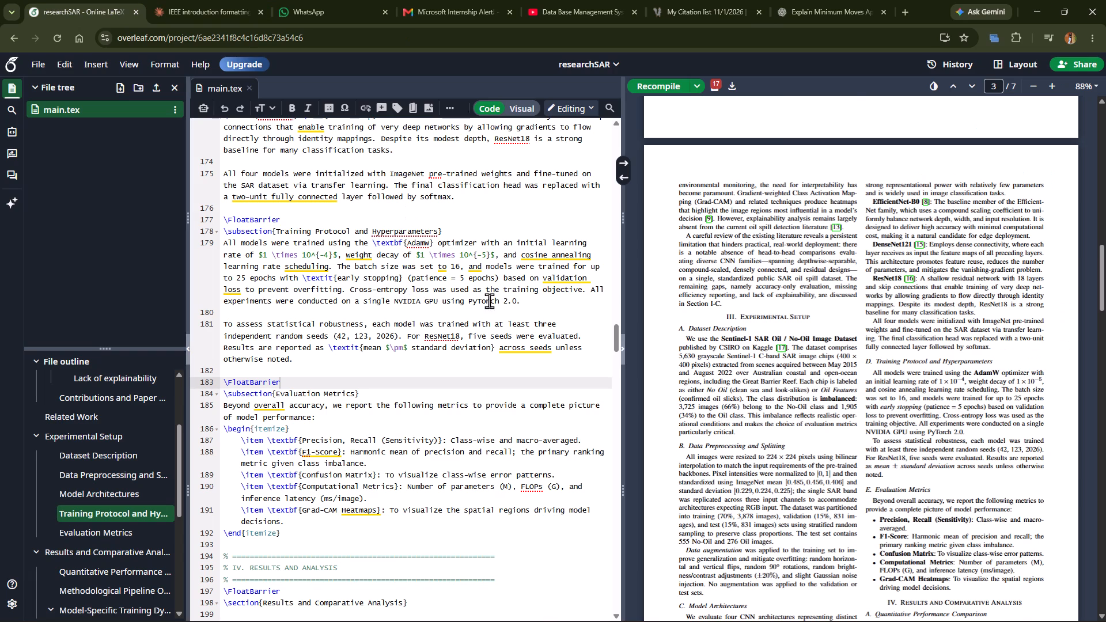
scroll(695, 368, "down", 16)
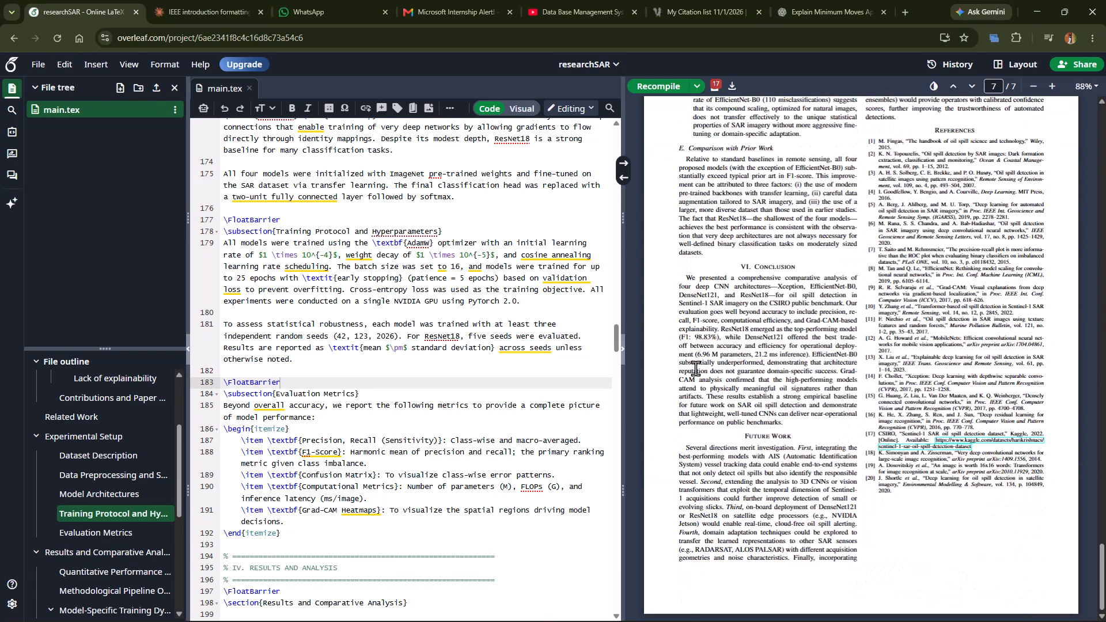
scroll(695, 368, "down", 1)
scroll(961, 273, "up", 1)
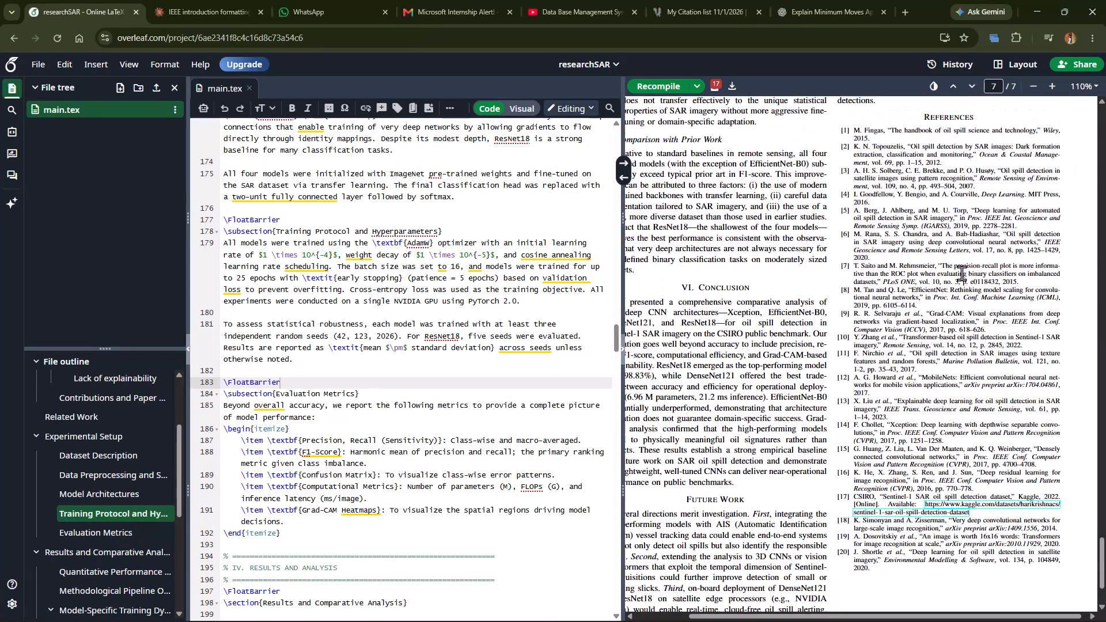
scroll(969, 221, "up", 1)
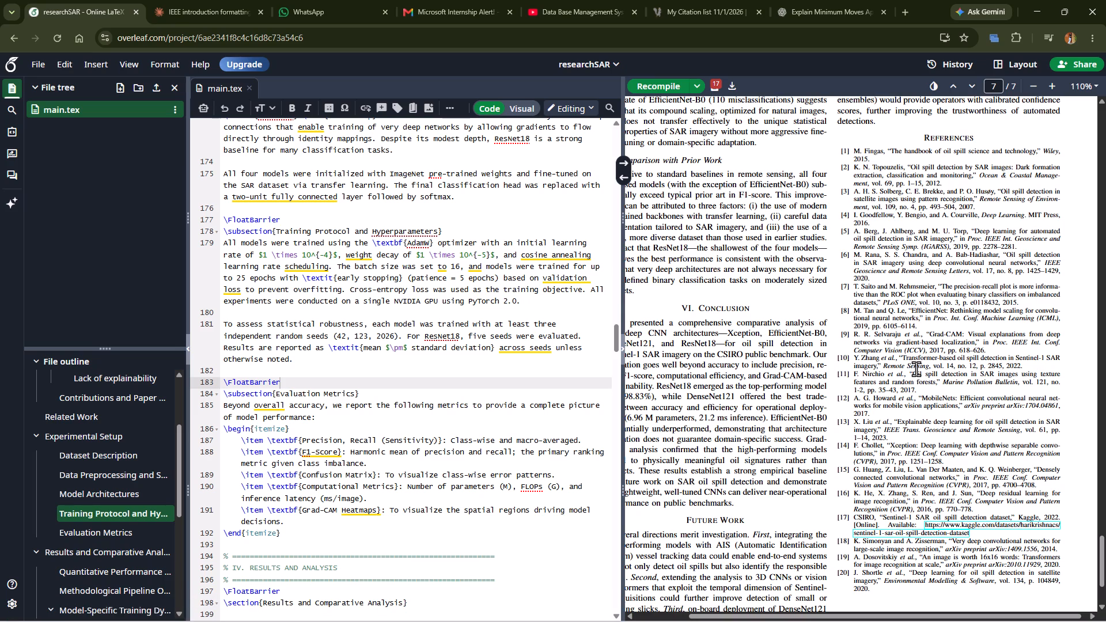
left_click(970, 251)
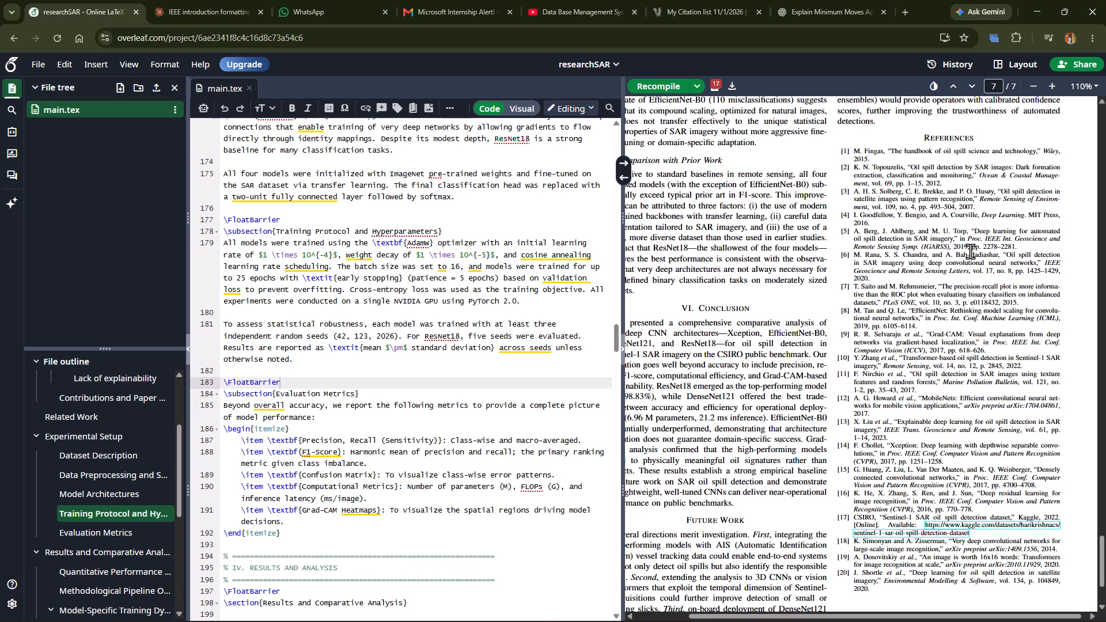
scroll(914, 238, "up", 1)
scroll(799, 213, "right", 1)
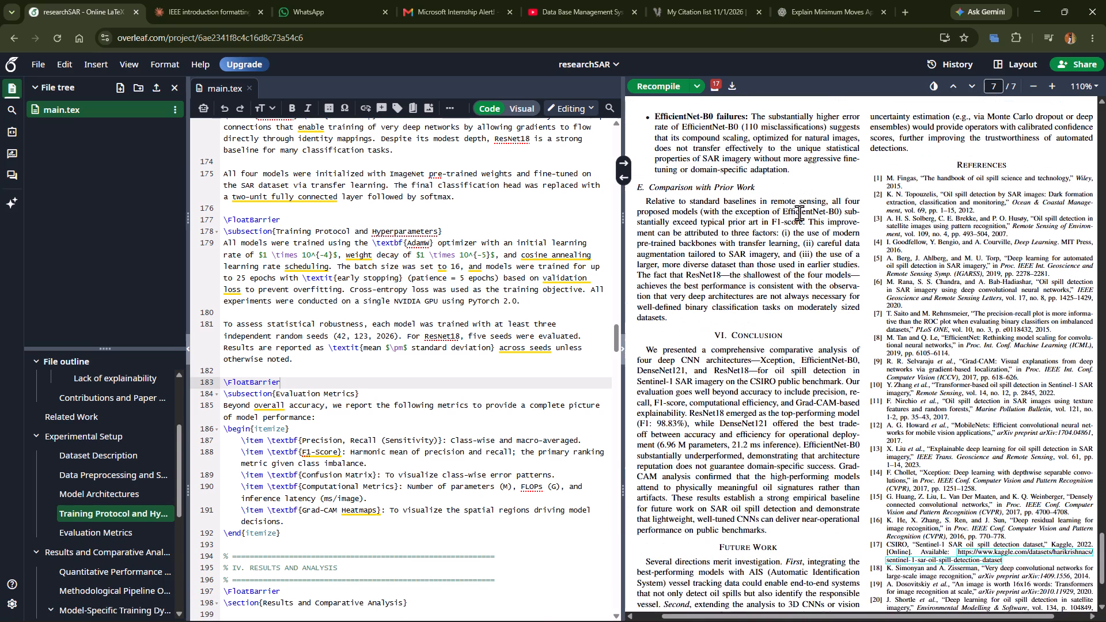
scroll(799, 213, "right", 1)
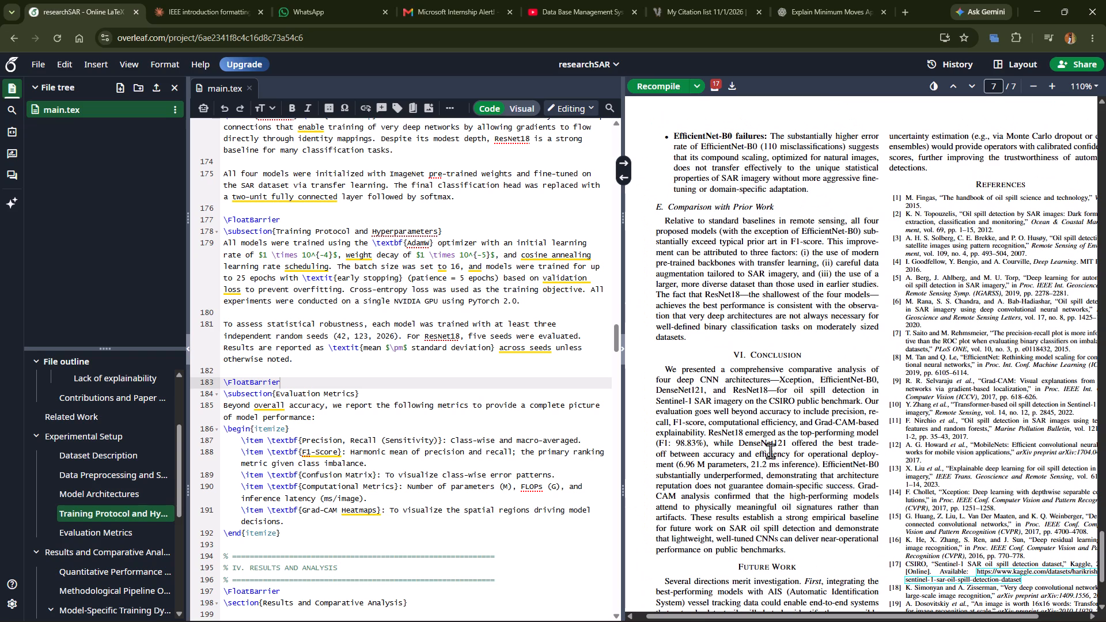
scroll(846, 385, "down", 3)
scroll(846, 385, "up", 1)
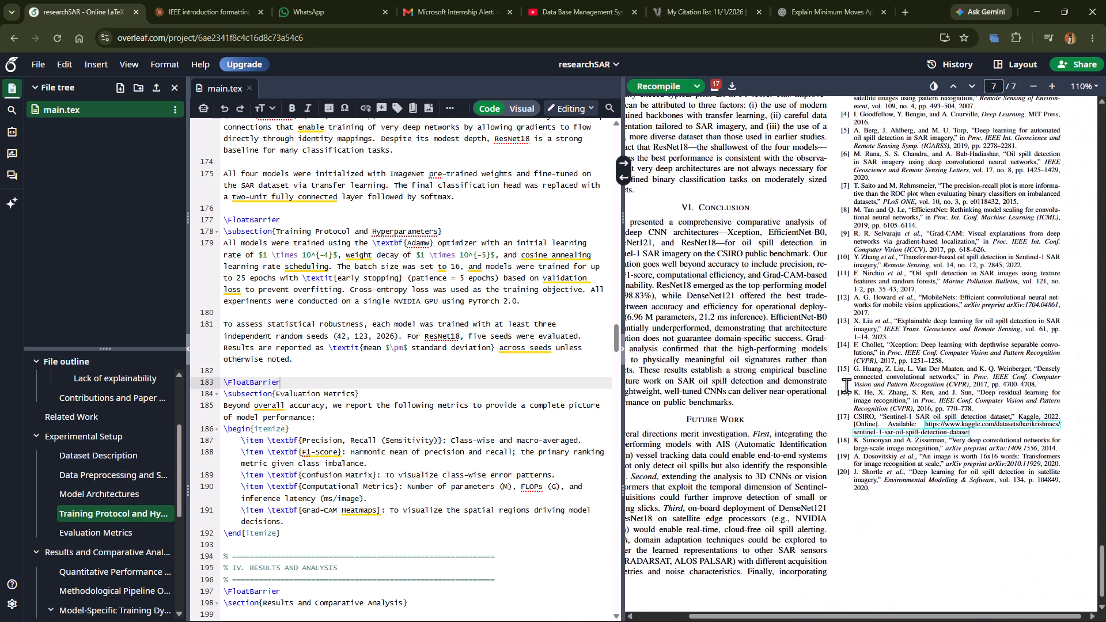
scroll(846, 385, "up", 1)
scroll(846, 385, "down", 1)
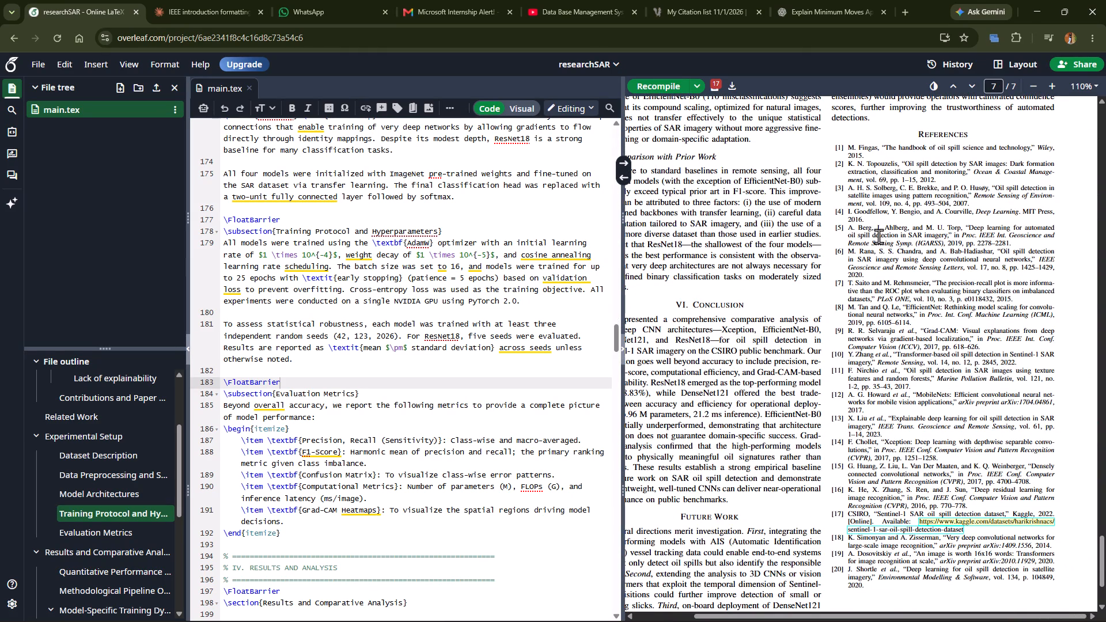
left_click(919, 170)
double_click(878, 150)
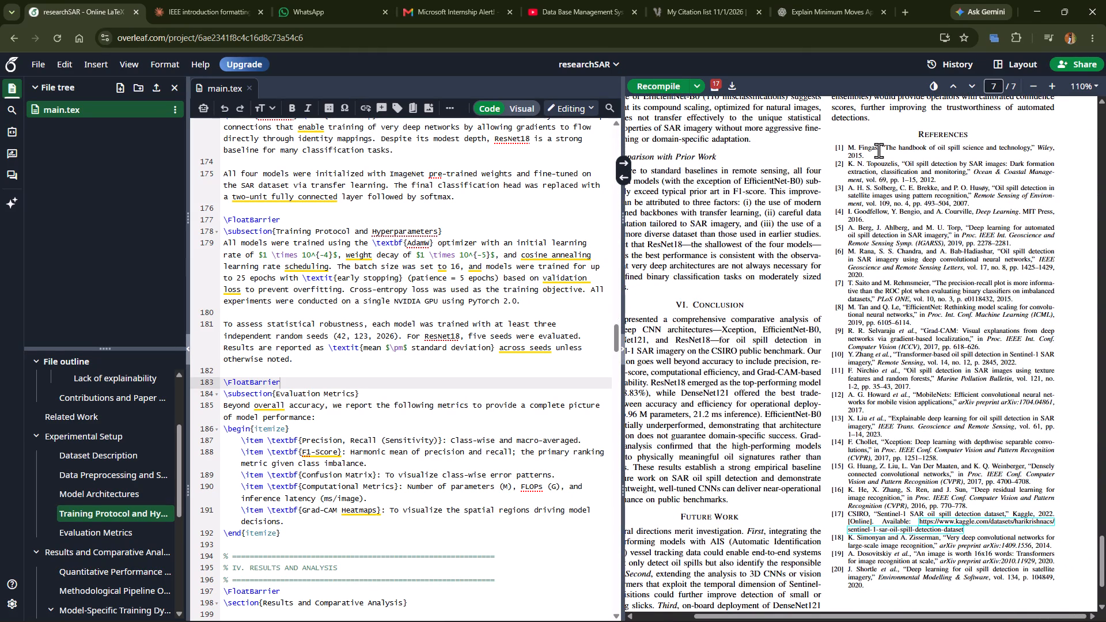
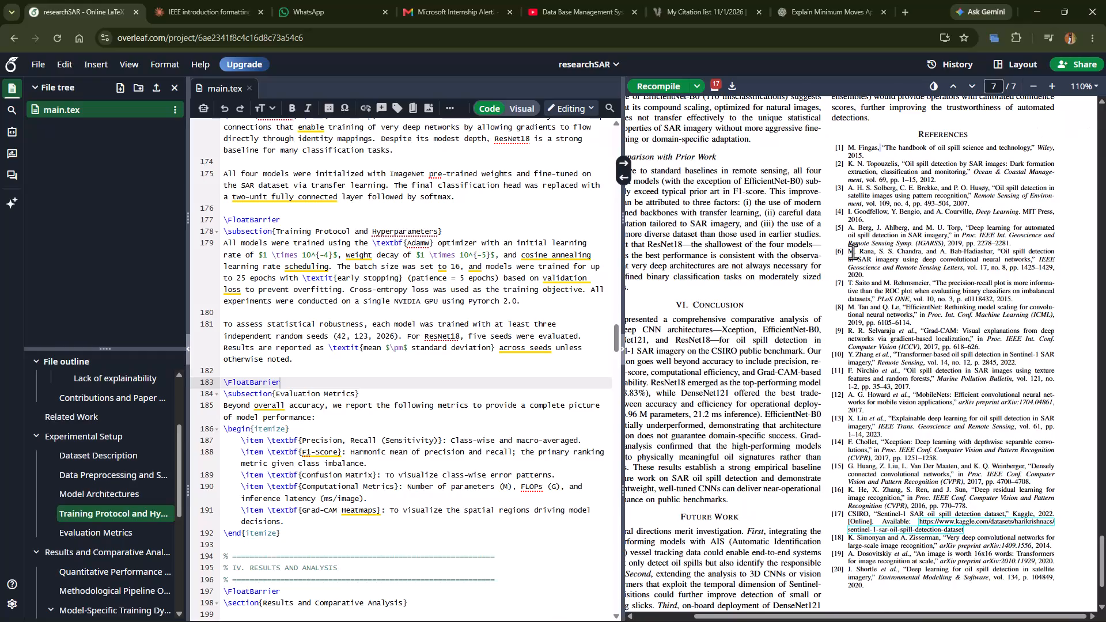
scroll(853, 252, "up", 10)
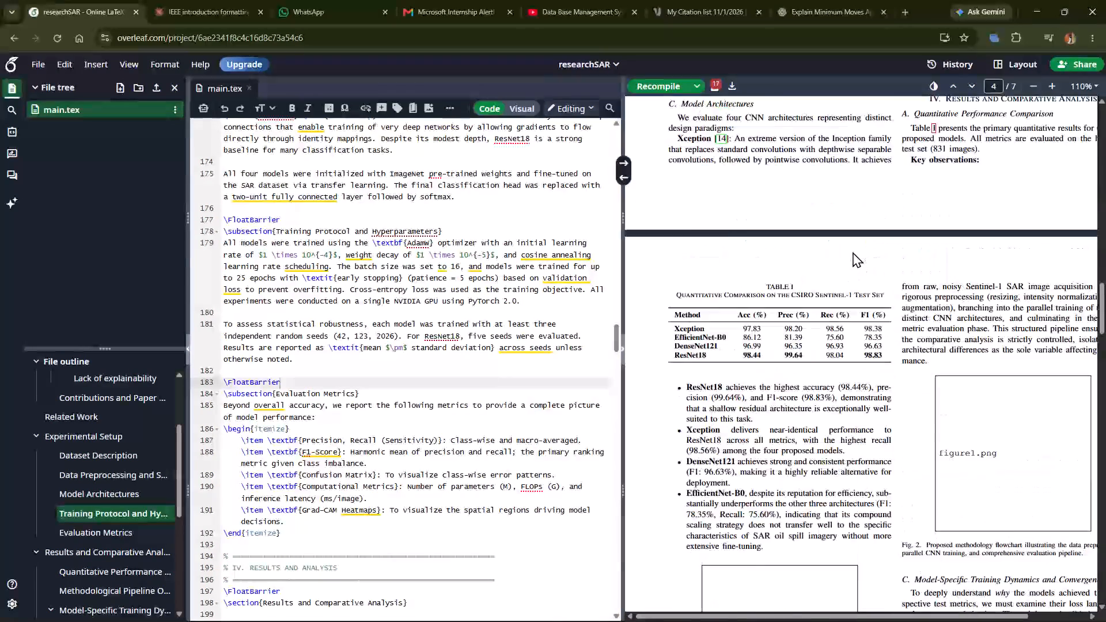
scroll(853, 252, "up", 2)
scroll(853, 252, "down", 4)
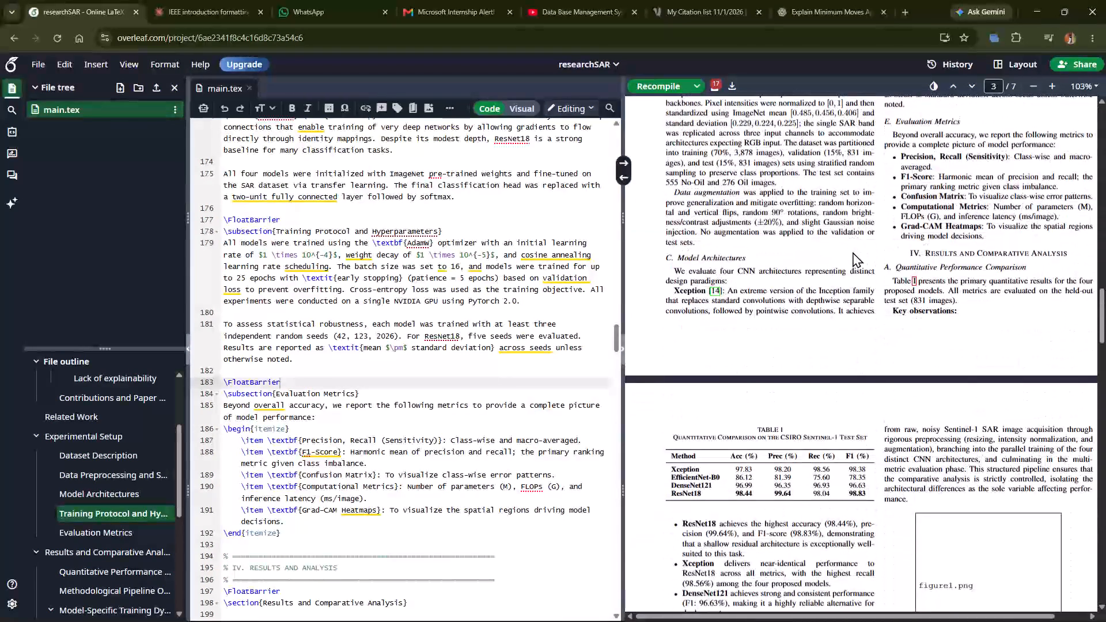
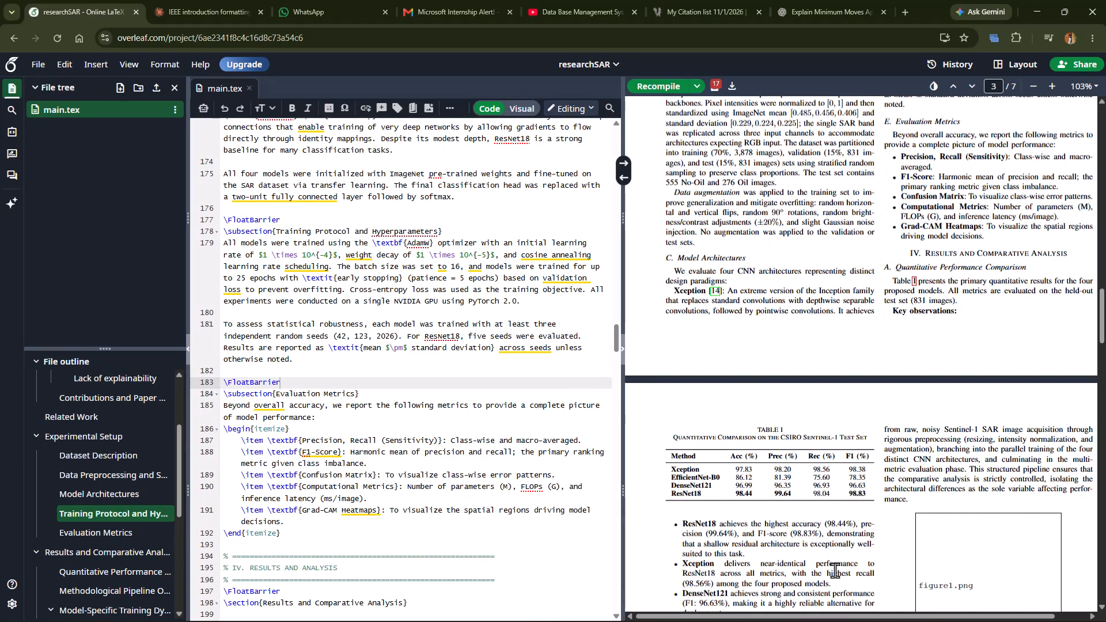
Replace the fingas2015oil bibliography text in main.tex with the copied Topouzelis & Singha (2017) Sentinel-1 citation and recompile the paper.
scroll(835, 570, "down", 11)
scroll(839, 369, "down", 12)
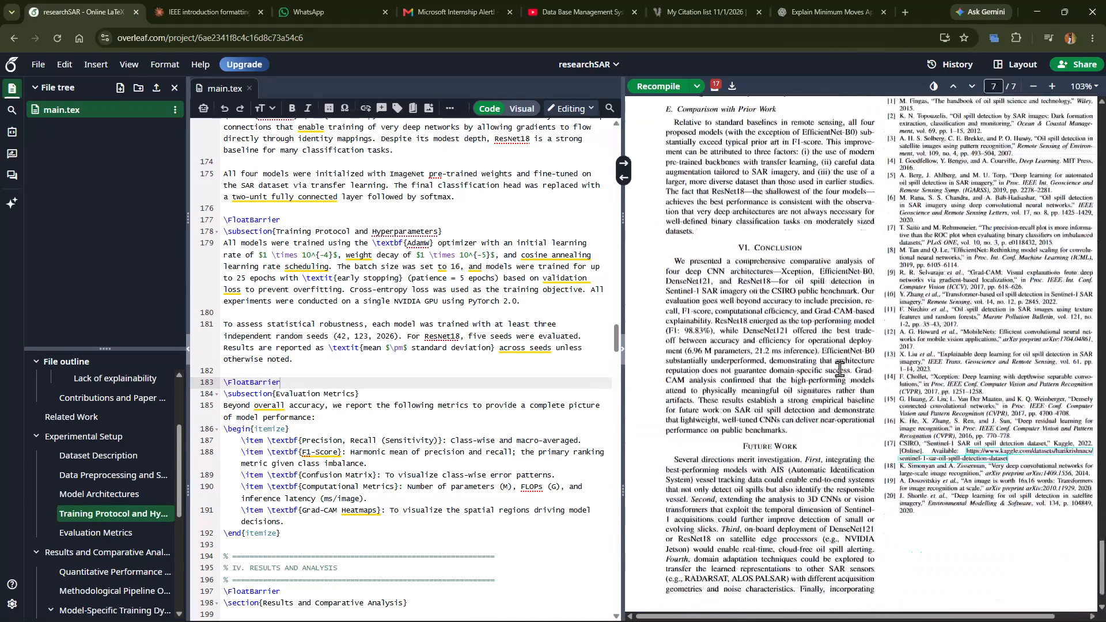
scroll(971, 319, "up", 2)
double_click(990, 180)
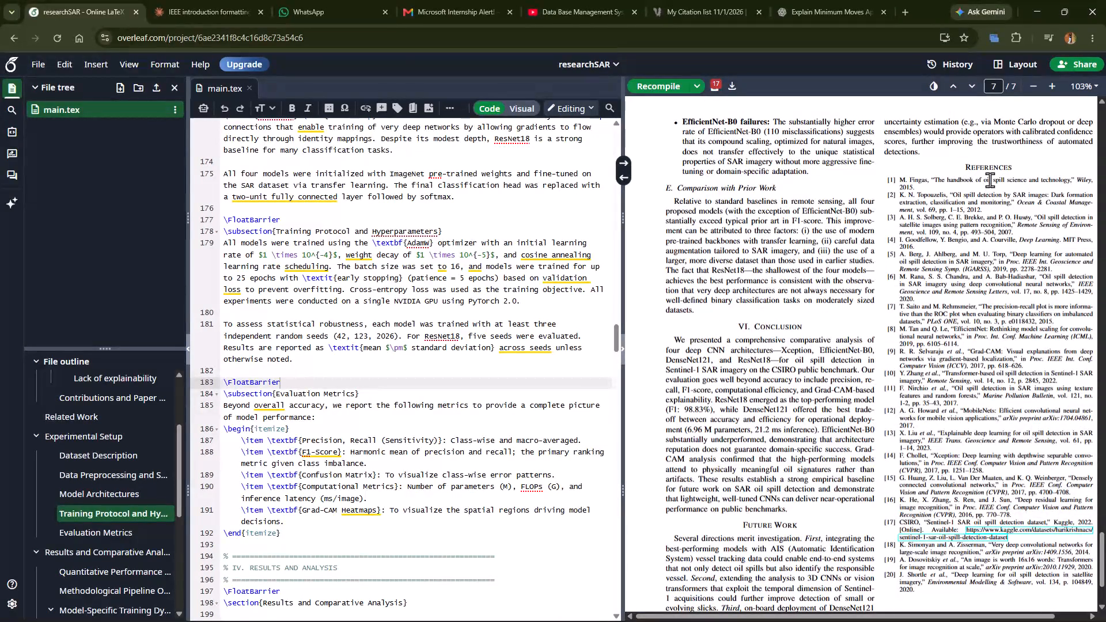
double_click(990, 180)
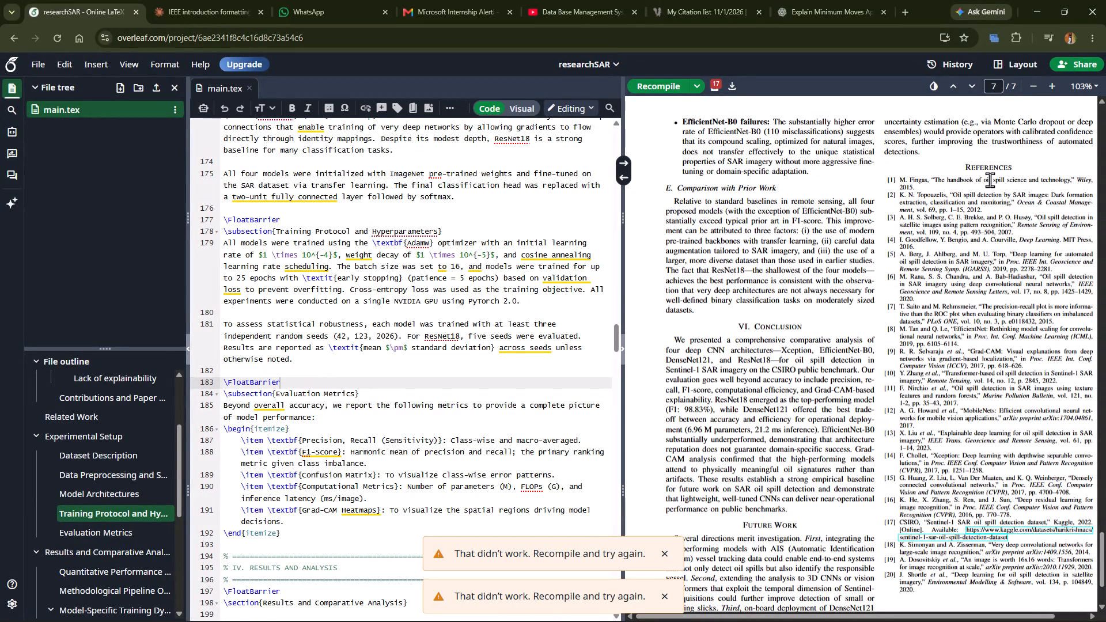
scroll(494, 405, "down", 3)
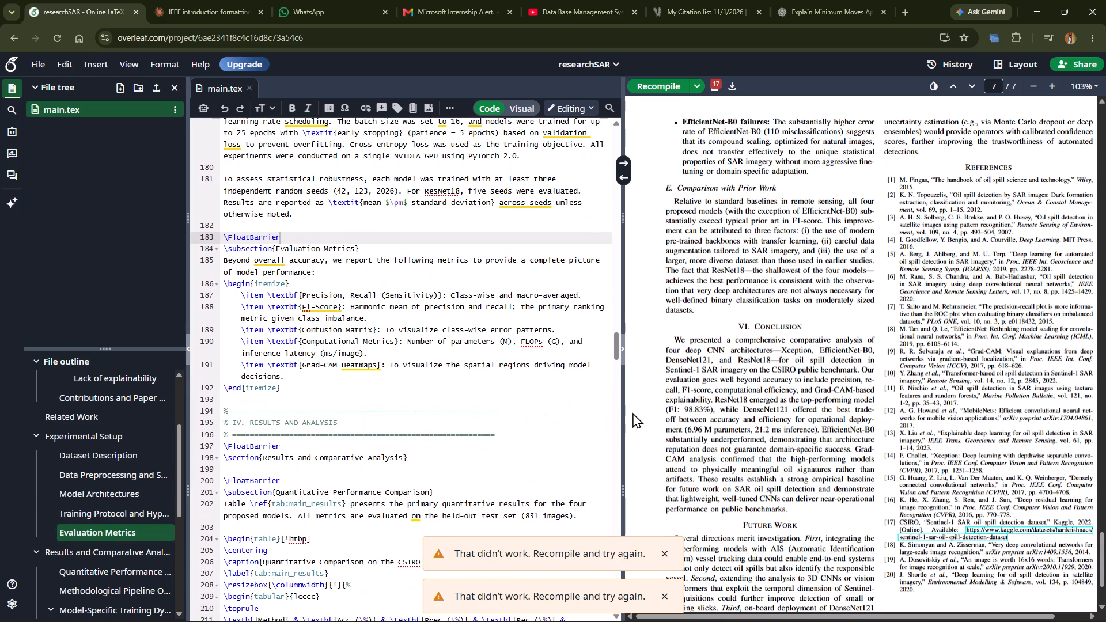
scroll(570, 403, "down", 2)
scroll(438, 453, "down", 5)
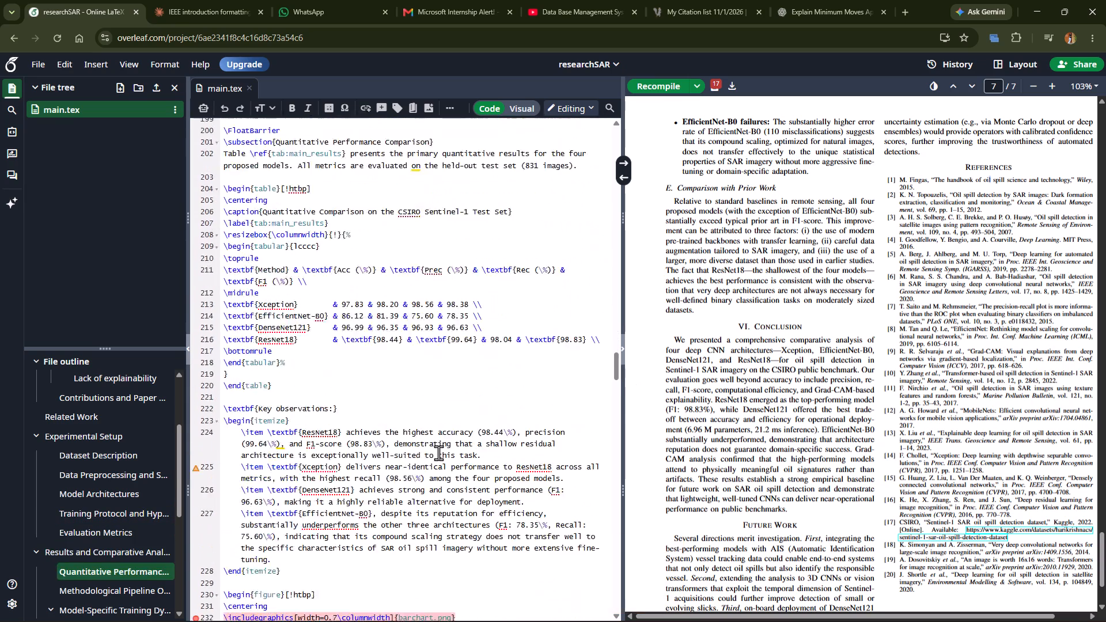
scroll(438, 453, "down", 20)
scroll(438, 453, "down", 1)
scroll(438, 453, "up", 5)
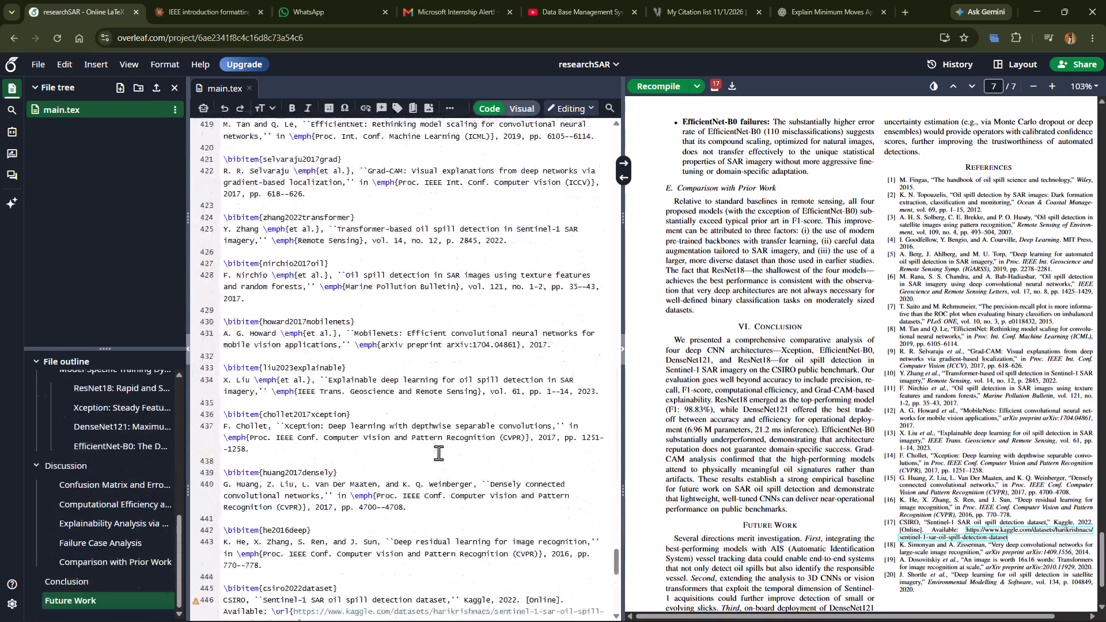
scroll(438, 453, "up", 5)
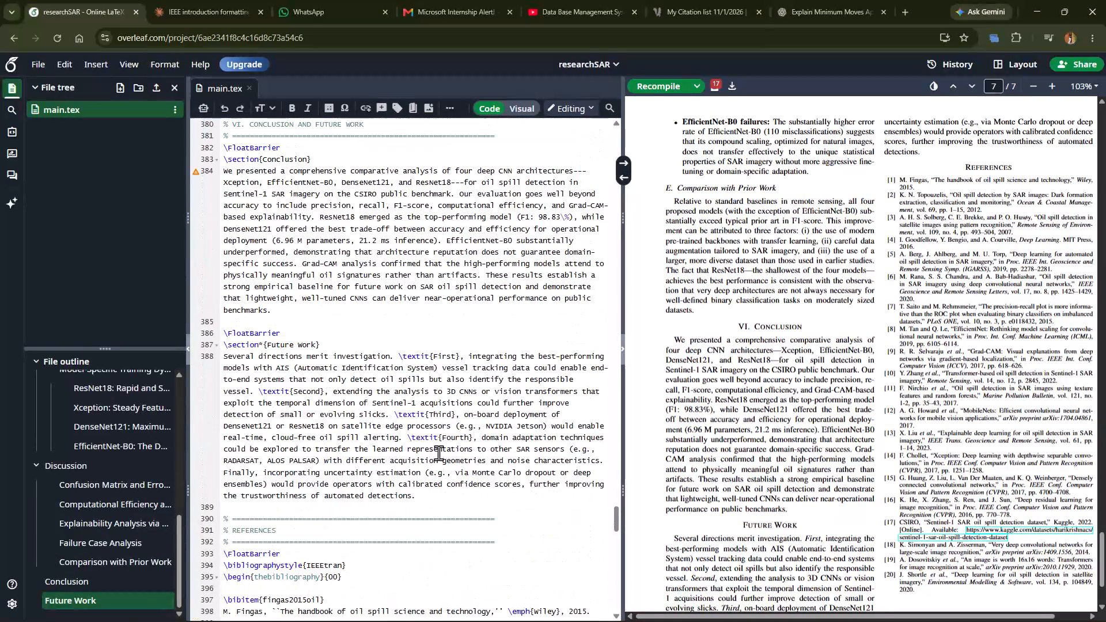
scroll(438, 453, "down", 3)
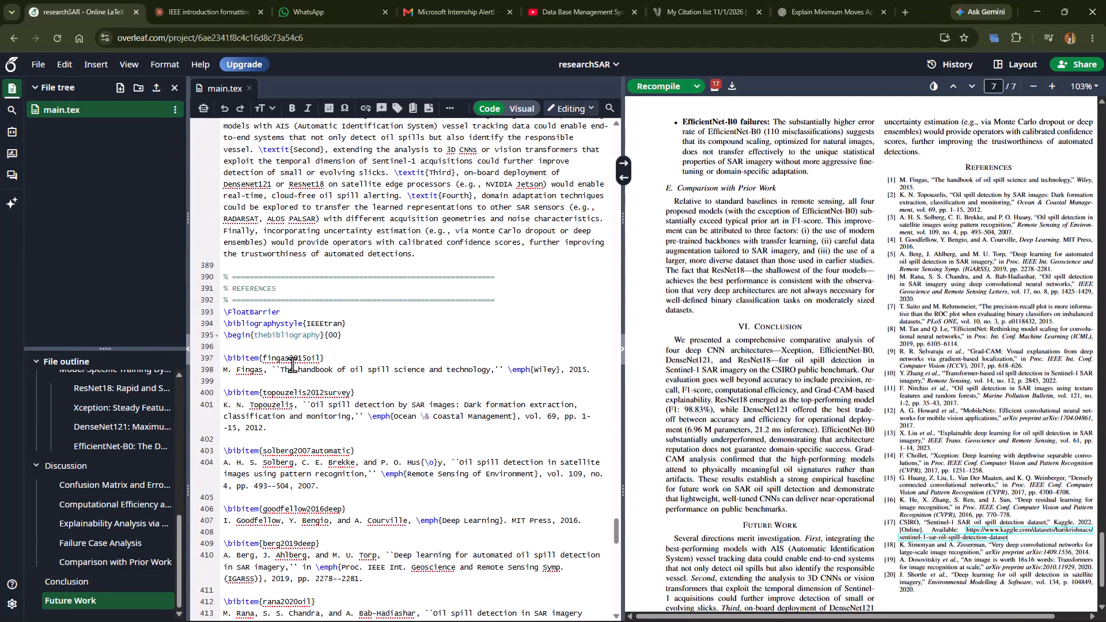
left_click_drag(225, 367, 578, 374)
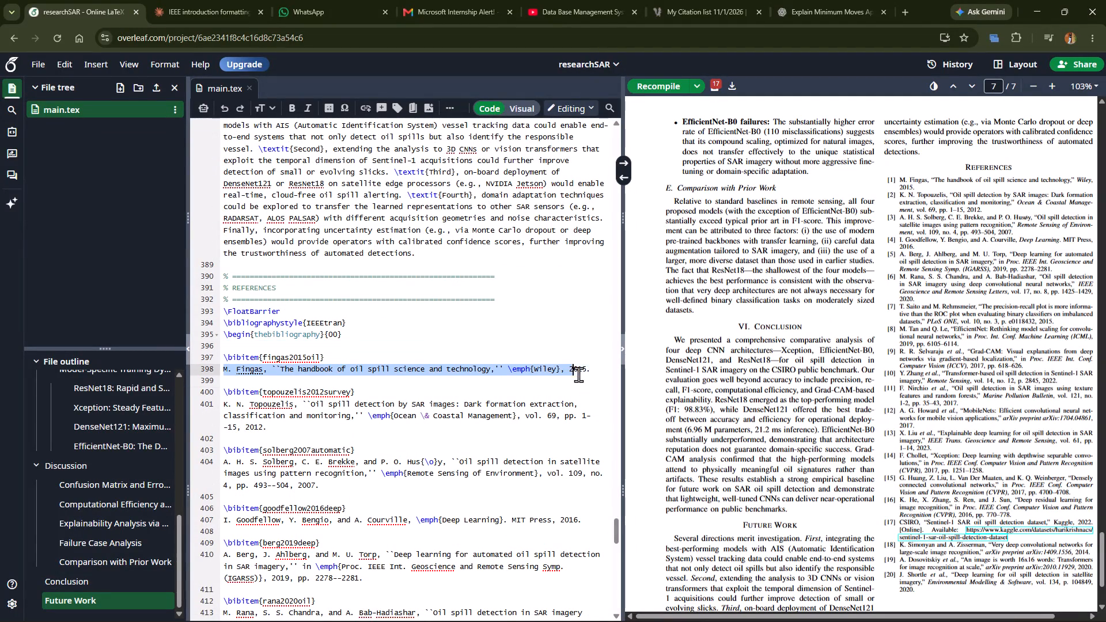
left_click_drag(578, 374, 594, 369)
key("BackSpace")
key("ctrl+v")
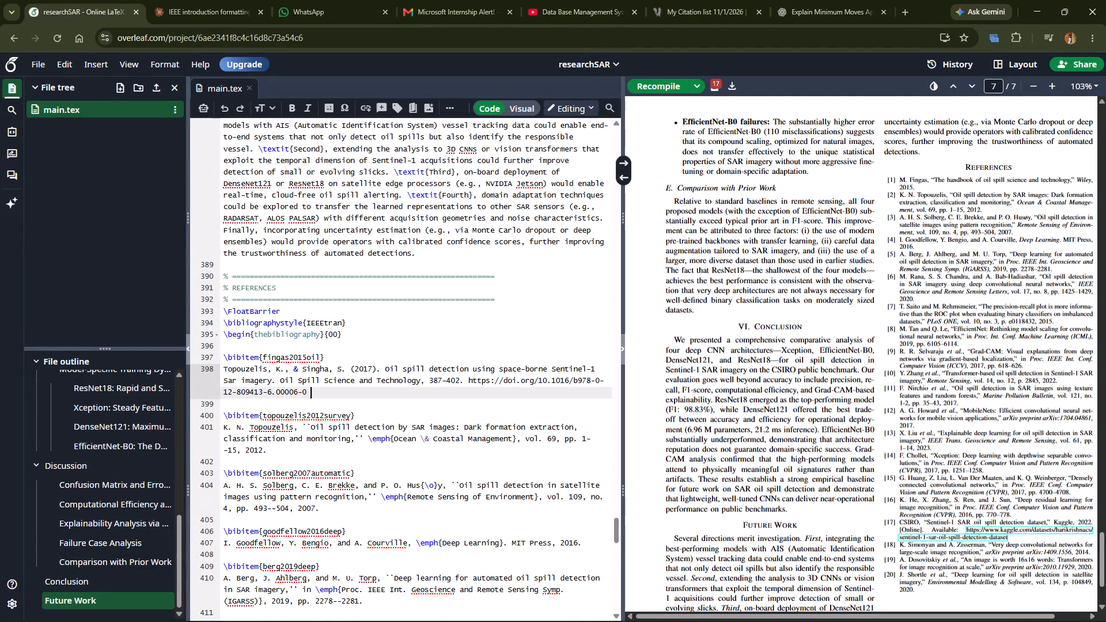
left_click(663, 86)
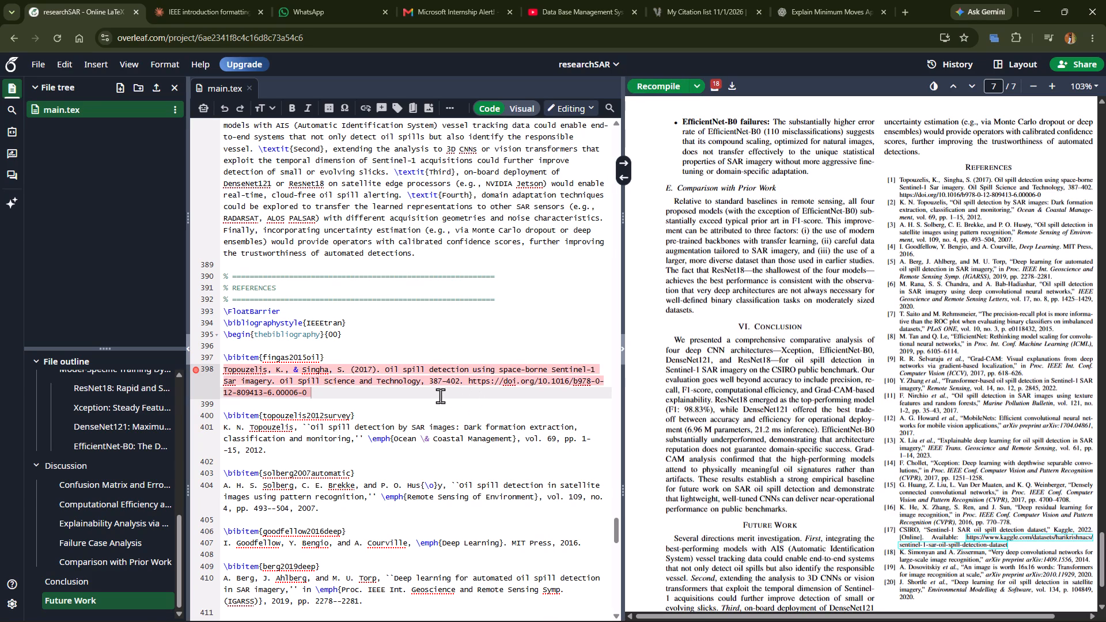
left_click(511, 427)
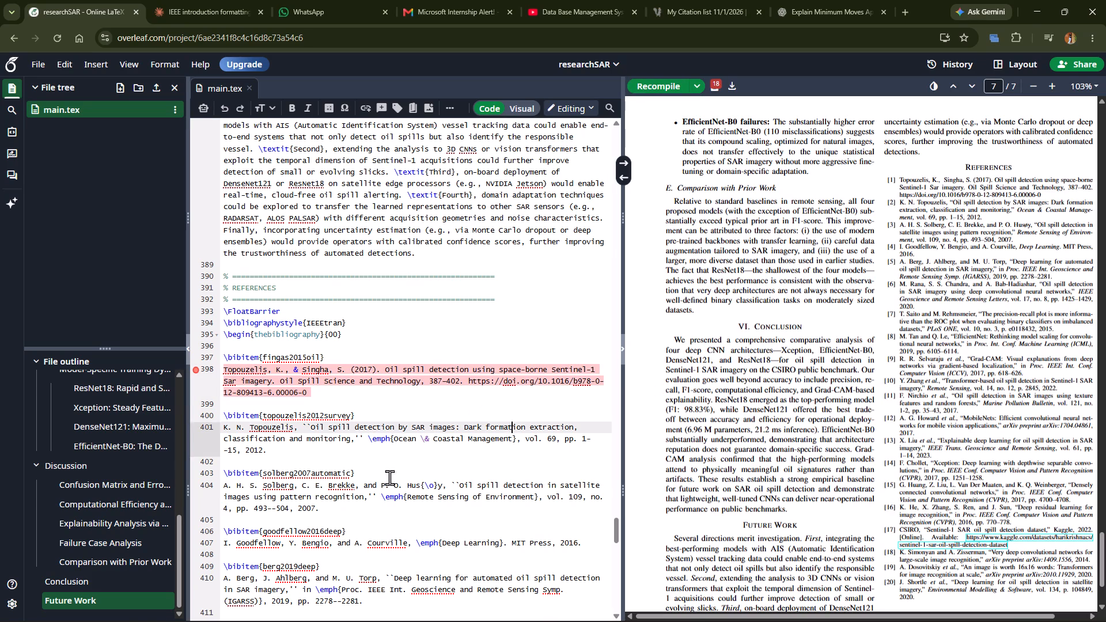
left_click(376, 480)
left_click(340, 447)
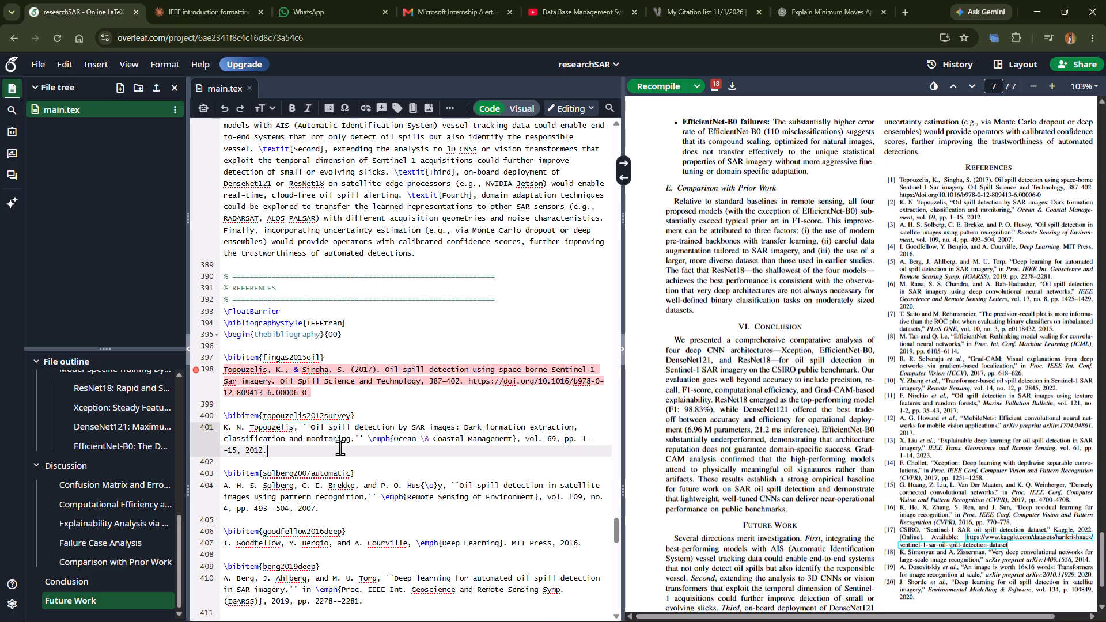
Switch to Citation Machine and search APA journal sources for "Comparative Analysis of Deep CNN Architectures for Oil Spill Detection in Sentinel-1 SAR Imagery".
left_click(668, 0)
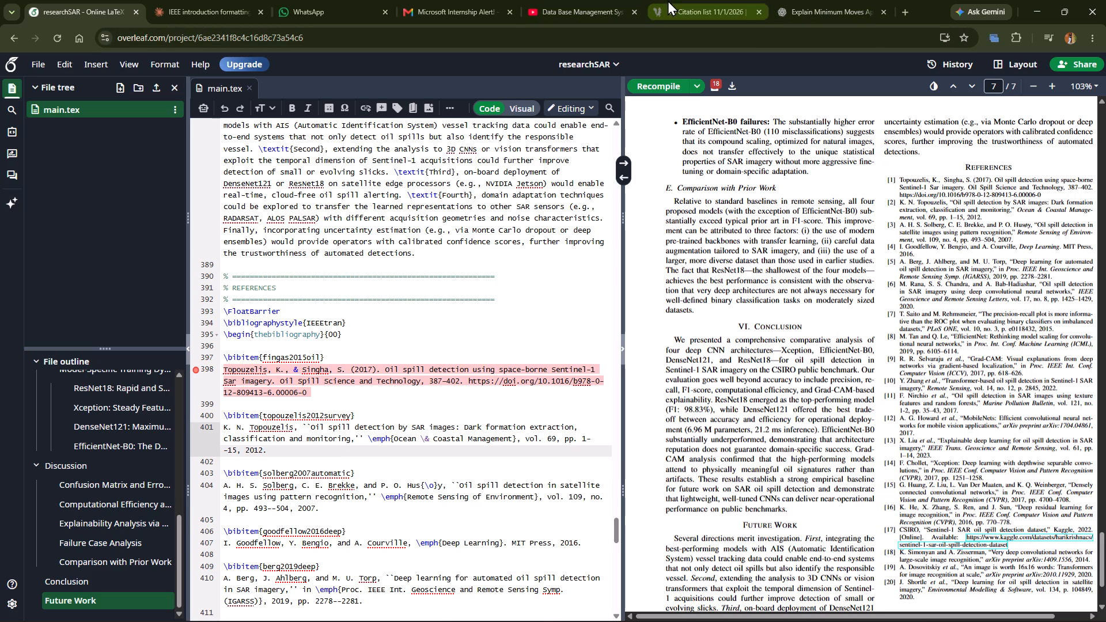
left_click(13, 35)
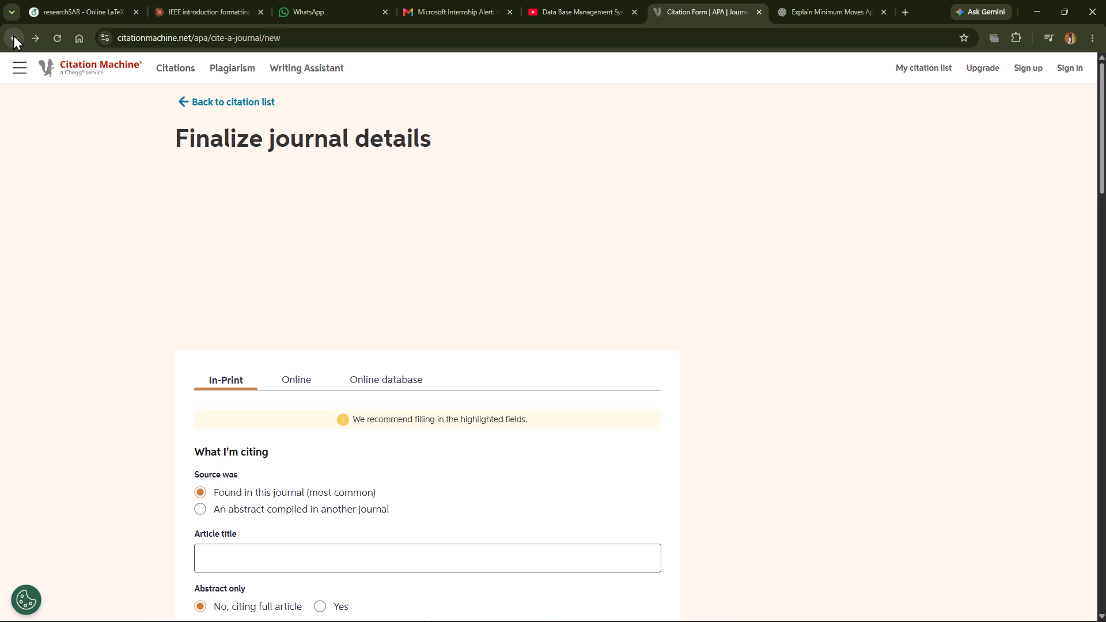
left_click(13, 35)
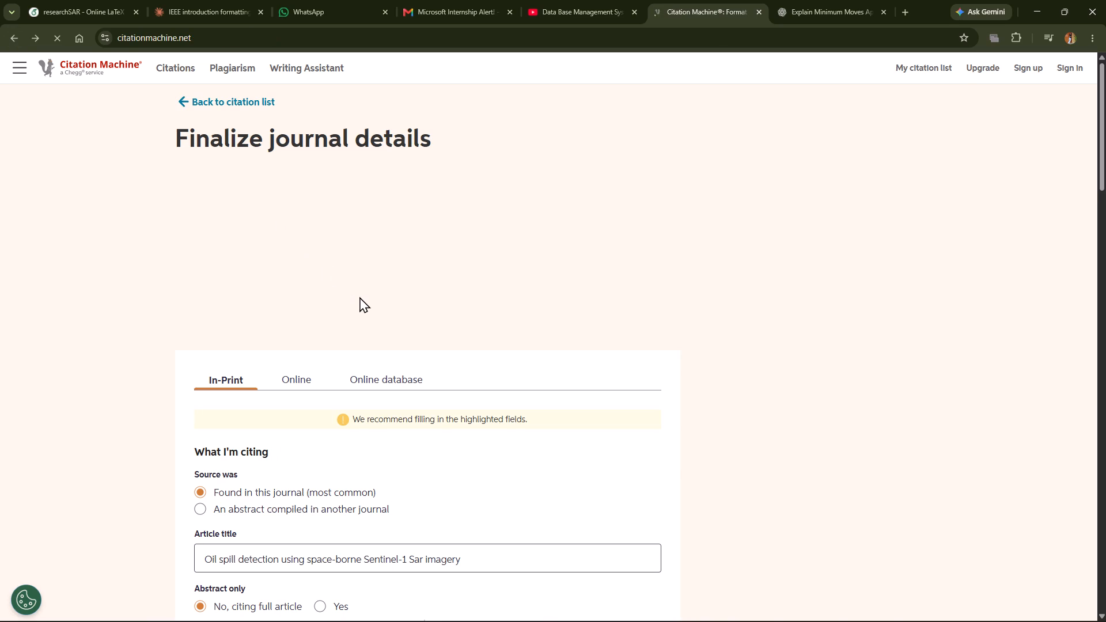
scroll(440, 252, "down", 2)
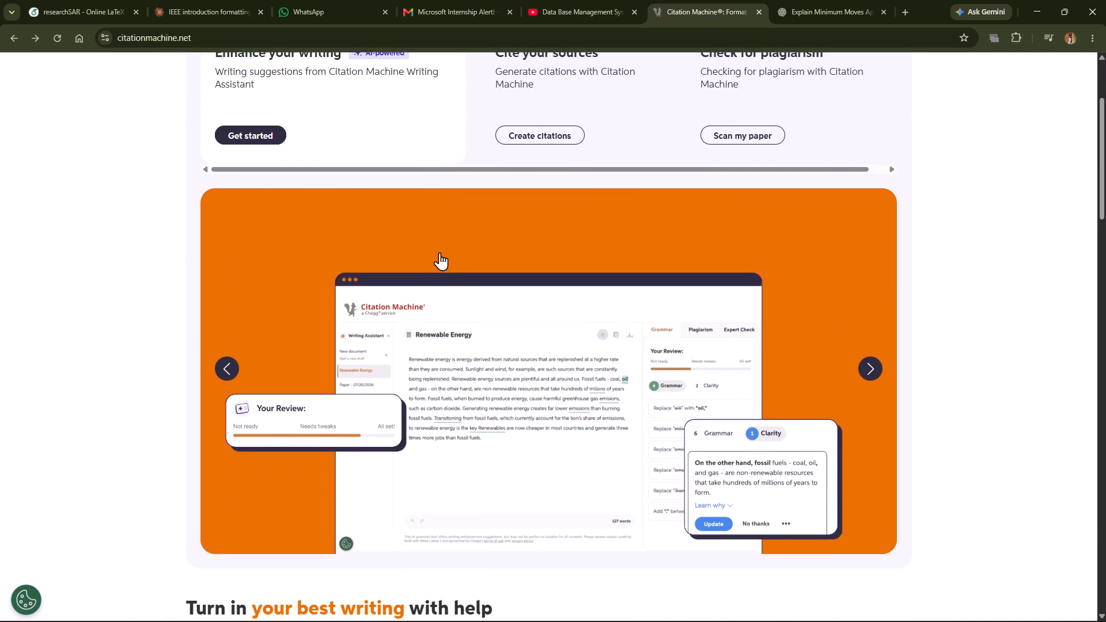
scroll(440, 252, "up", 2)
scroll(539, 290, "down", 7)
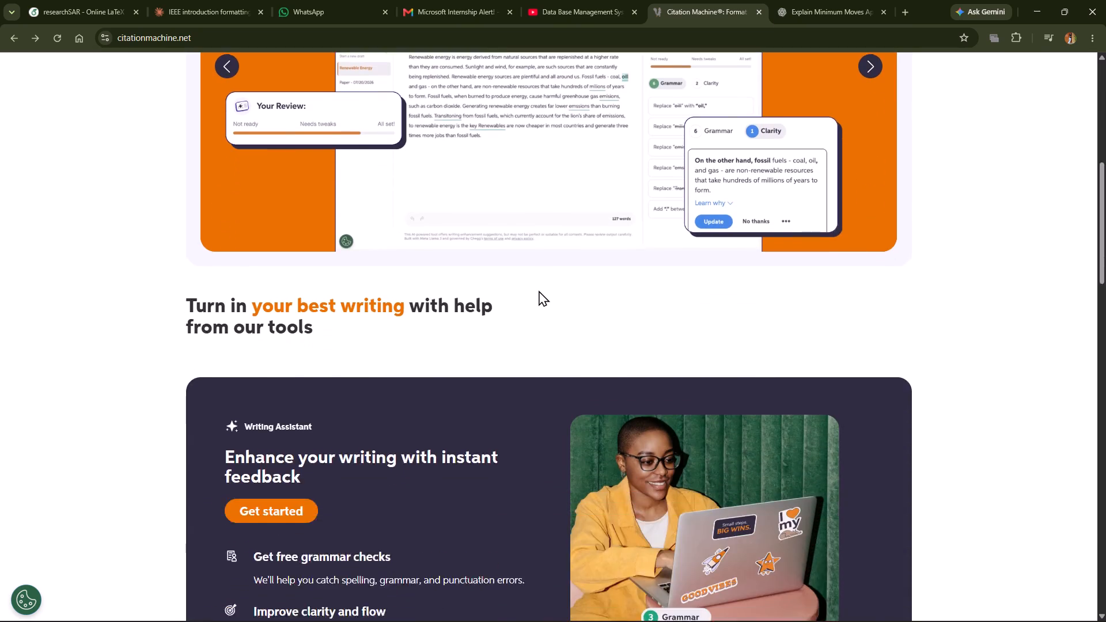
scroll(539, 290, "up", 7)
left_click(152, 59)
left_click(152, 66)
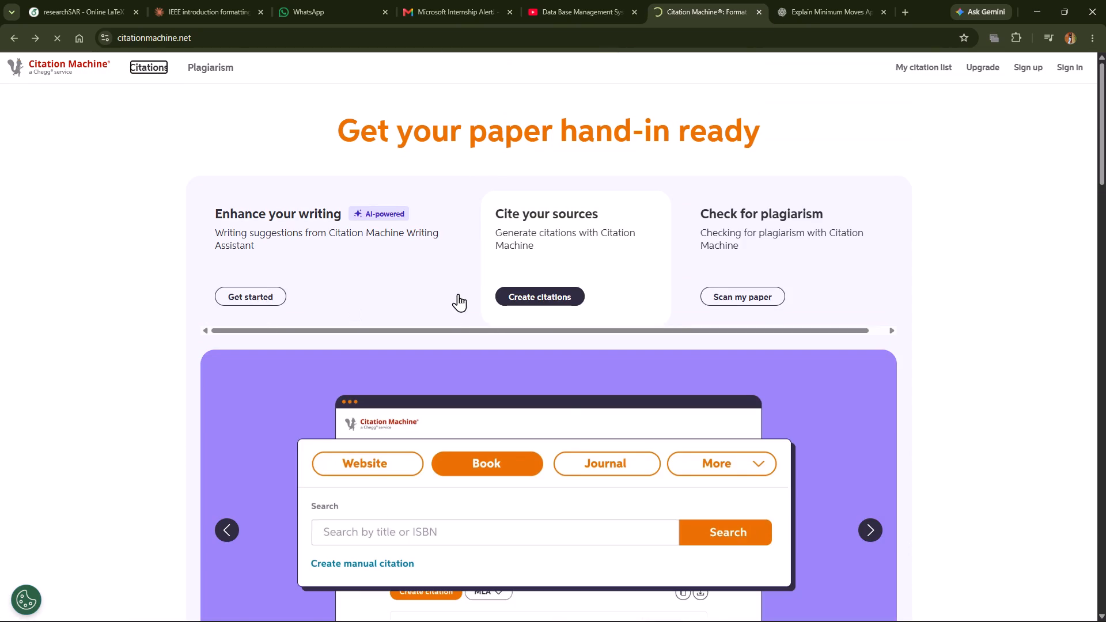
scroll(448, 286, "down", 1)
left_click(477, 279)
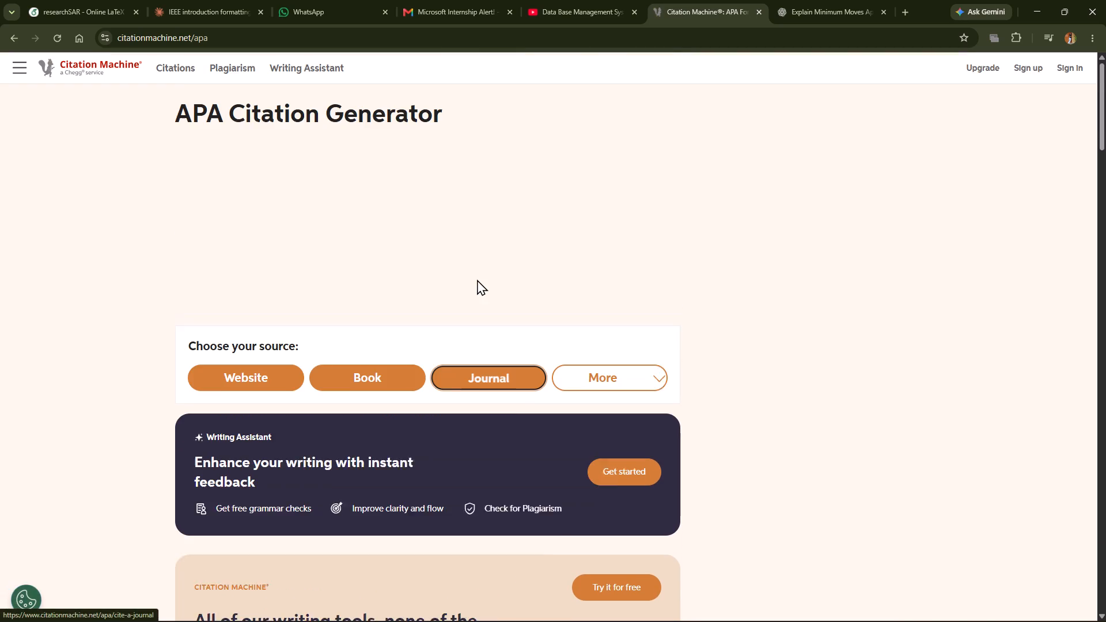
scroll(450, 436, "down", 2)
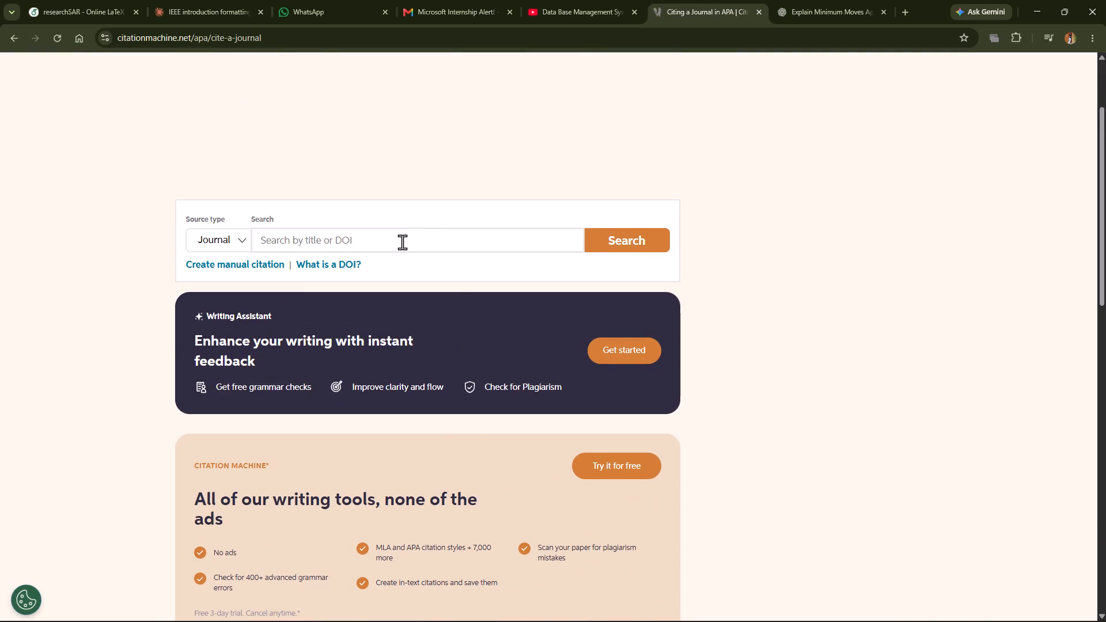
left_click(402, 242)
left_click(396, 294)
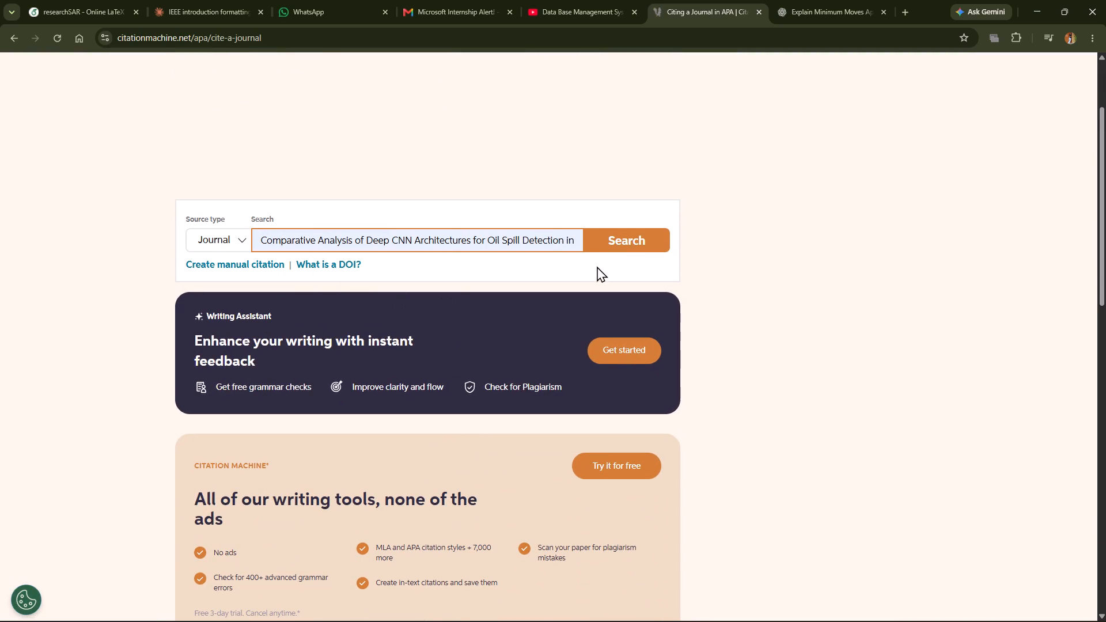
left_click(618, 239)
Cite "Deep Learning-Based Oil Spill Detection Using Sentinel-1 SAR Imagery and Unet Segmentation" and complete the citation with its found journal details.
scroll(468, 358, "down", 3)
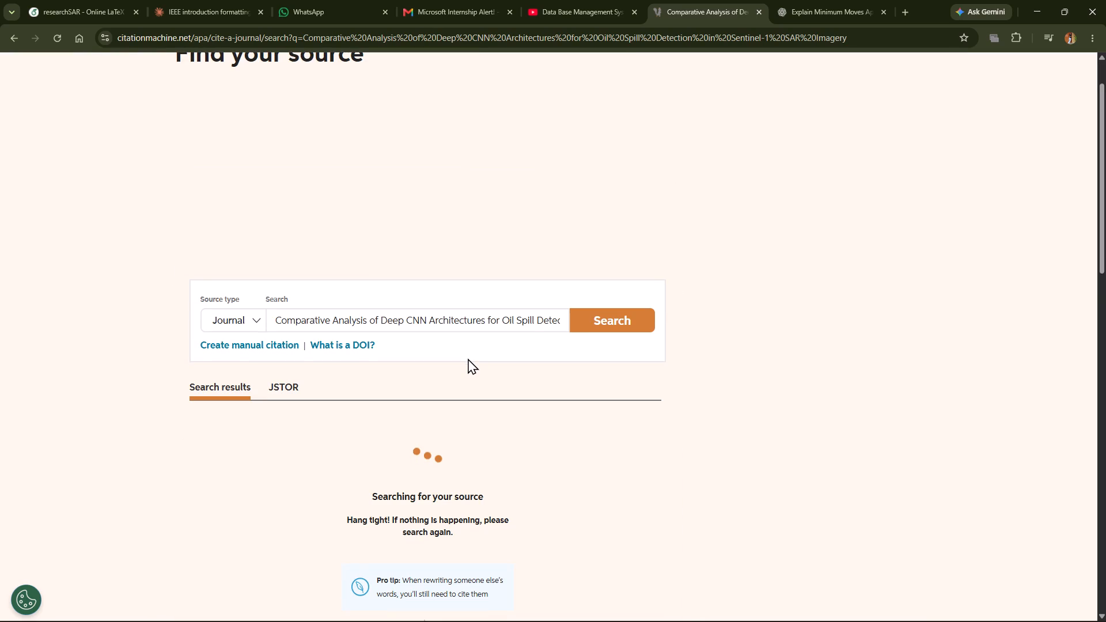
scroll(346, 377, "down", 5)
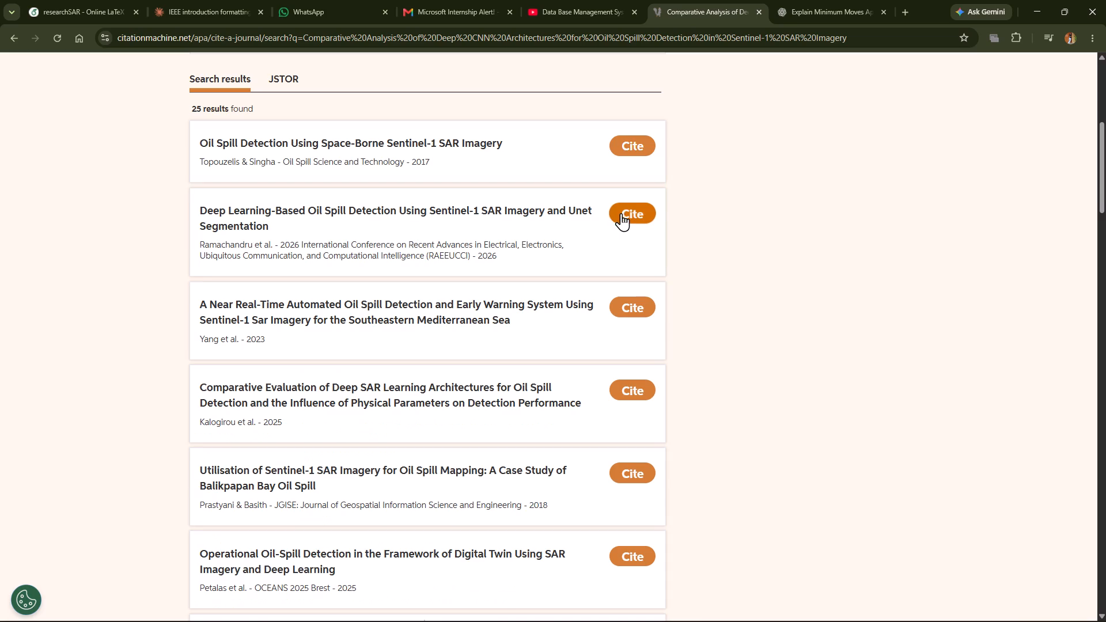
left_click(623, 213)
scroll(528, 492, "down", 3)
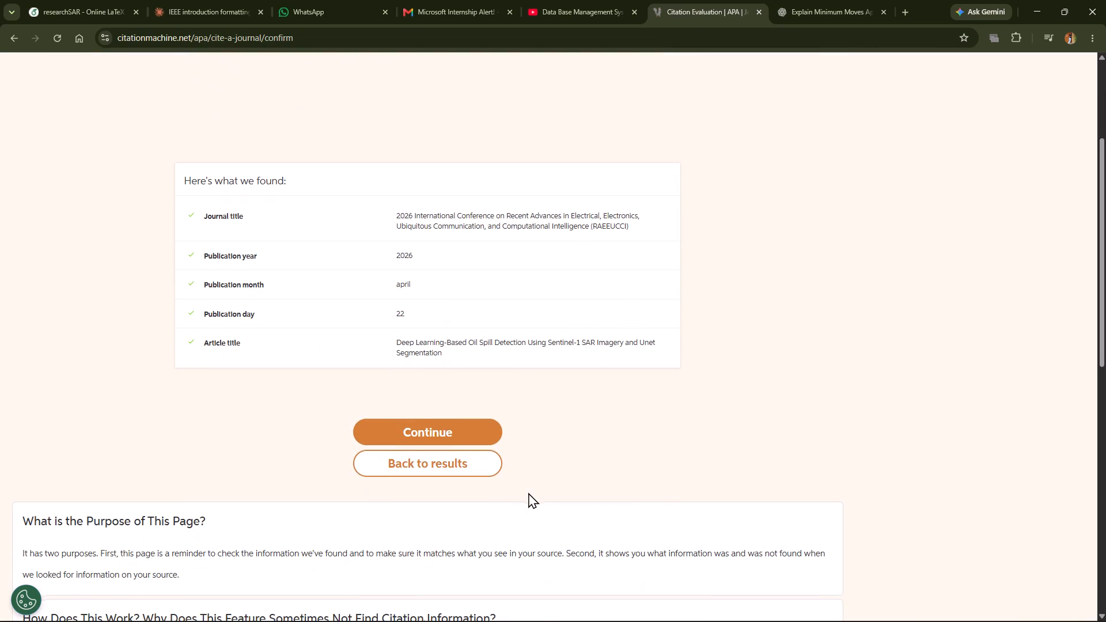
left_click(433, 445)
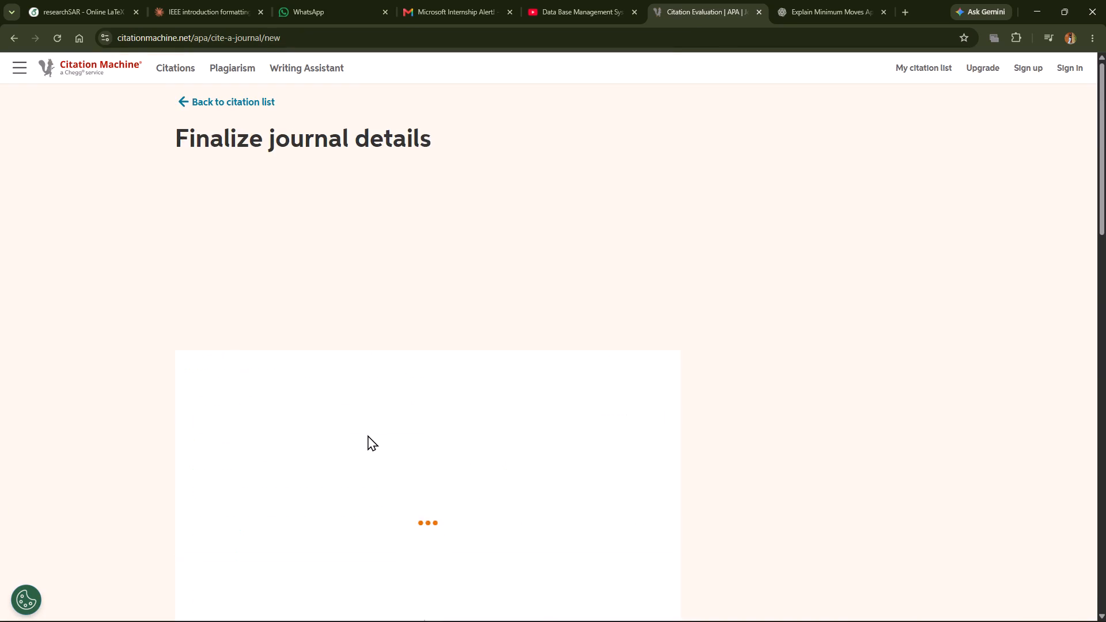
scroll(368, 435, "down", 16)
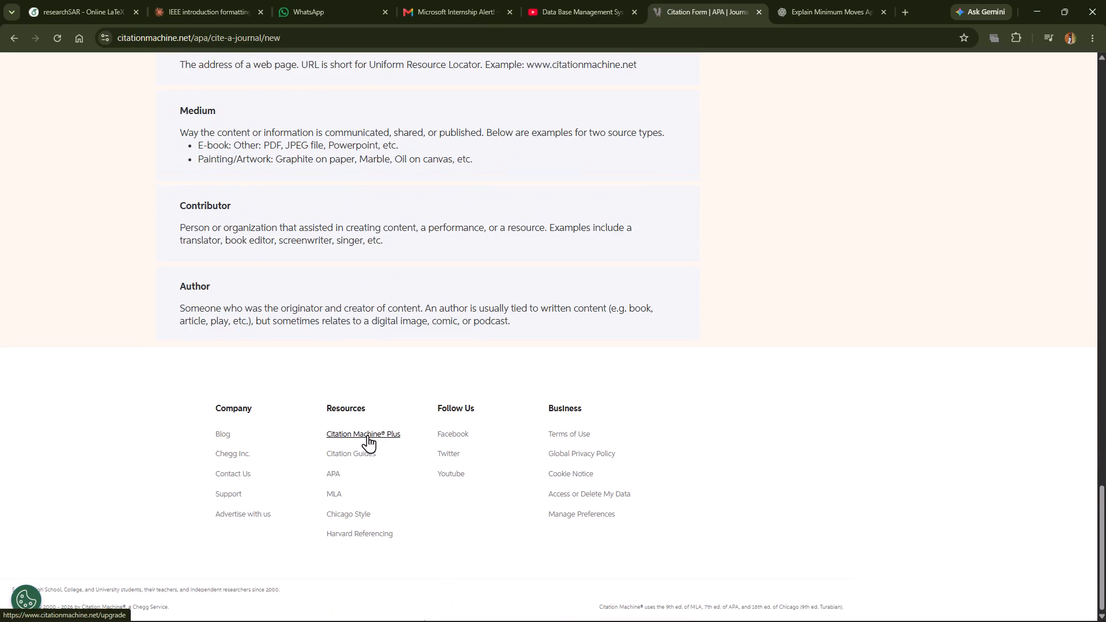
scroll(368, 435, "up", 9)
scroll(454, 499, "down", 2)
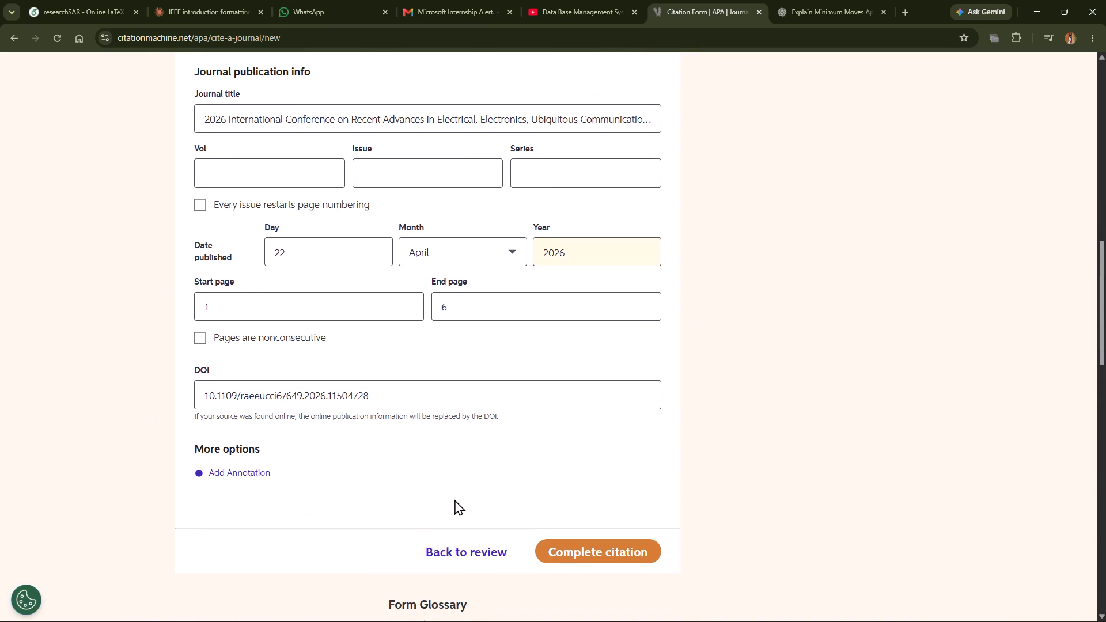
left_click(570, 542)
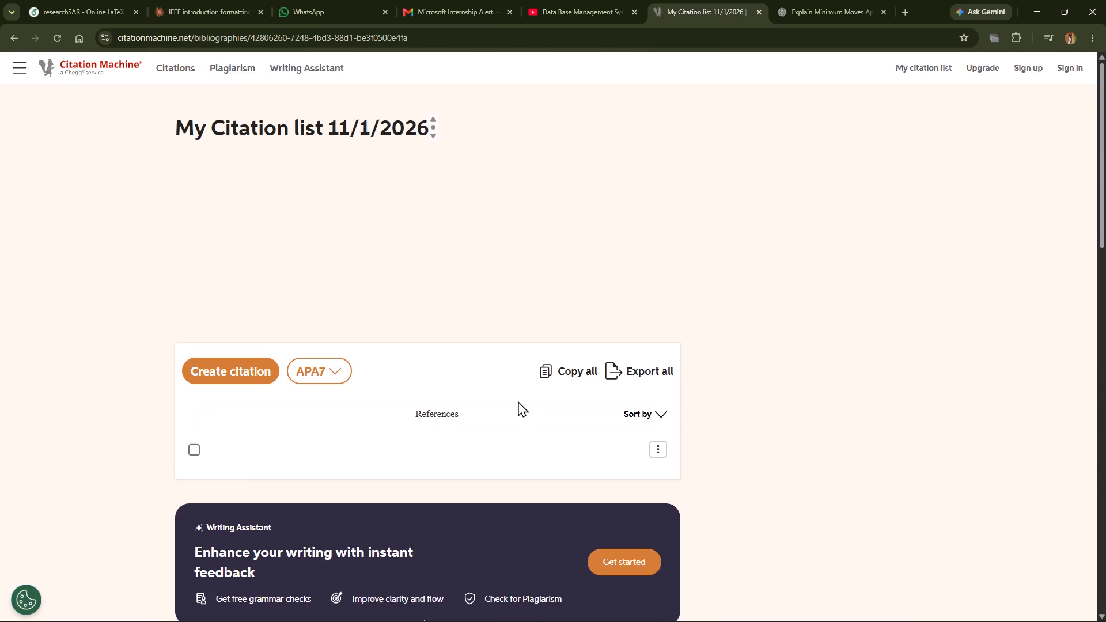
Copy the 2026 "Deep learning-based oil spill detection" citation from the citation list.
scroll(518, 401, "down", 3)
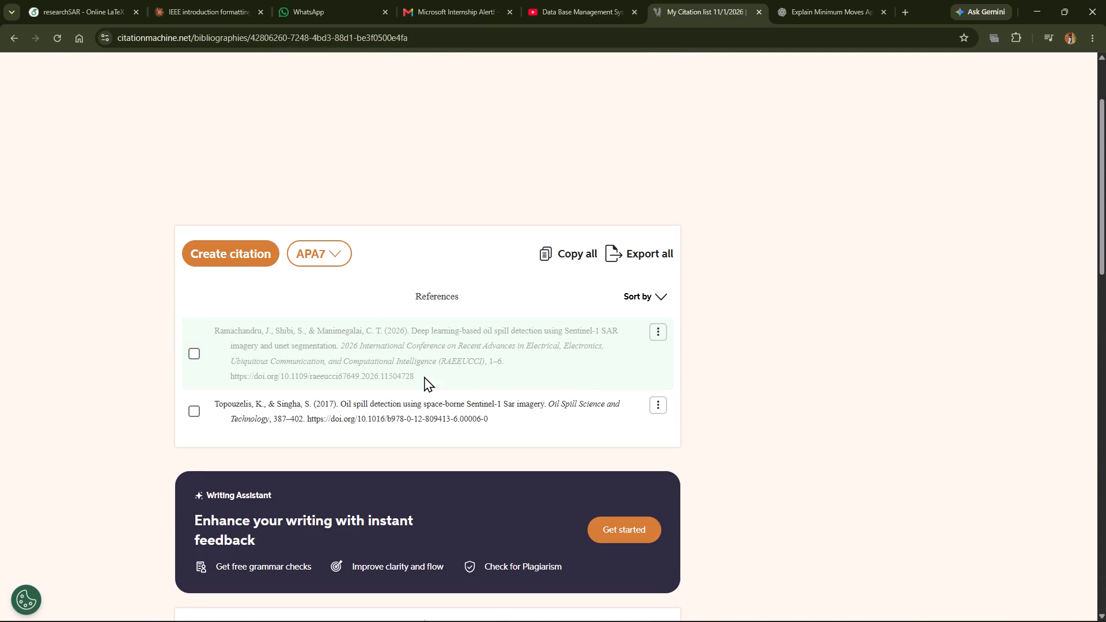
left_click(348, 316)
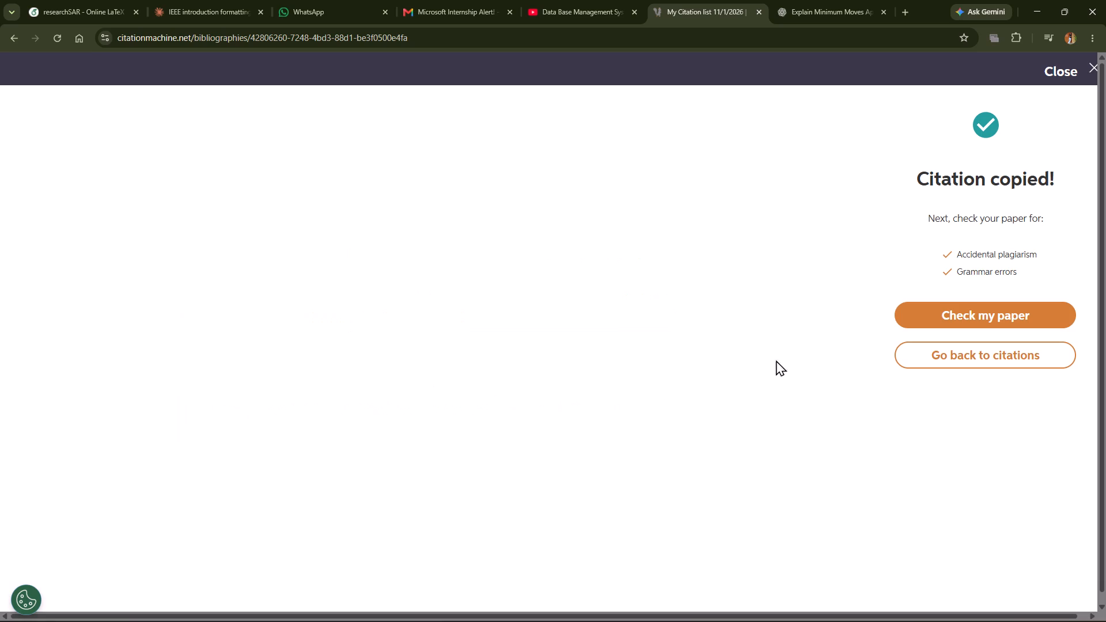
Switch to Overleaf, replace the topouzelis2012survey bibliography text with the copied 2026 deep-learning oil spill citation, and recompile the paper.
left_click(70, 0)
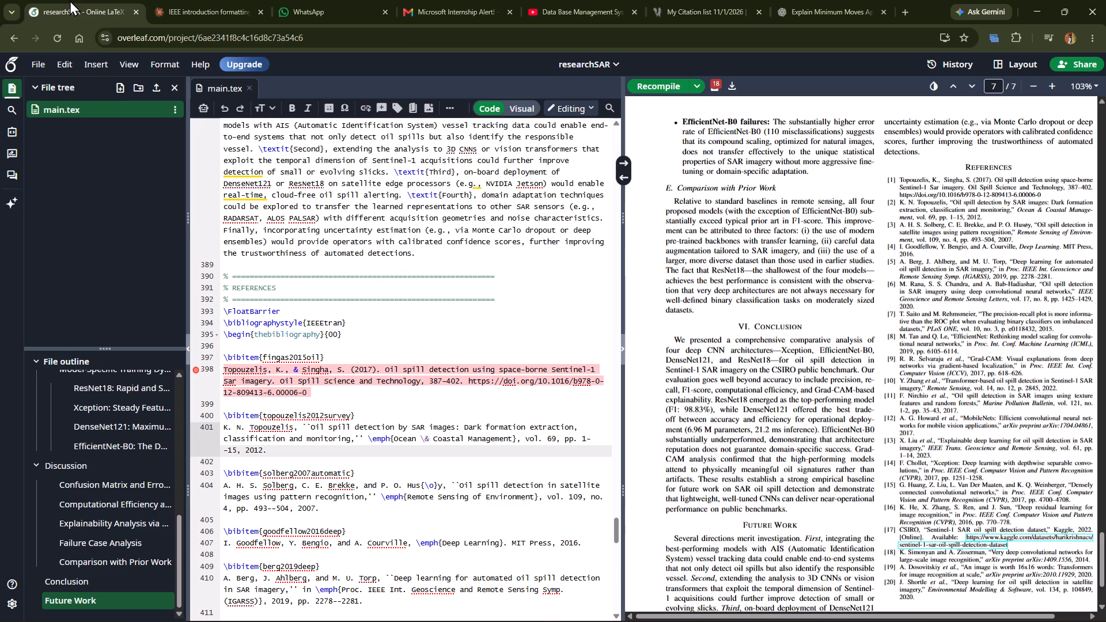
left_click_drag(275, 449, 229, 435)
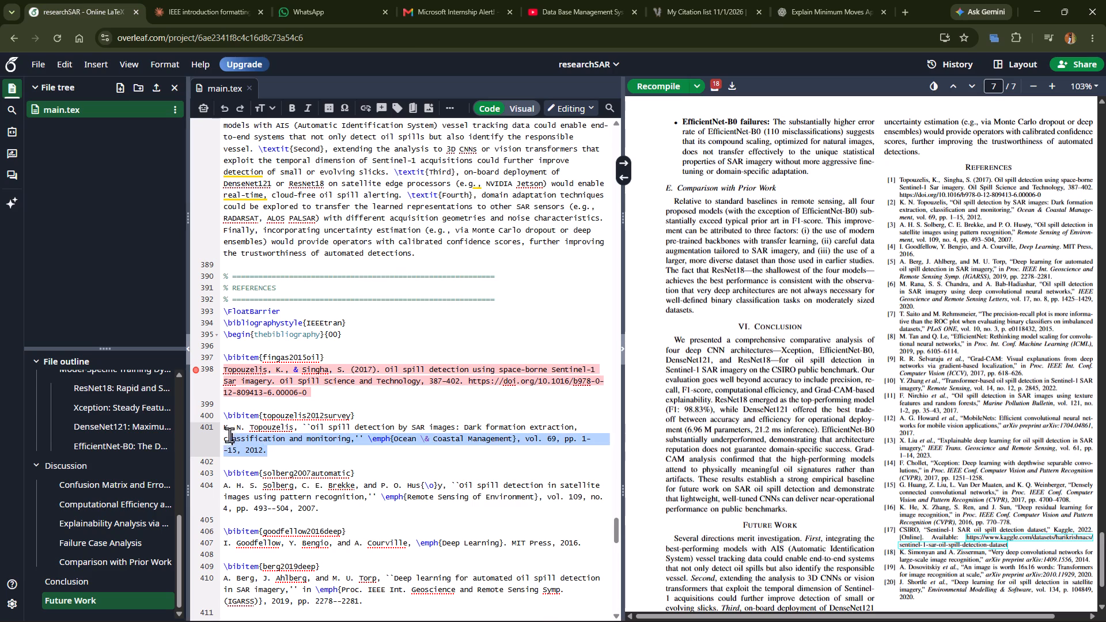
left_click_drag(229, 435, 222, 430)
key("BackSpace")
key("ctrl+v")
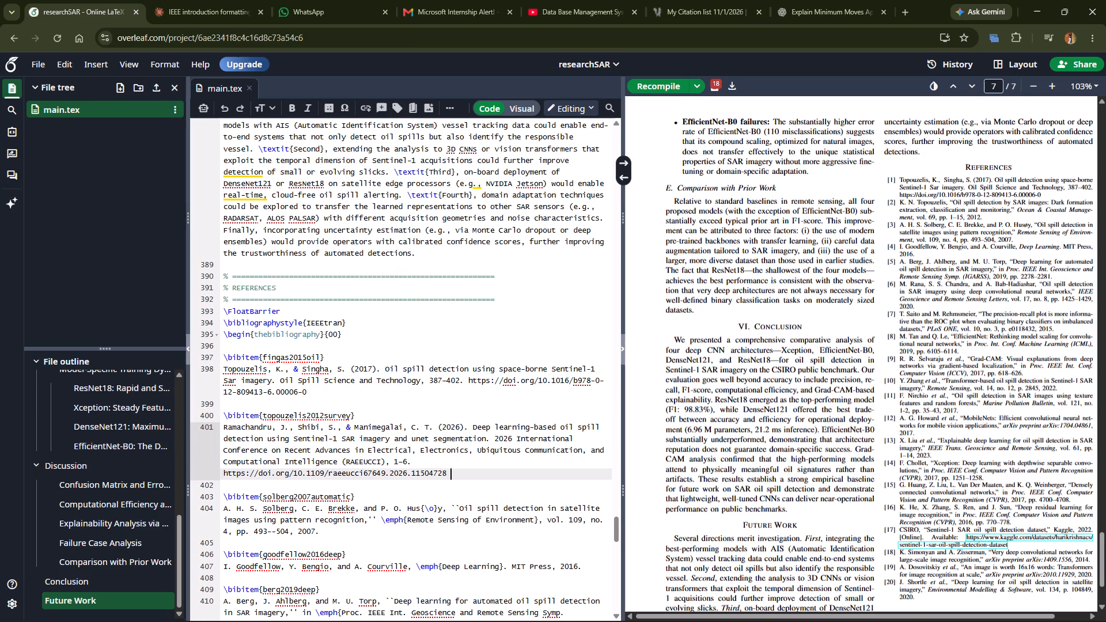
left_click(662, 83)
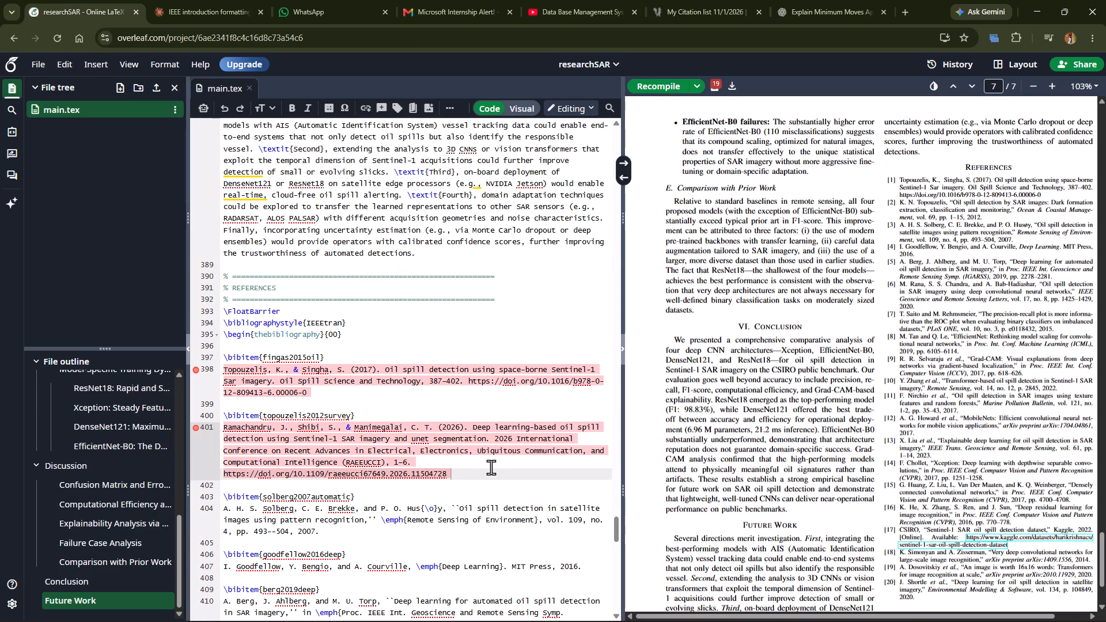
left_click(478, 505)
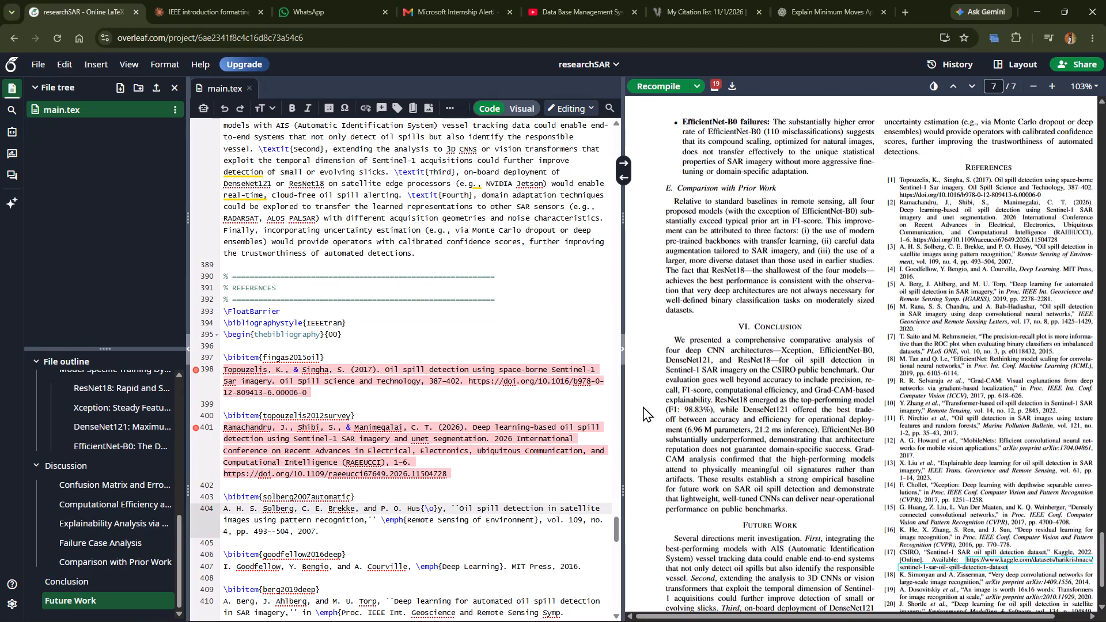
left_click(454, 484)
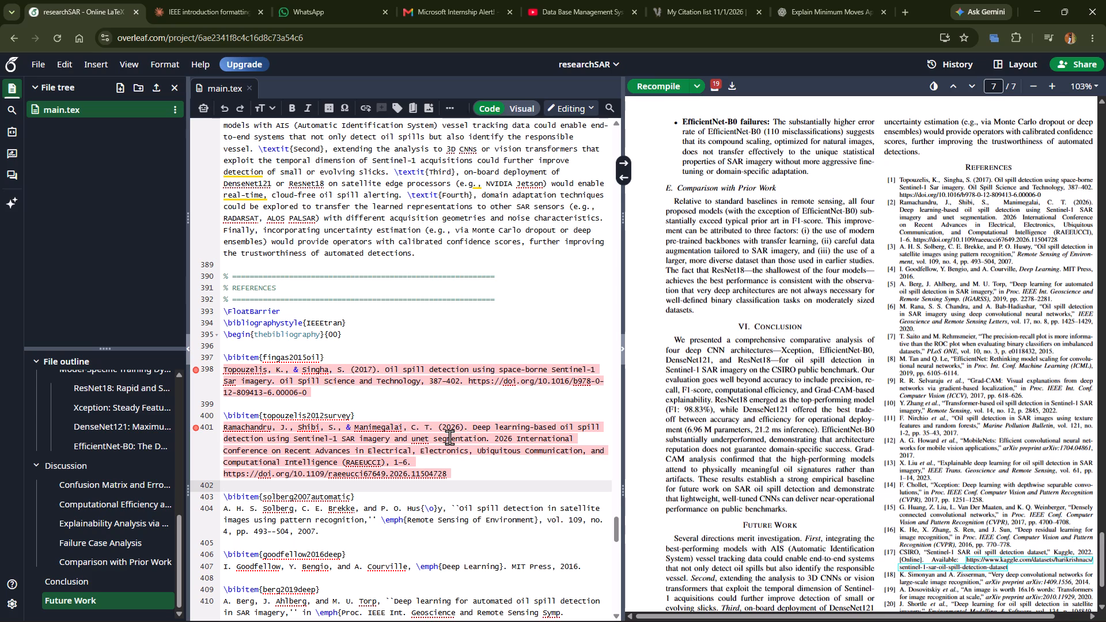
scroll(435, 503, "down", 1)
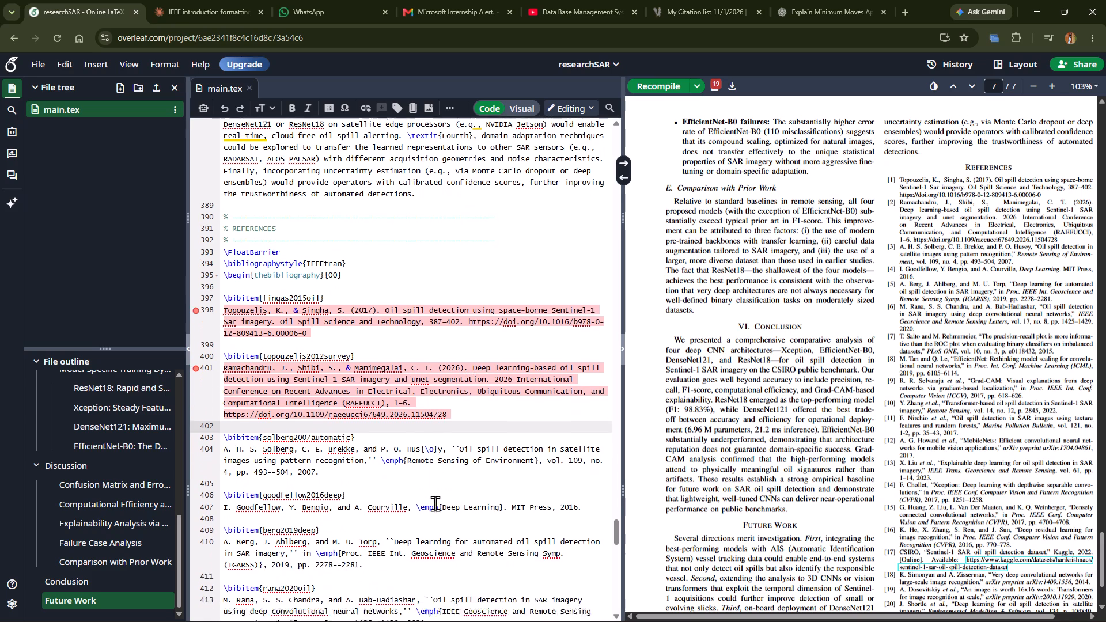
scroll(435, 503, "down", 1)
Switch to Citation Machine, return from the copy confirmation to the citation list, and dismiss the plagiarism check offer.
left_click(747, 0)
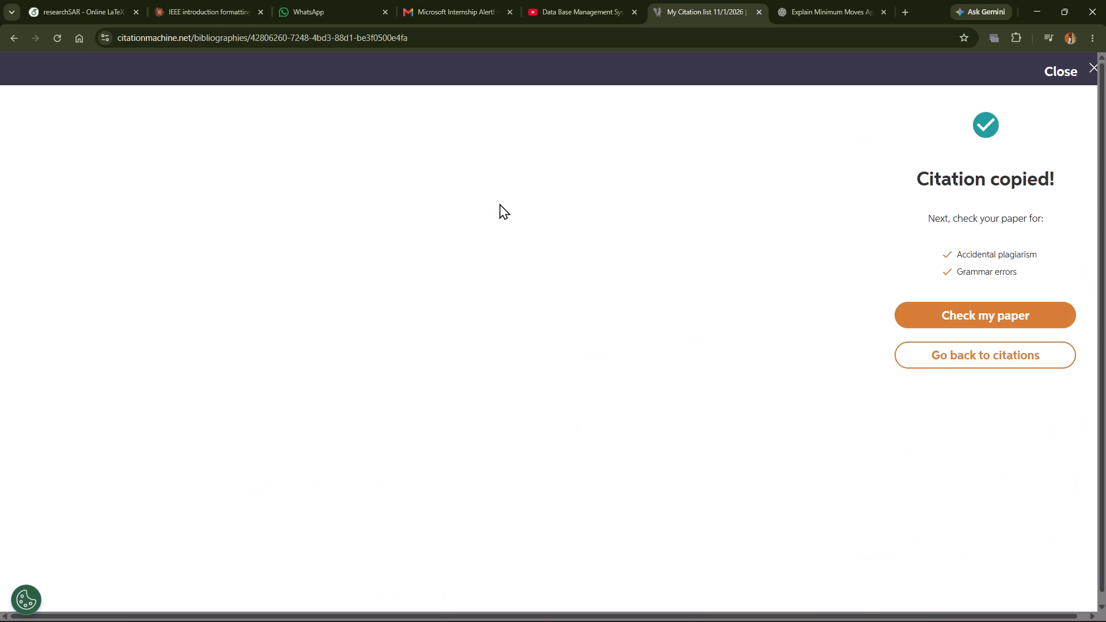
left_click(970, 352)
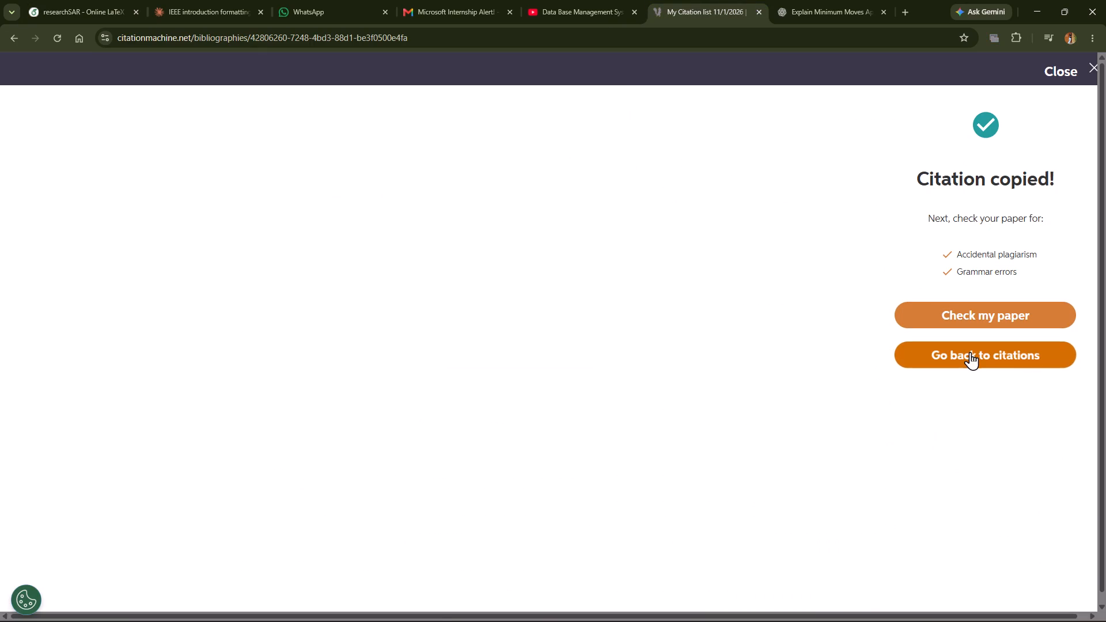
left_click(797, 199)
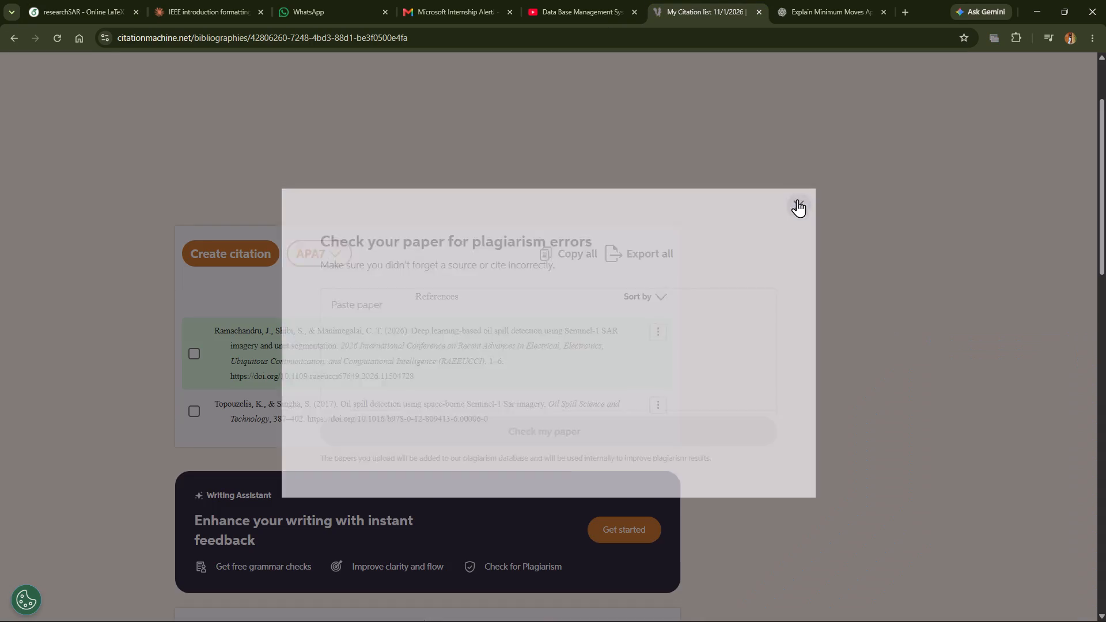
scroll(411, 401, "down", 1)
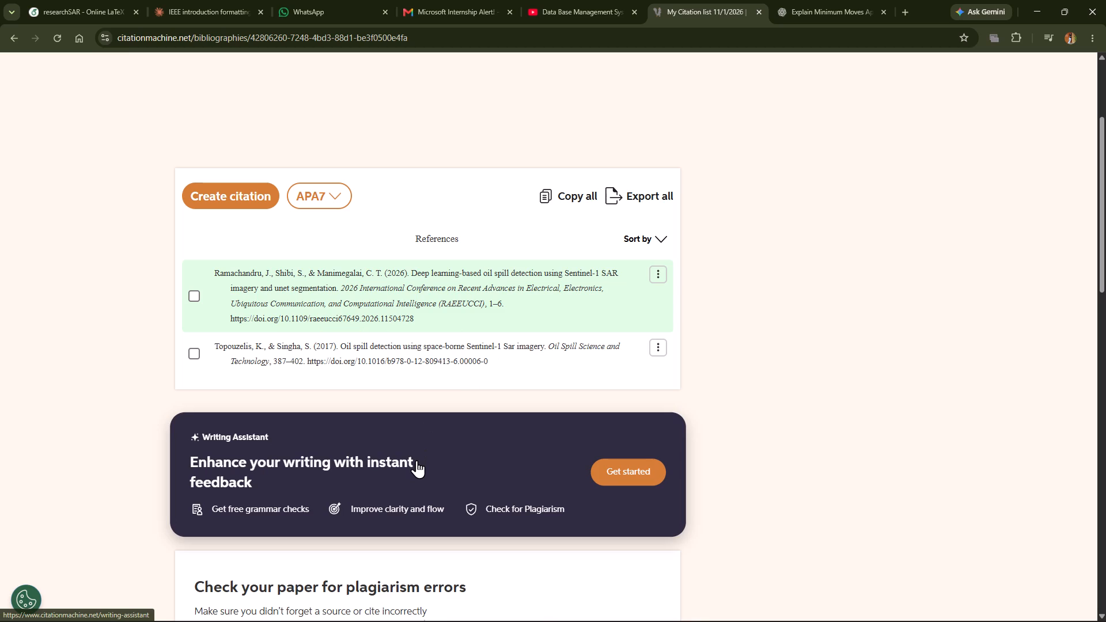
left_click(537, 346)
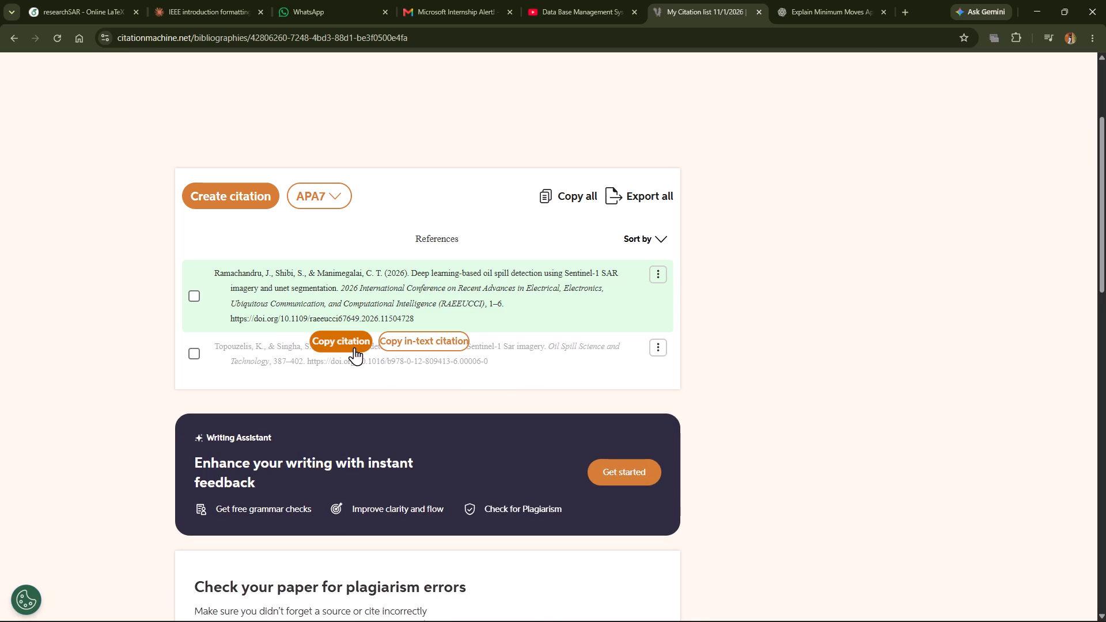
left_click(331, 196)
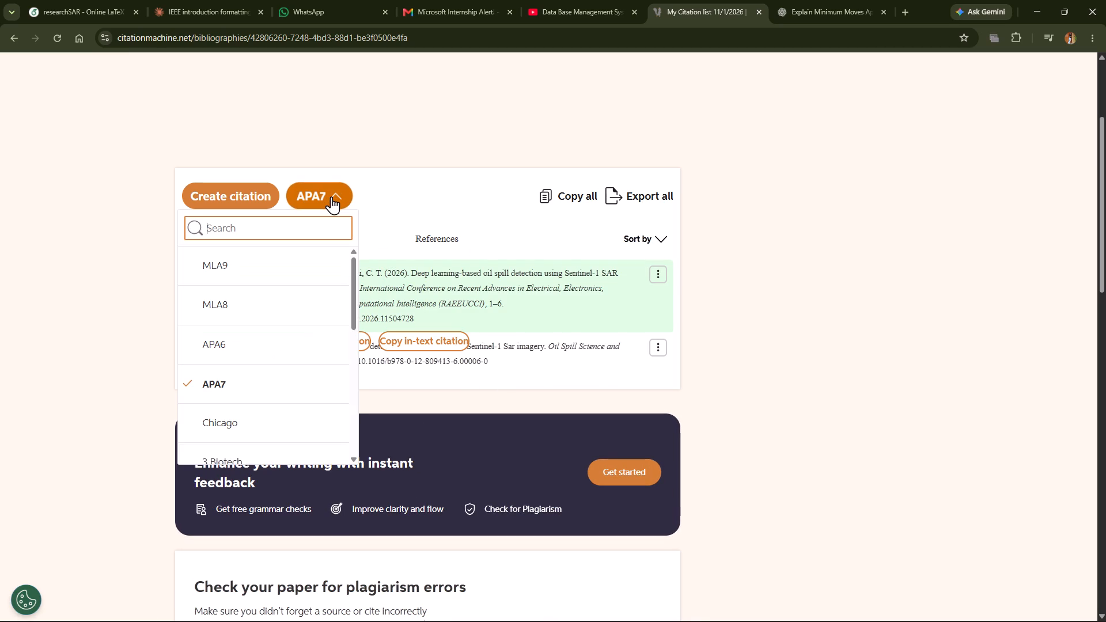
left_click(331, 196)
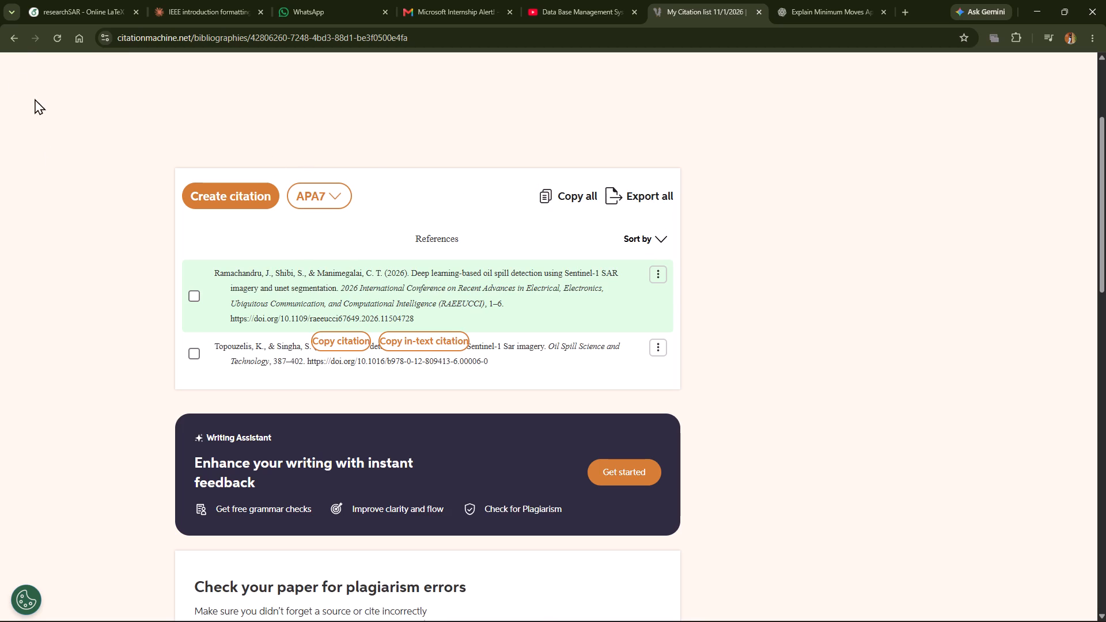
Go back to the journal details form of the 2026 deep-learning oil spill citation and look through its fields.
left_click(10, 37)
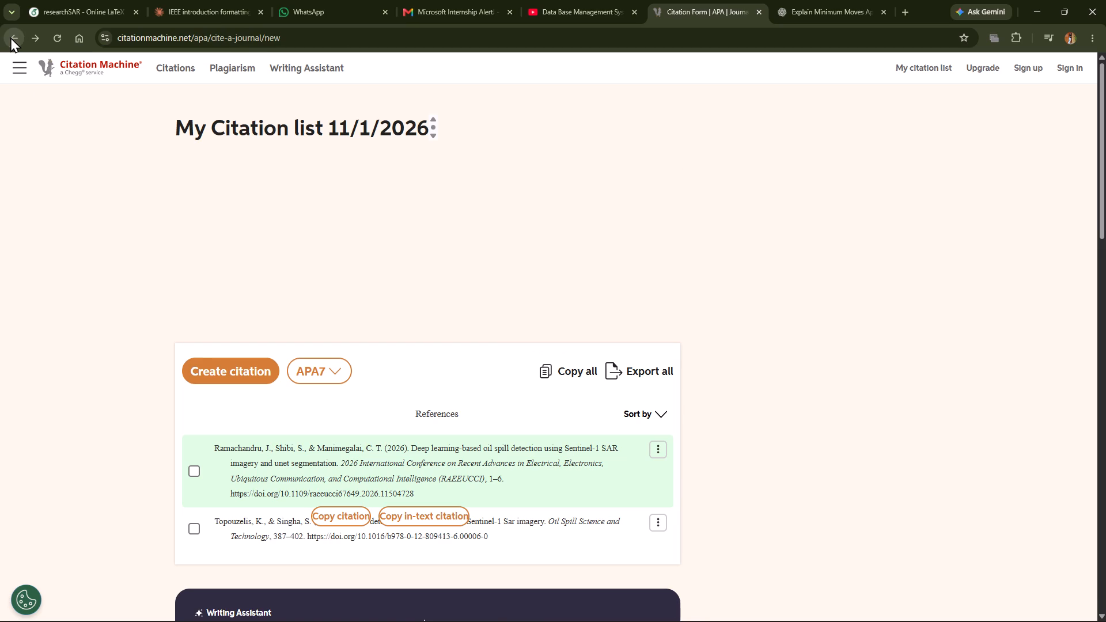
scroll(205, 276, "down", 6)
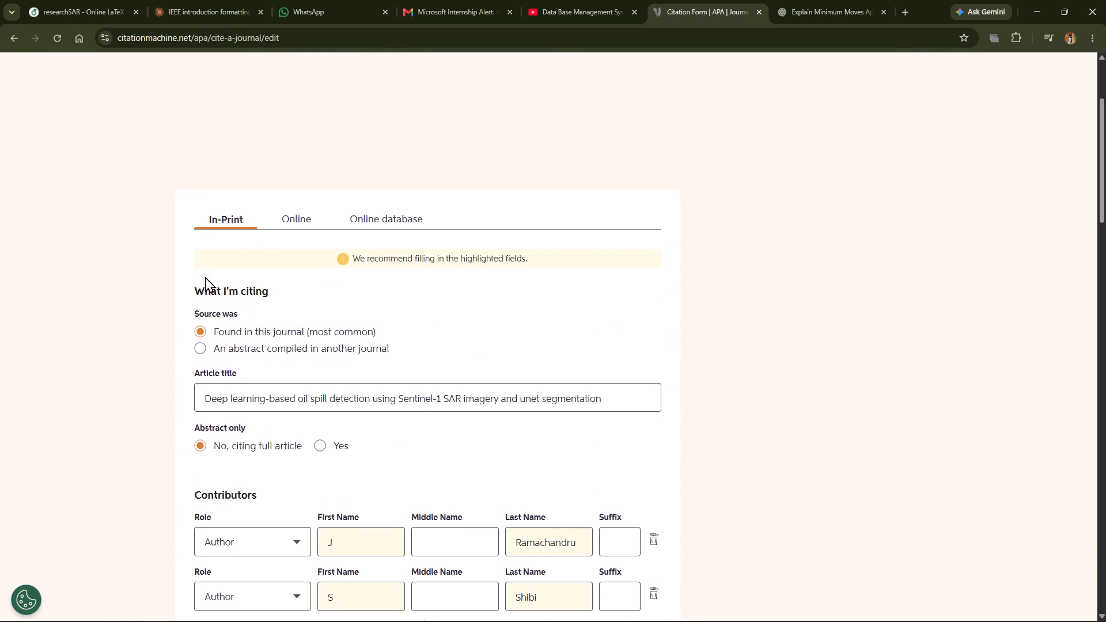
scroll(205, 276, "down", 5)
scroll(205, 276, "up", 3)
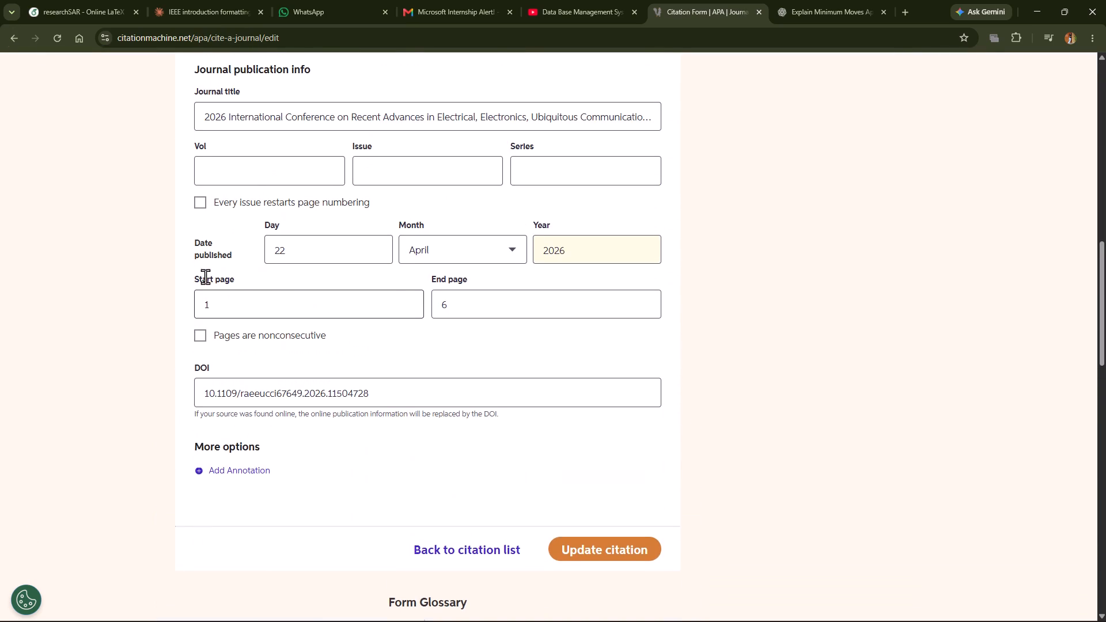
scroll(205, 276, "up", 7)
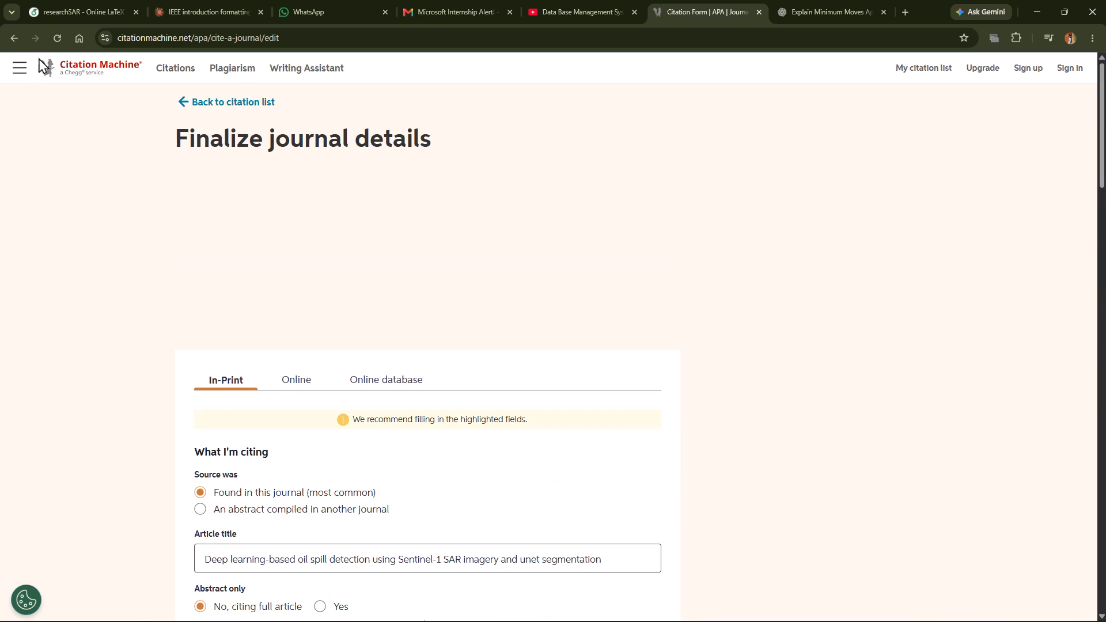
Return to the Citation Machine home page and open its APA citations page.
left_click(12, 44)
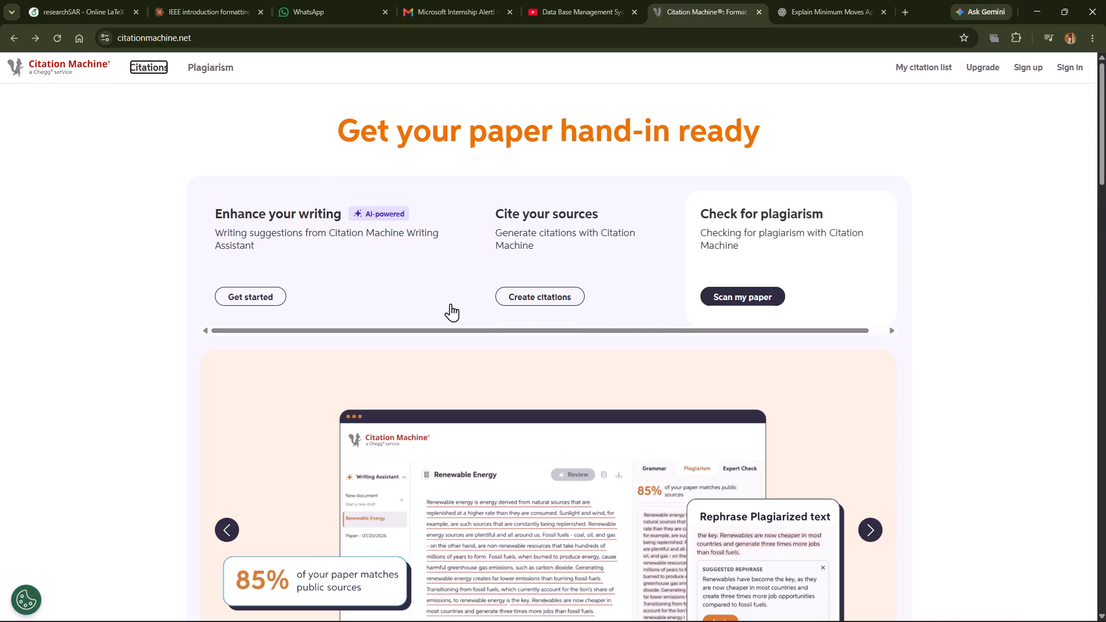
left_click(147, 65)
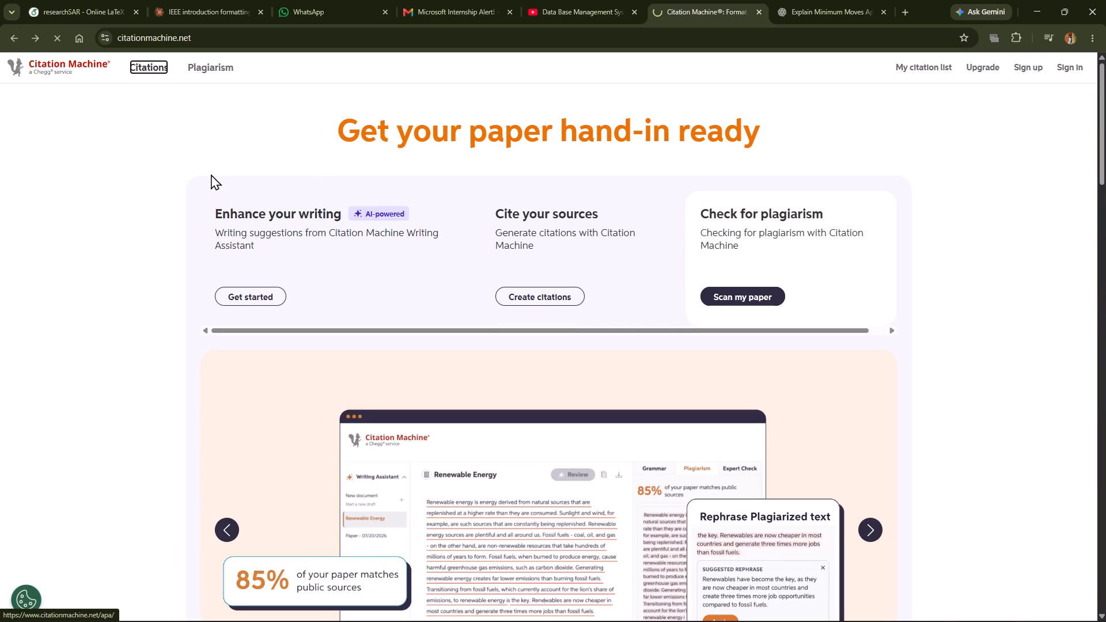
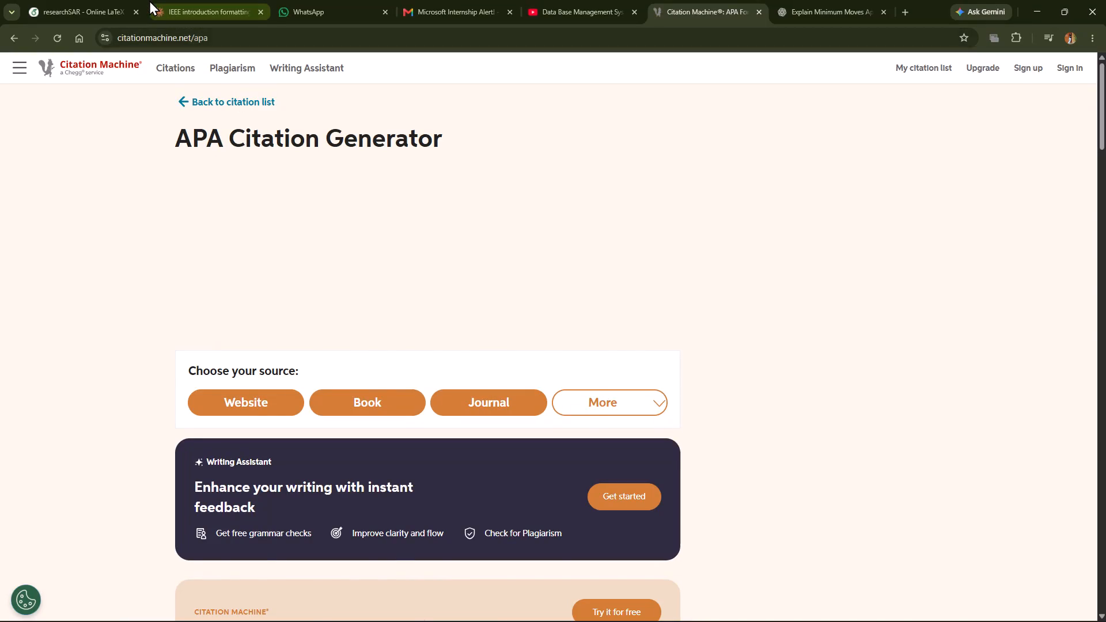
Switch to Overleaf and locate the LaTeX source of the xception.png and resnet.png figures from the compiled paper.
left_click(104, 0)
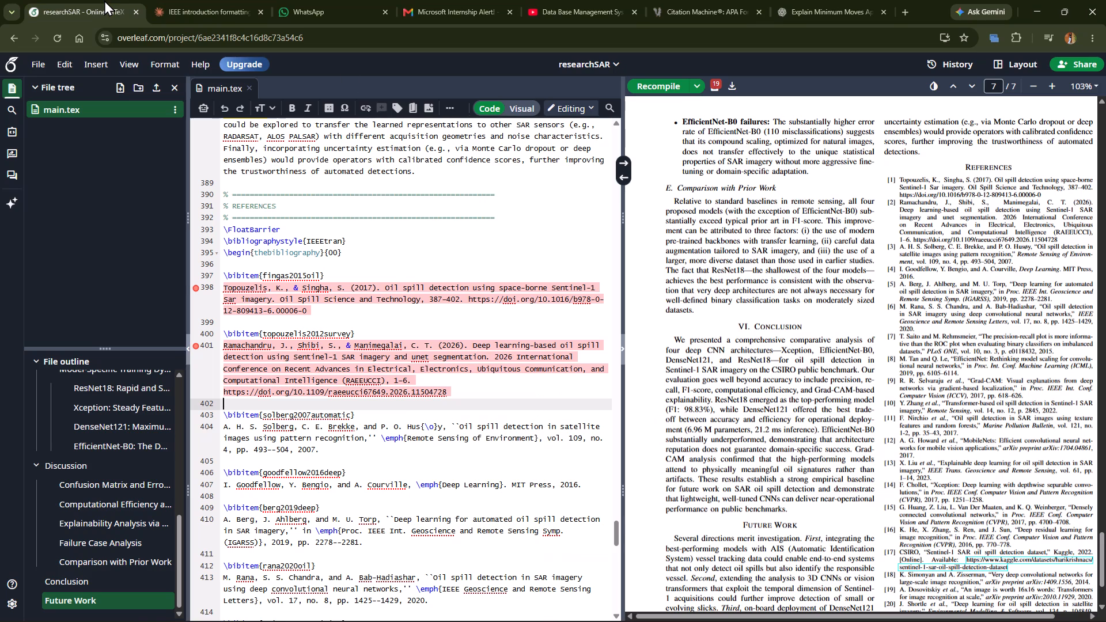
scroll(809, 321, "up", 7)
scroll(809, 321, "down", 1)
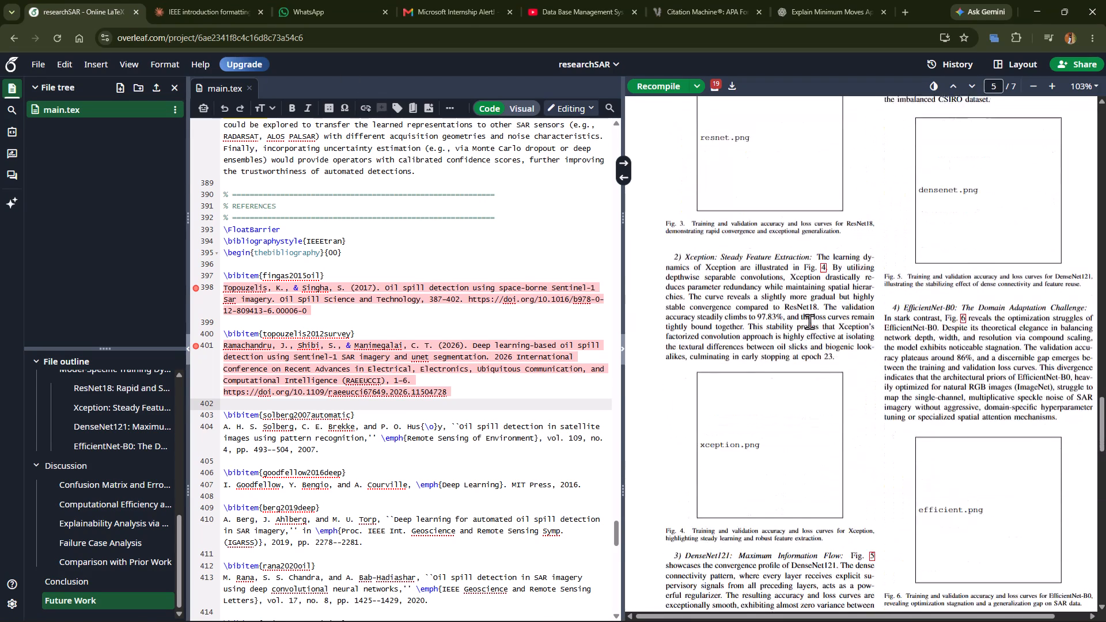
scroll(809, 321, "down", 1)
left_click(792, 384)
left_click(742, 402)
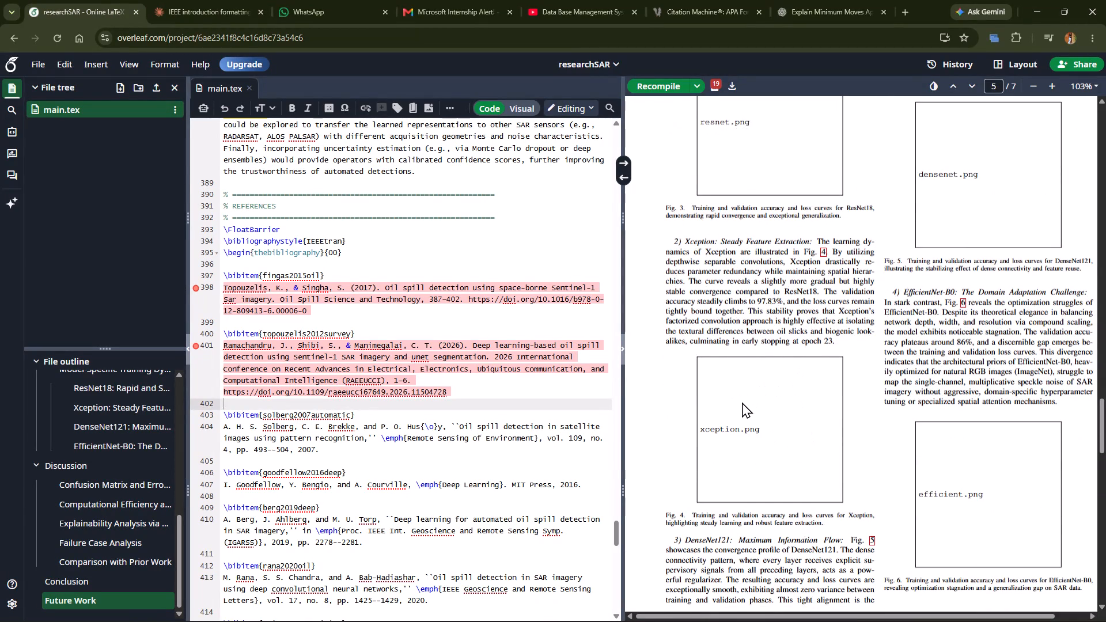
left_click(722, 399)
double_click(722, 399)
left_click(756, 373)
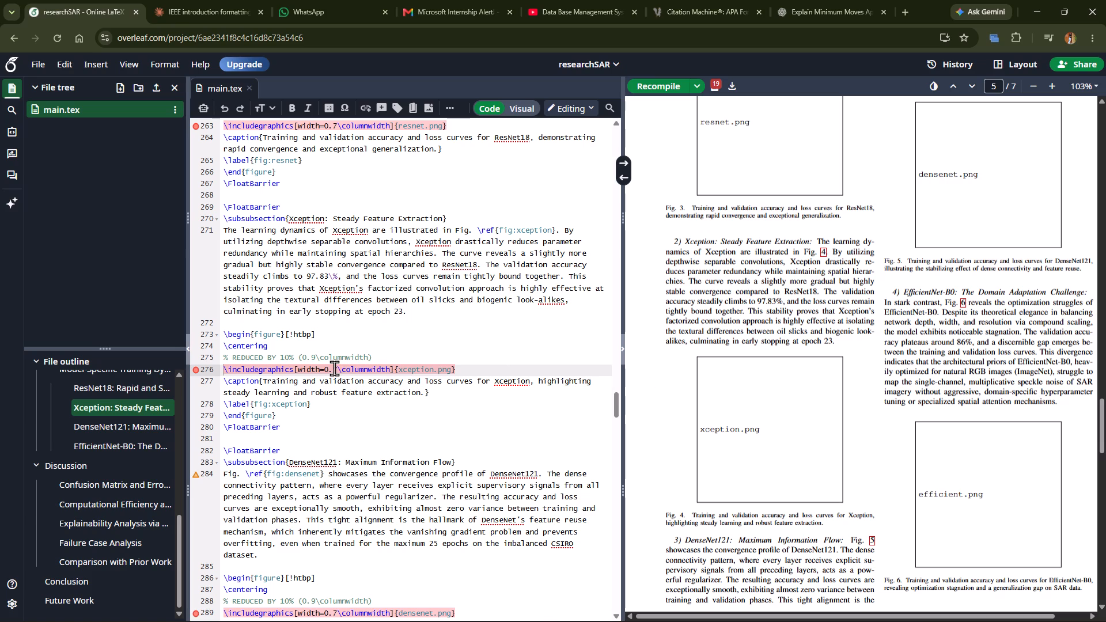
double_click(748, 168)
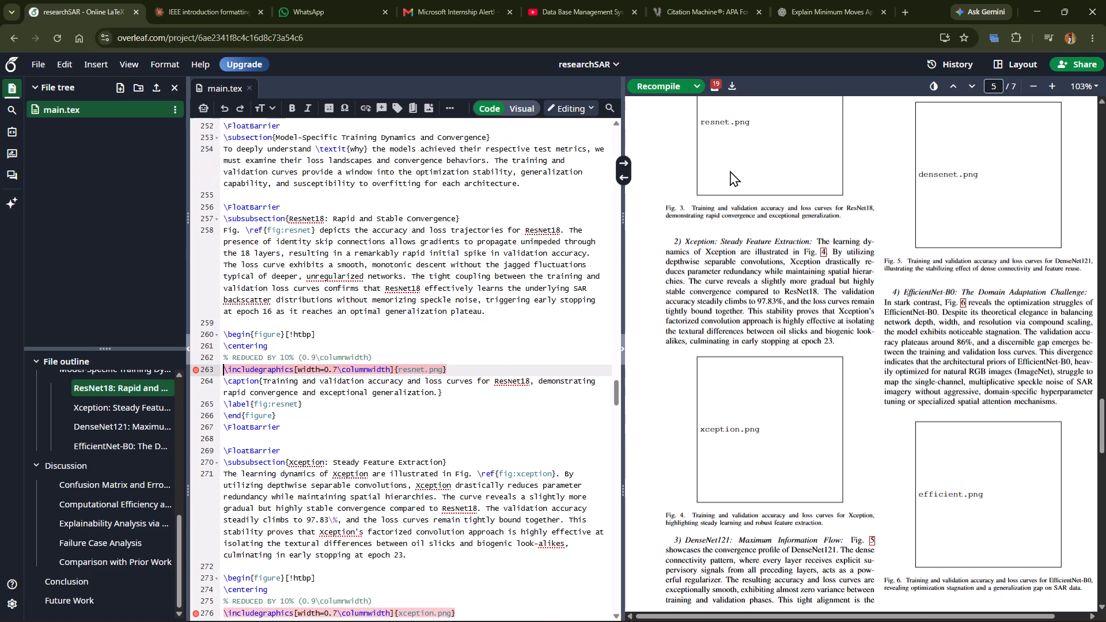
scroll(466, 555, "down", 3)
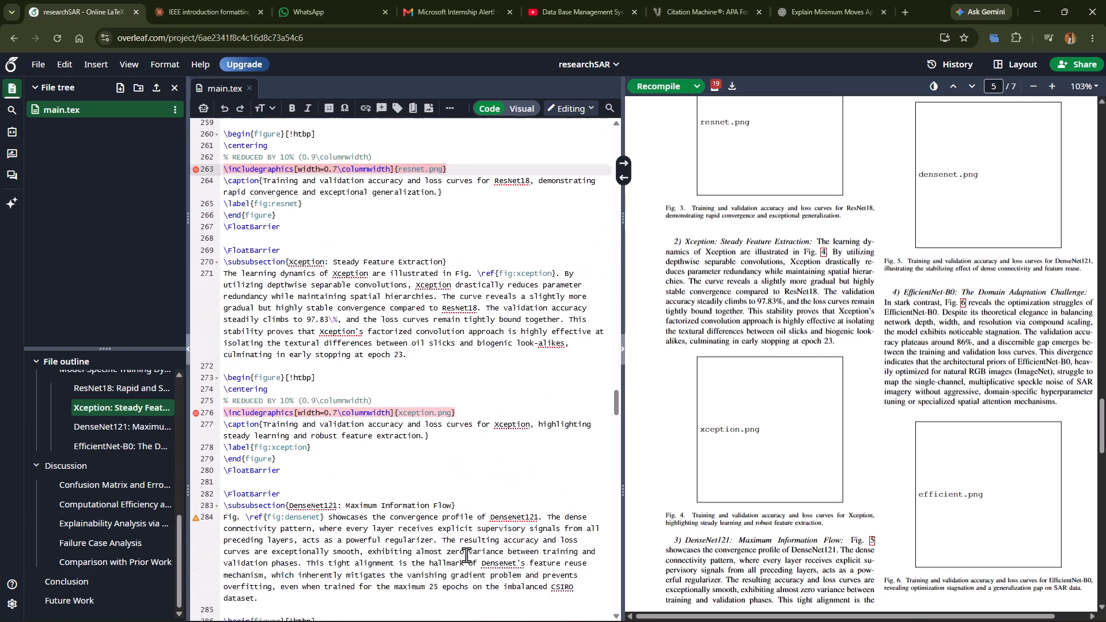
scroll(466, 555, "down", 3)
Review the compiled paper's Discussion section, the computational efficiency table, the Conclusion and the References.
scroll(727, 498, "down", 5)
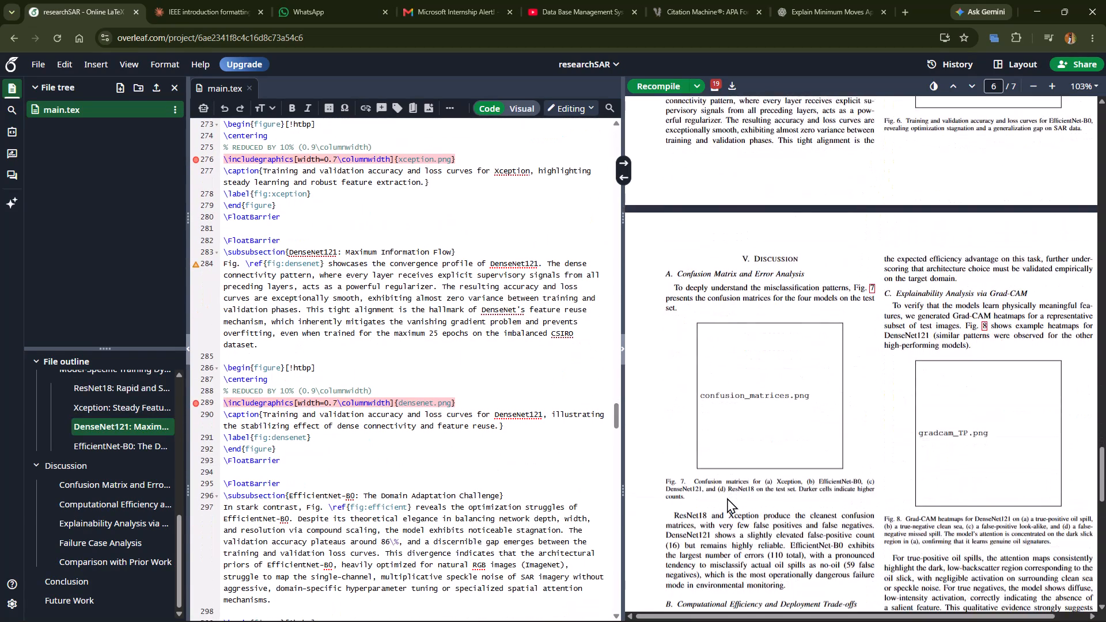
scroll(727, 498, "down", 1)
scroll(700, 380, "down", 2)
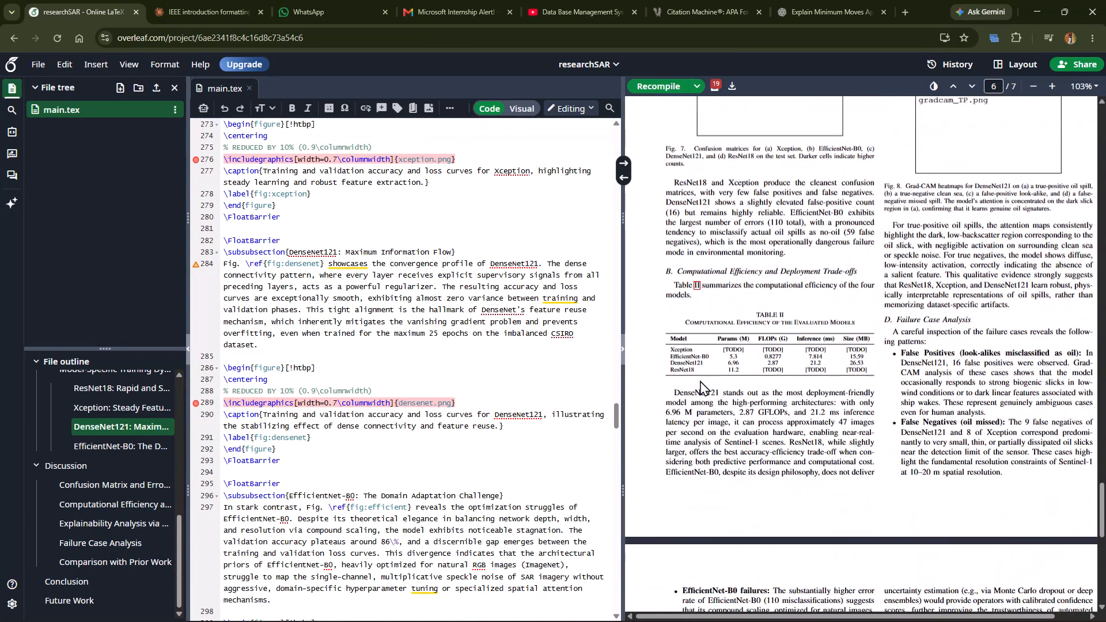
scroll(700, 380, "down", 5)
scroll(700, 380, "up", 2)
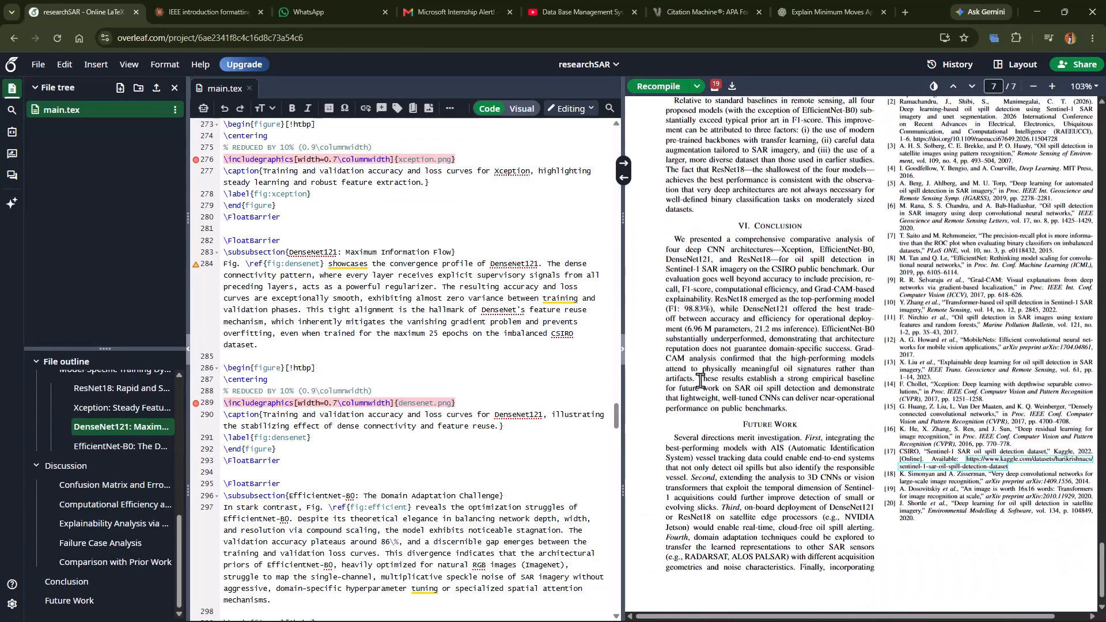
scroll(700, 380, "up", 3)
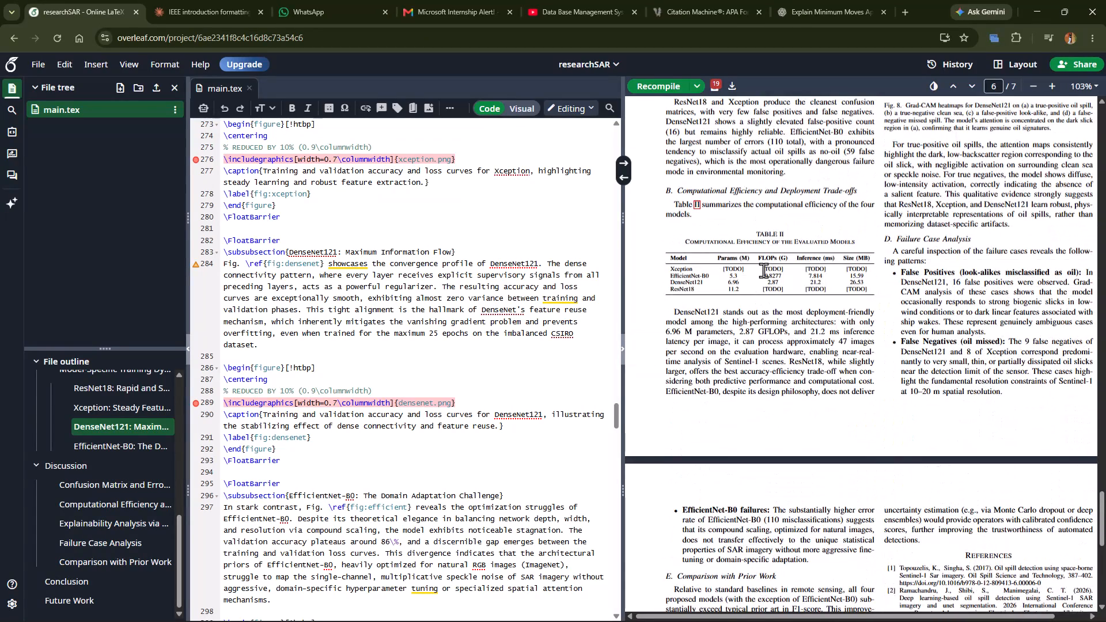
scroll(775, 323, "up", 1)
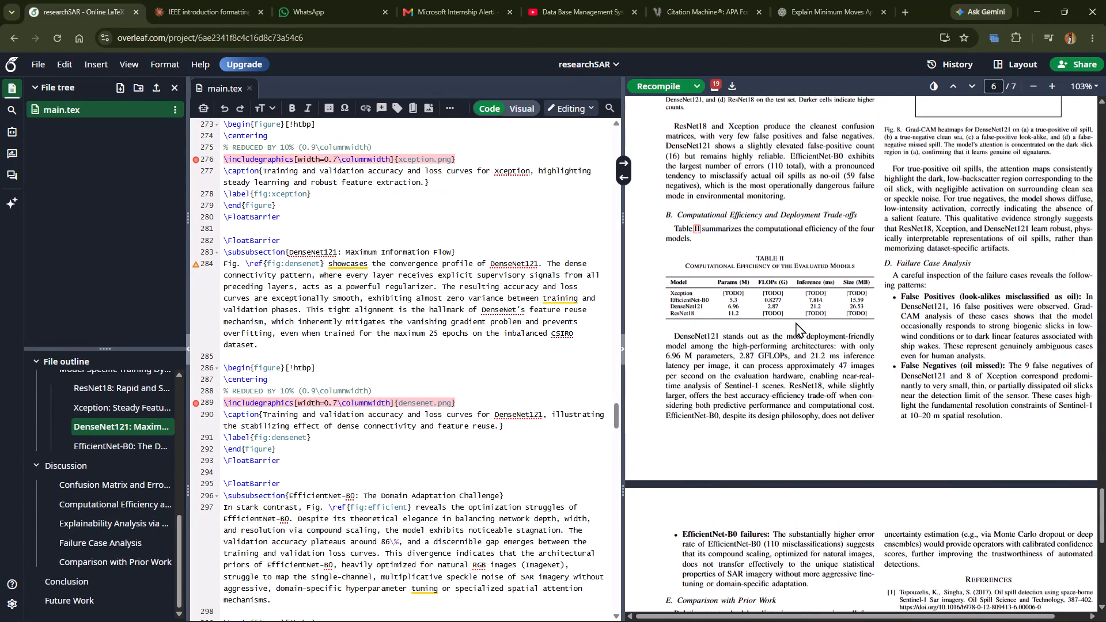
scroll(796, 322, "down", 9)
scroll(796, 322, "up", 1)
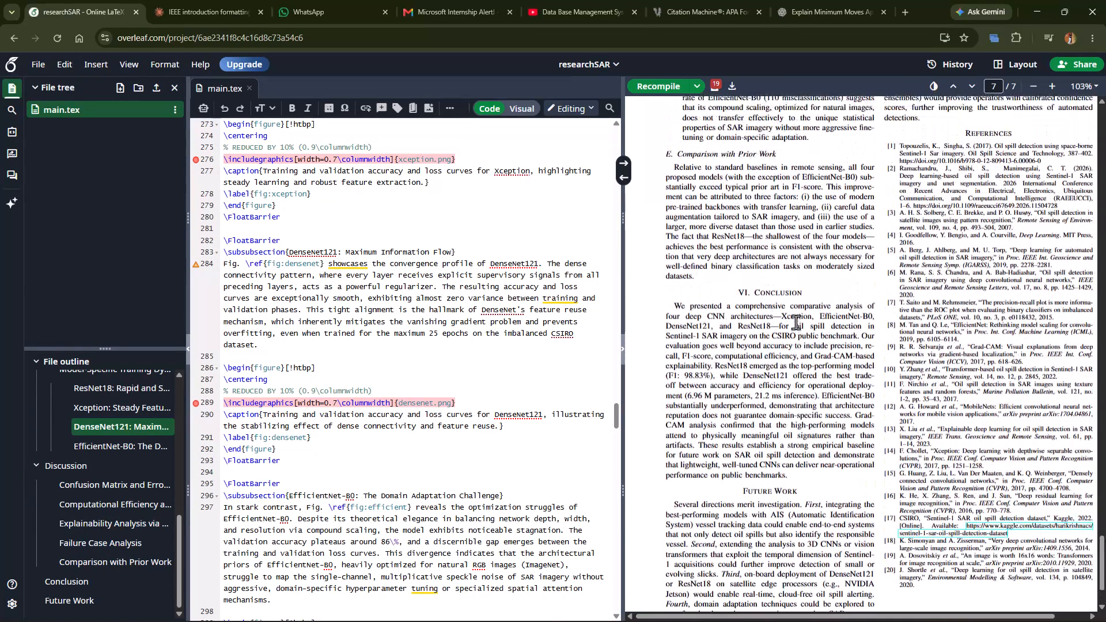
scroll(796, 322, "up", 1)
scroll(836, 267, "up", 2)
scroll(836, 267, "down", 1)
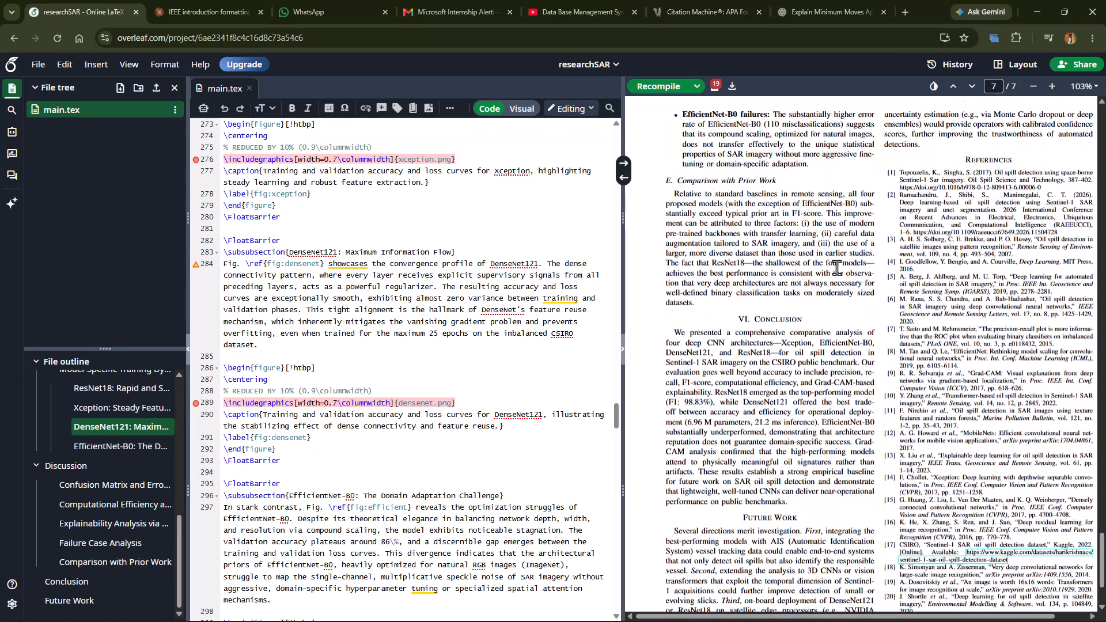
scroll(836, 267, "down", 3)
scroll(836, 267, "up", 1)
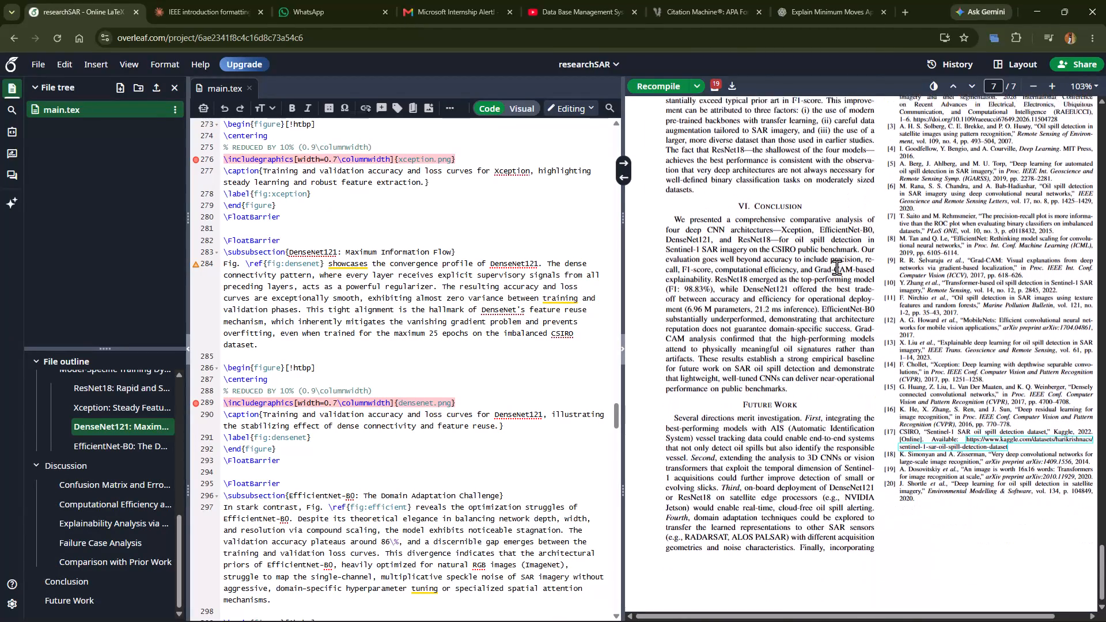
Recheck the training-curve, confusion-matrix and Grad-CAM figure placeholders, the computational efficiency table and the reference list in the compiled paper.
scroll(836, 267, "up", 7)
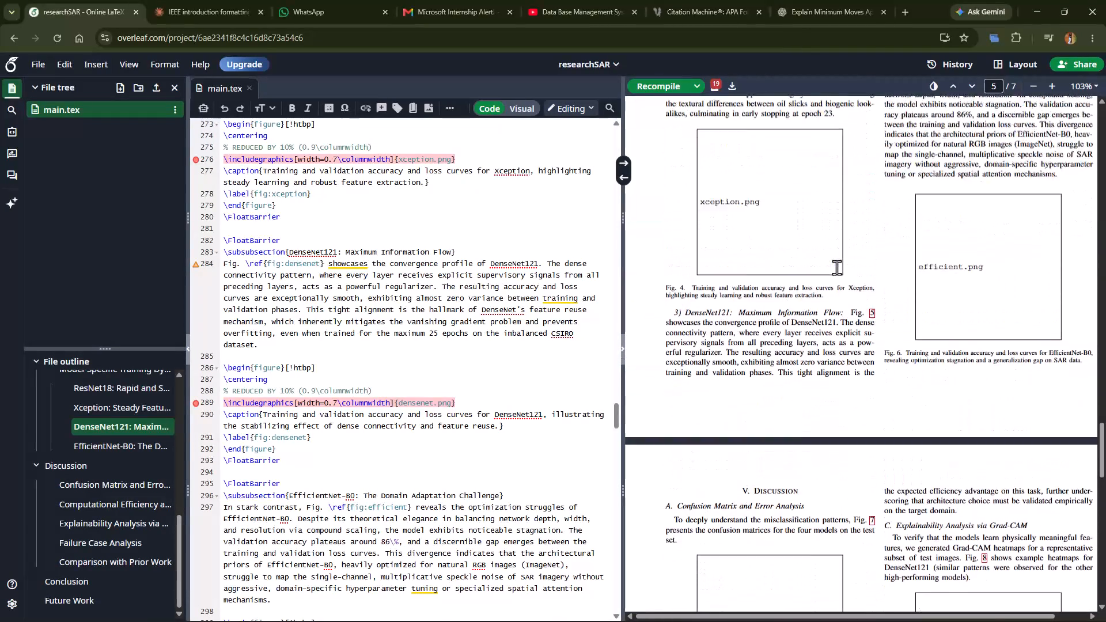
scroll(836, 267, "up", 3)
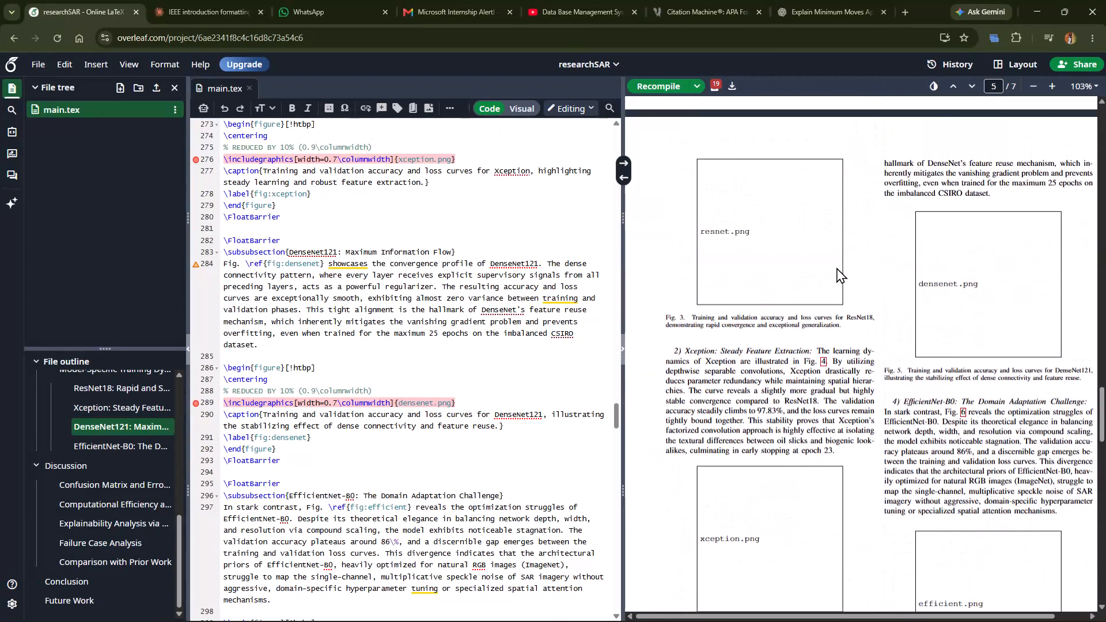
scroll(836, 267, "down", 5)
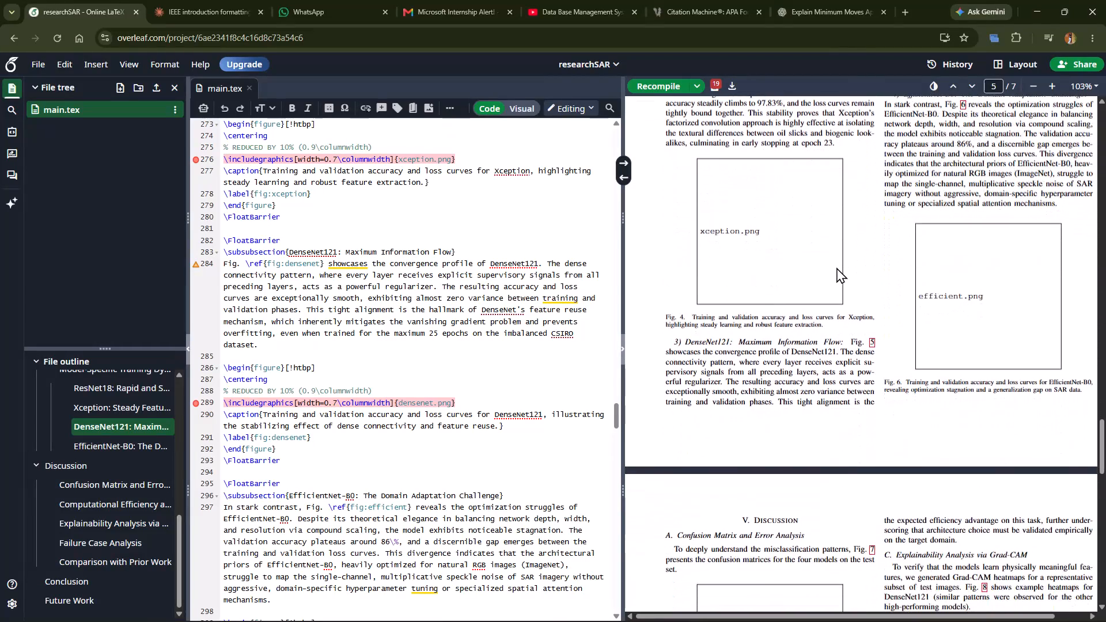
scroll(841, 362, "down", 3)
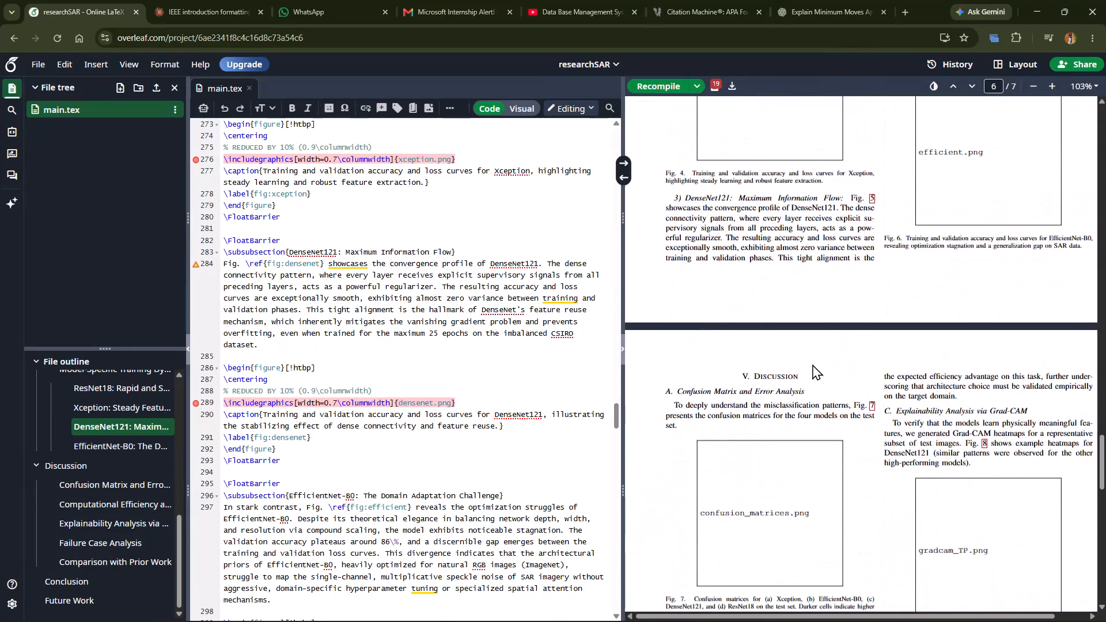
scroll(812, 364, "down", 2)
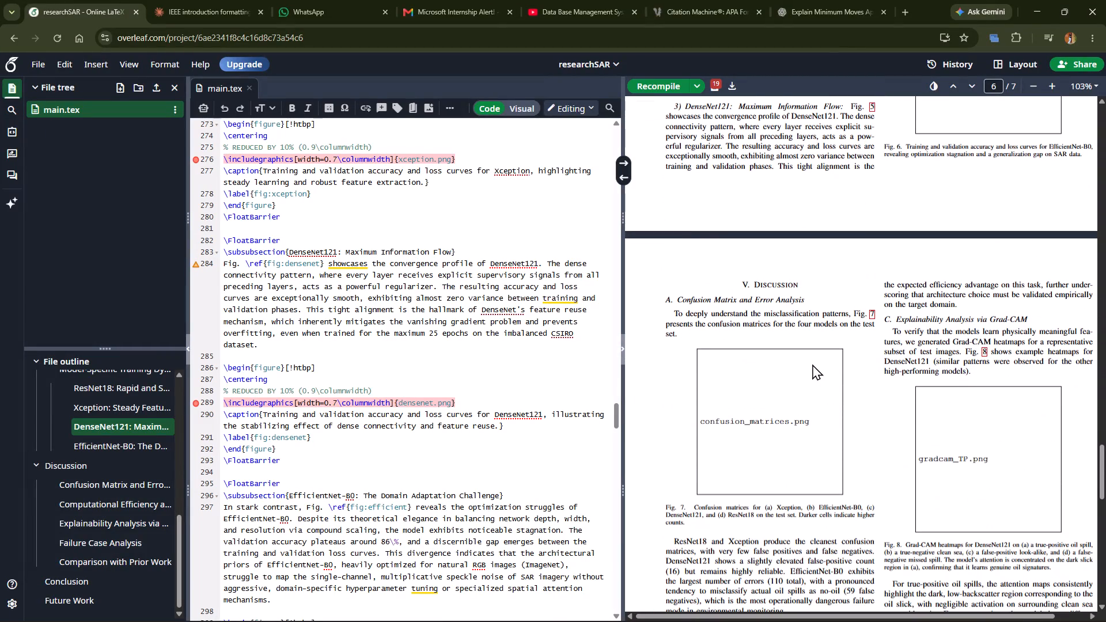
scroll(826, 476, "down", 3)
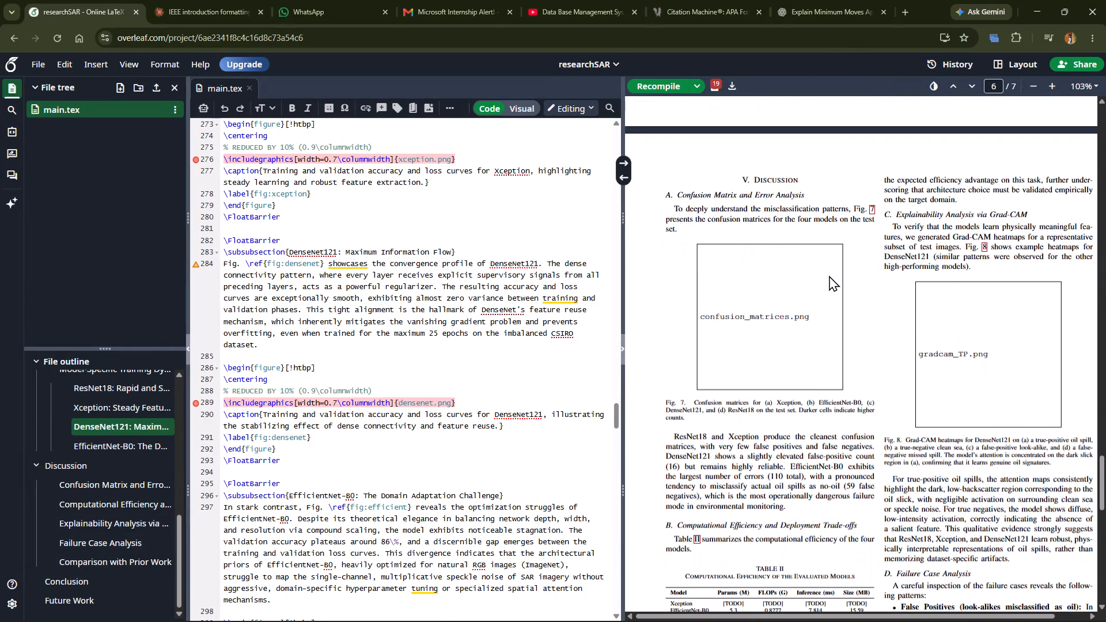
scroll(790, 424, "down", 3)
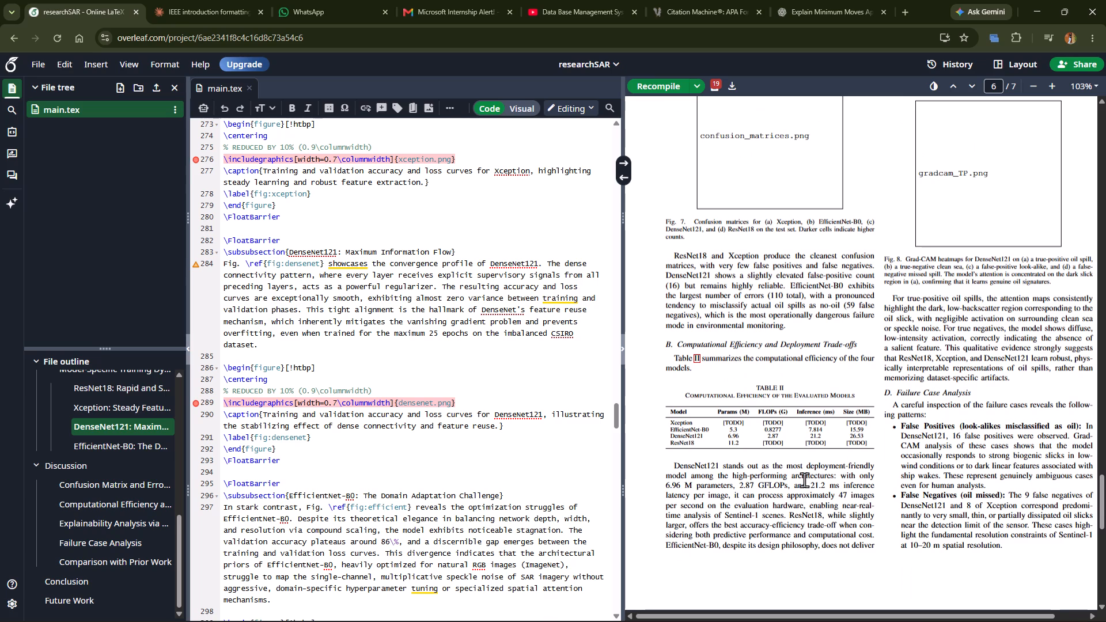
scroll(804, 480, "up", 2)
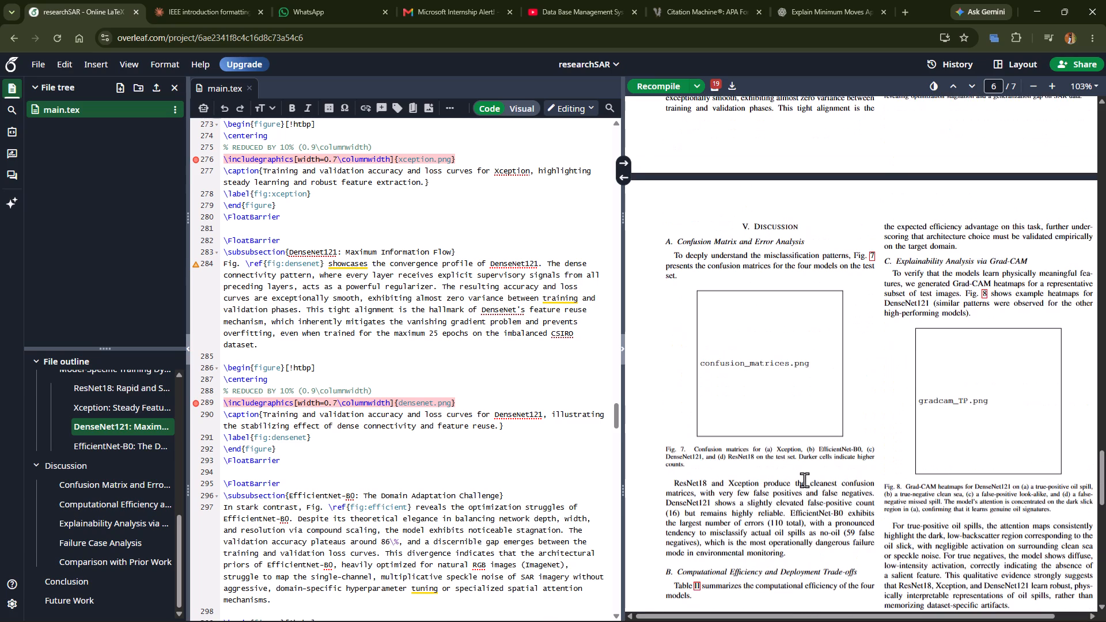
scroll(884, 376, "down", 13)
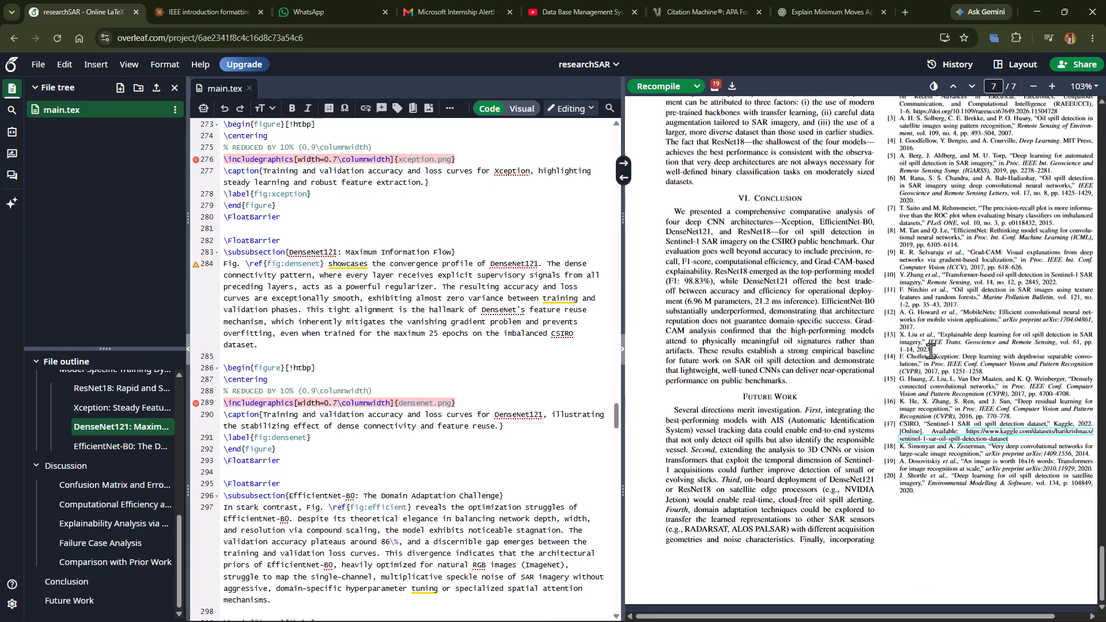
scroll(937, 502, "up", 2)
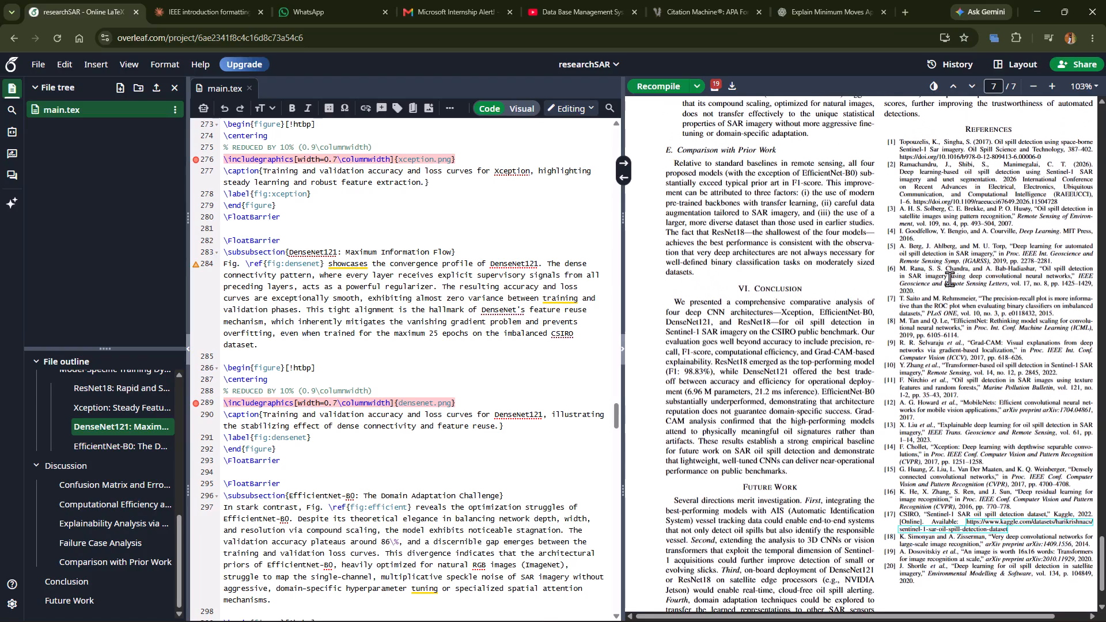
scroll(949, 279, "up", 7)
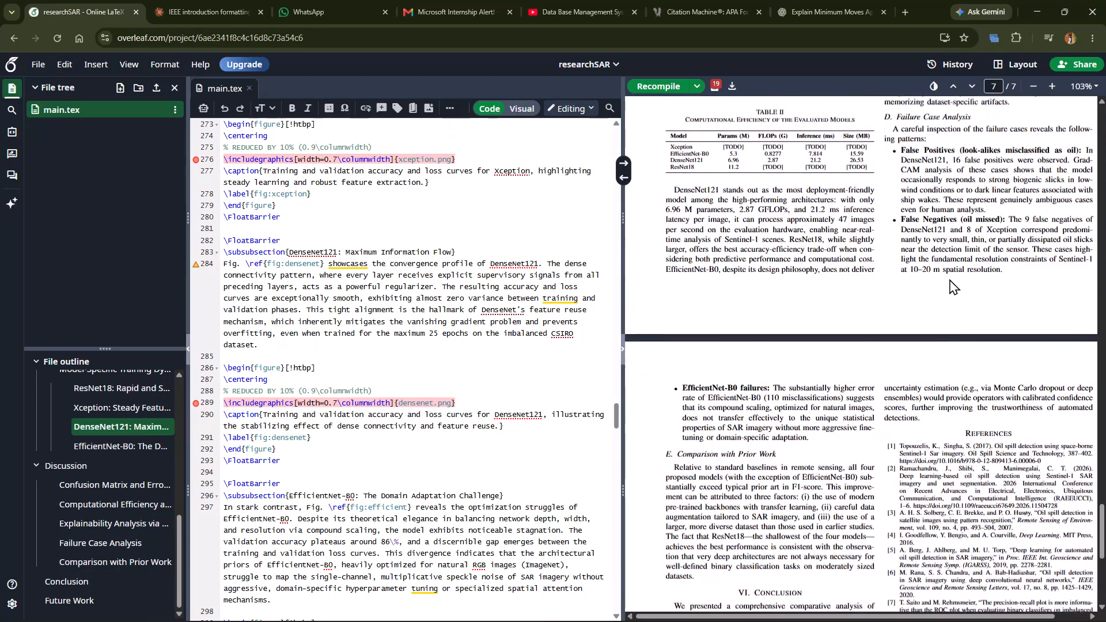
Read through the compiled paper from its title page and Introduction to Related Work, examining the in-text citations.
scroll(949, 279, "up", 7)
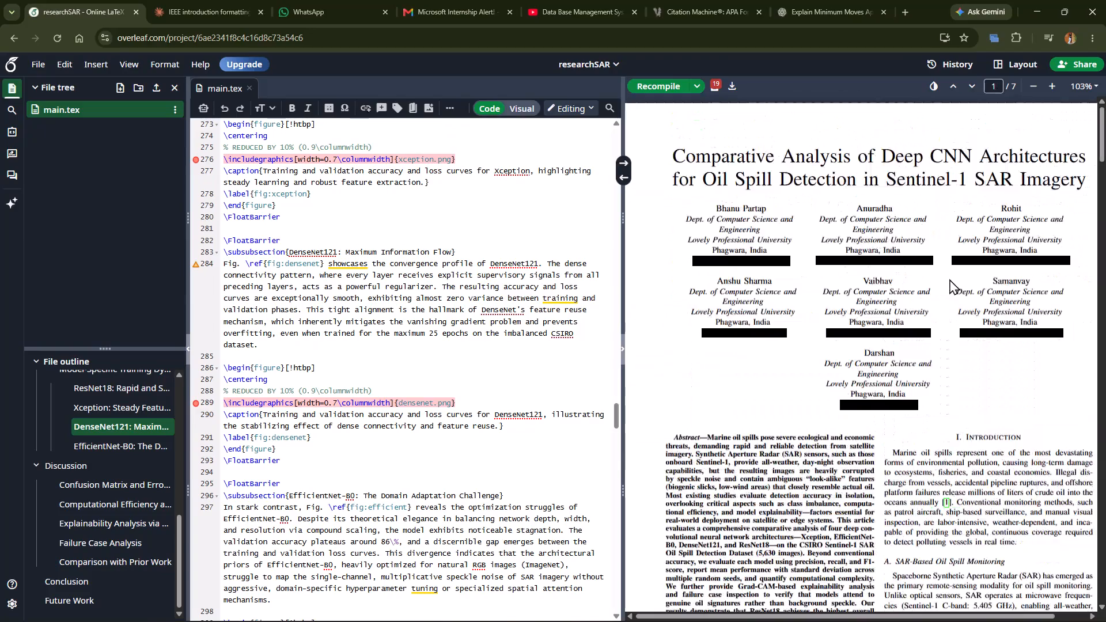
scroll(949, 279, "down", 7)
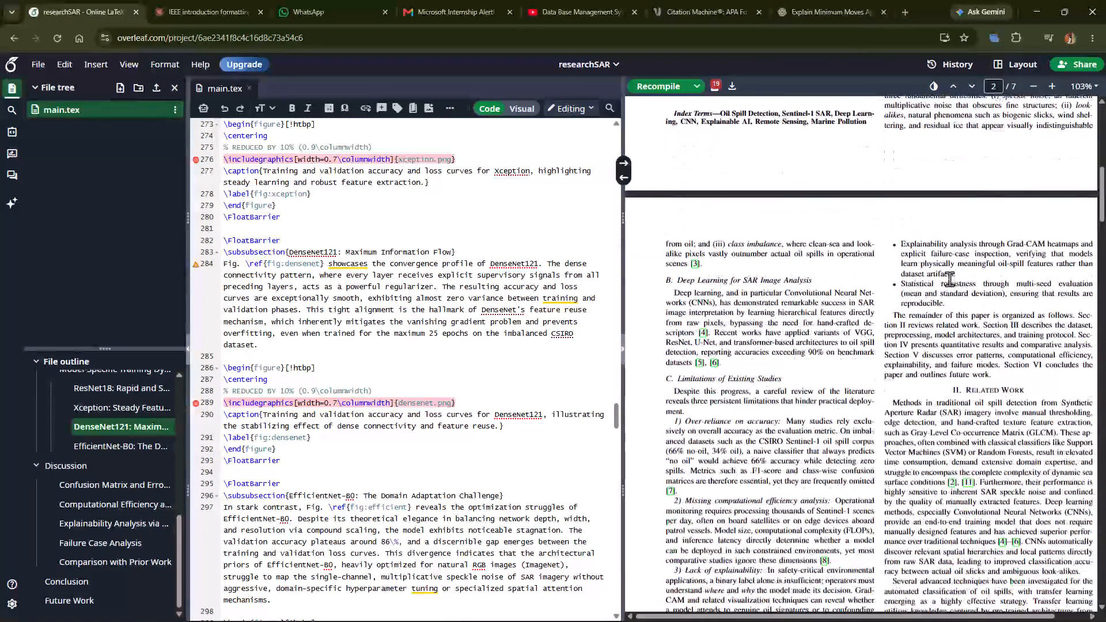
scroll(949, 279, "down", 2)
scroll(949, 279, "up", 6)
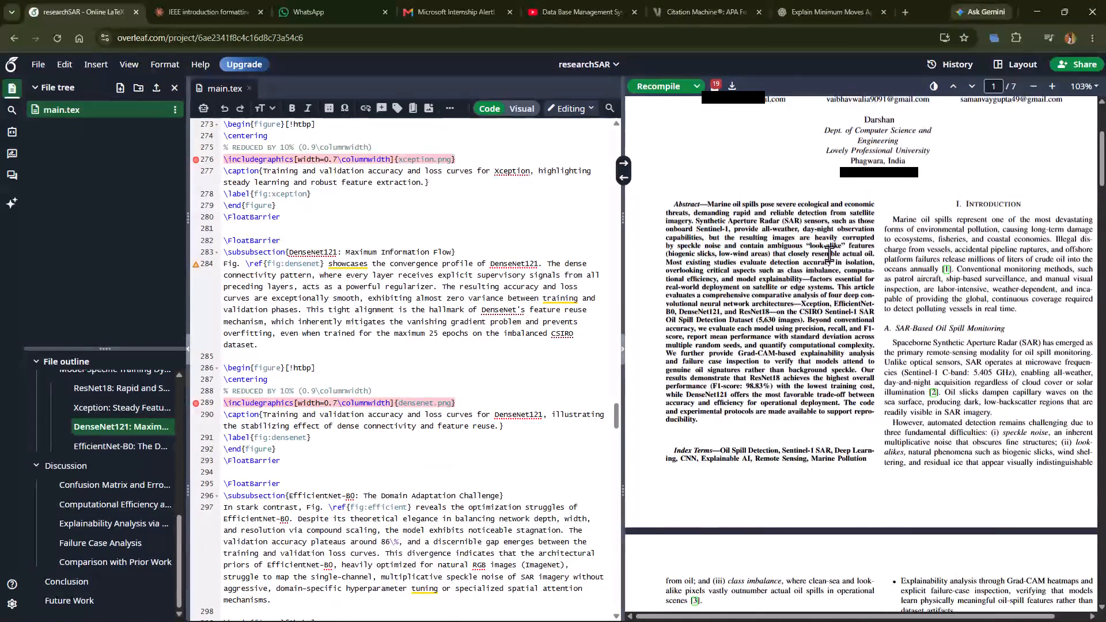
scroll(827, 401, "down", 6)
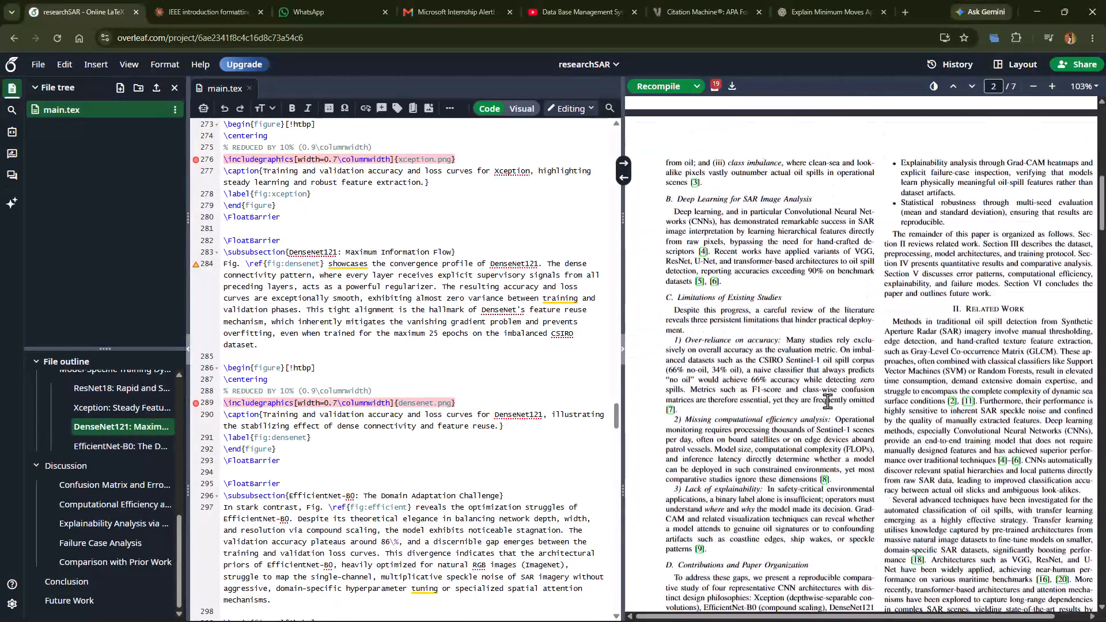
scroll(756, 398, "down", 1)
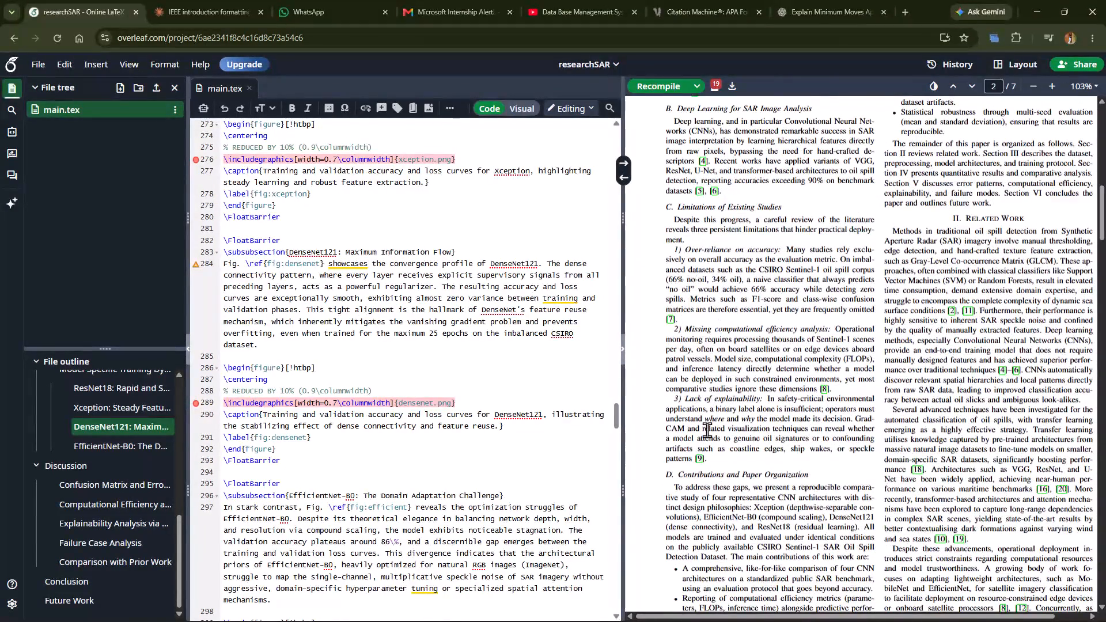
scroll(707, 430, "down", 2)
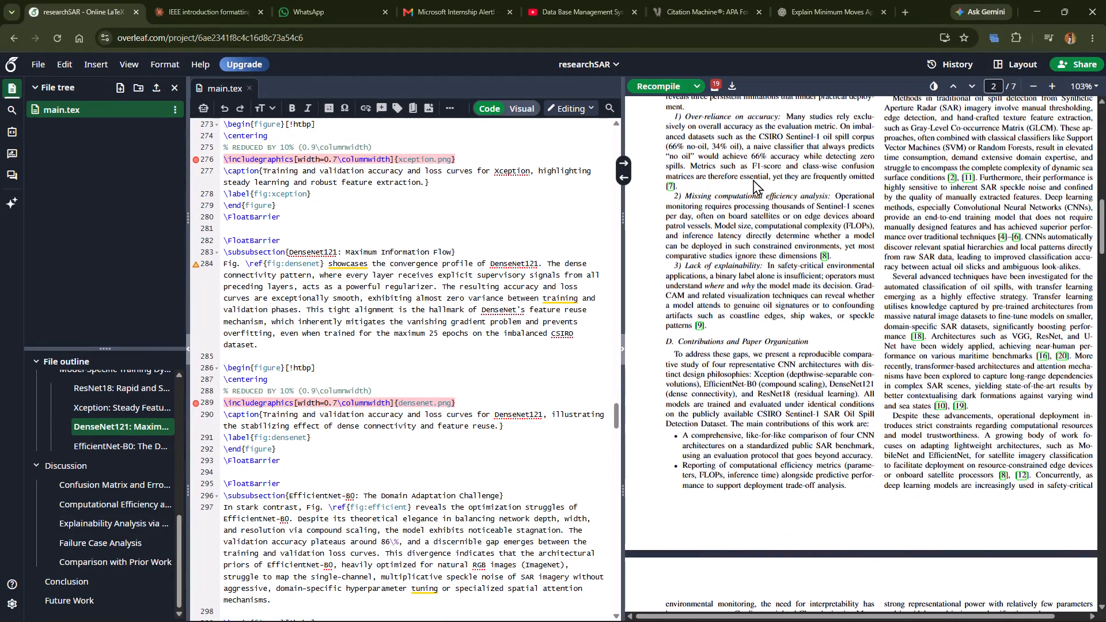
scroll(735, 221, "up", 1)
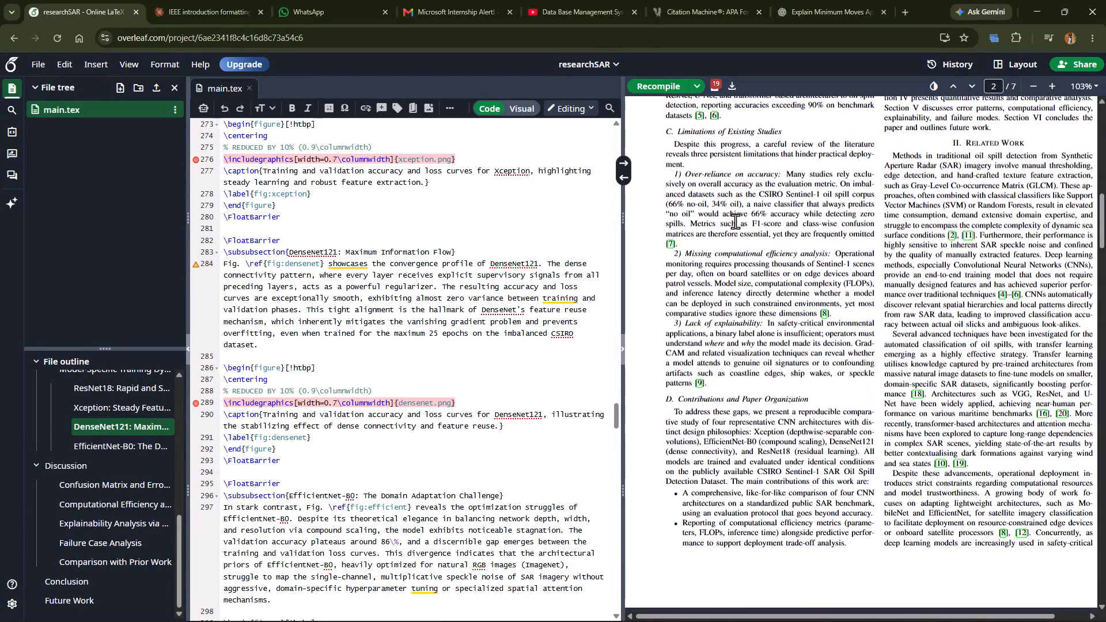
scroll(735, 221, "down", 1)
scroll(735, 221, "up", 1)
scroll(843, 301, "up", 1)
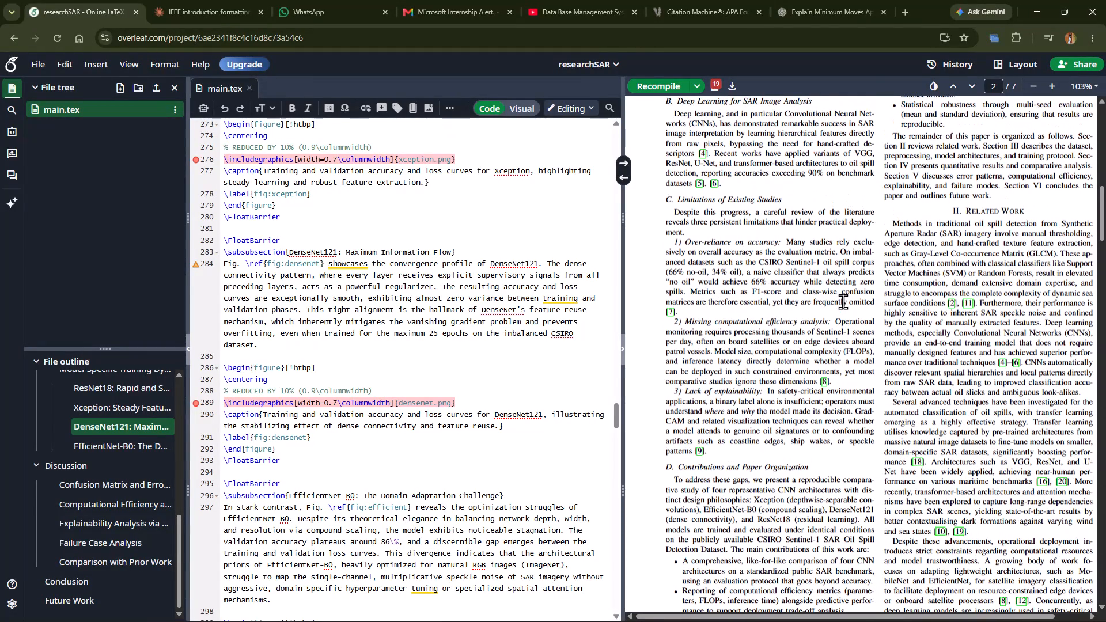
scroll(850, 463, "down", 1)
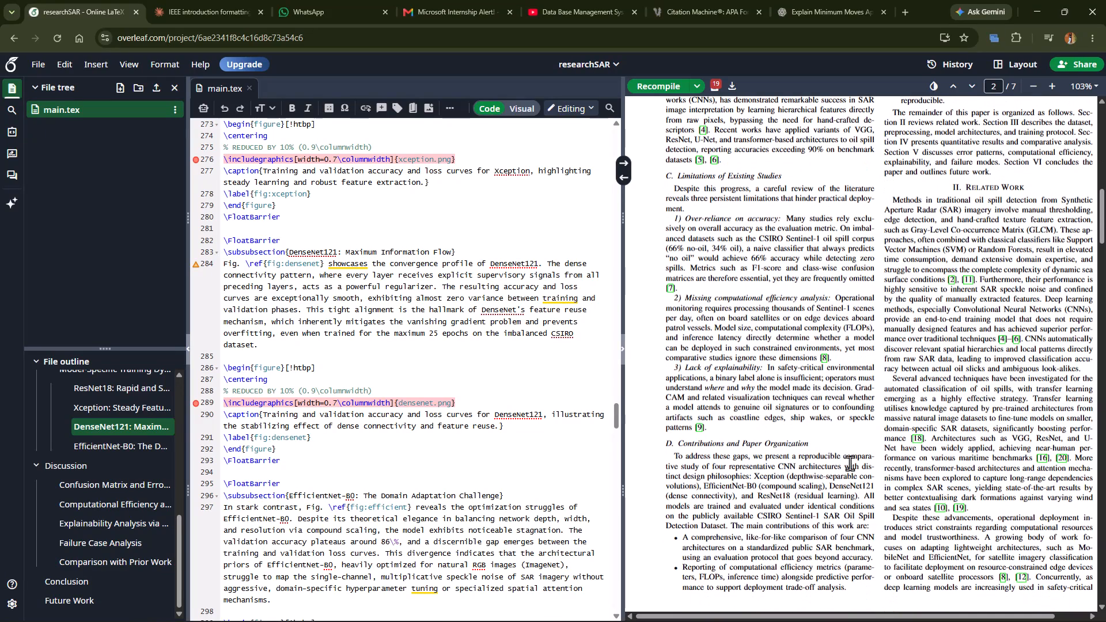
scroll(850, 463, "down", 1)
scroll(1040, 377, "down", 3)
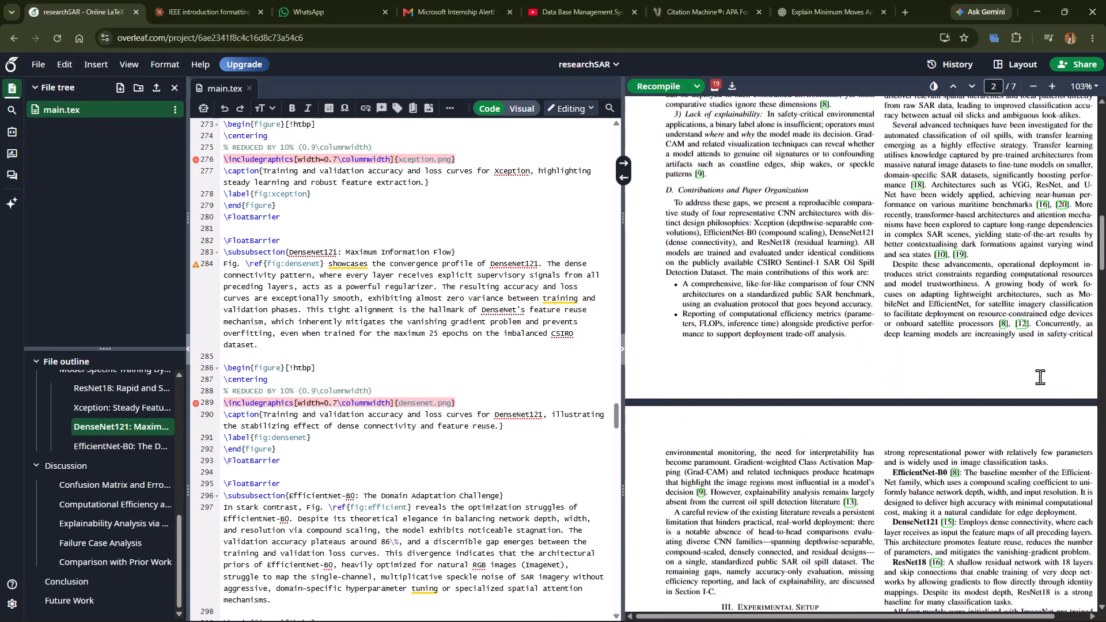
scroll(1040, 377, "down", 5)
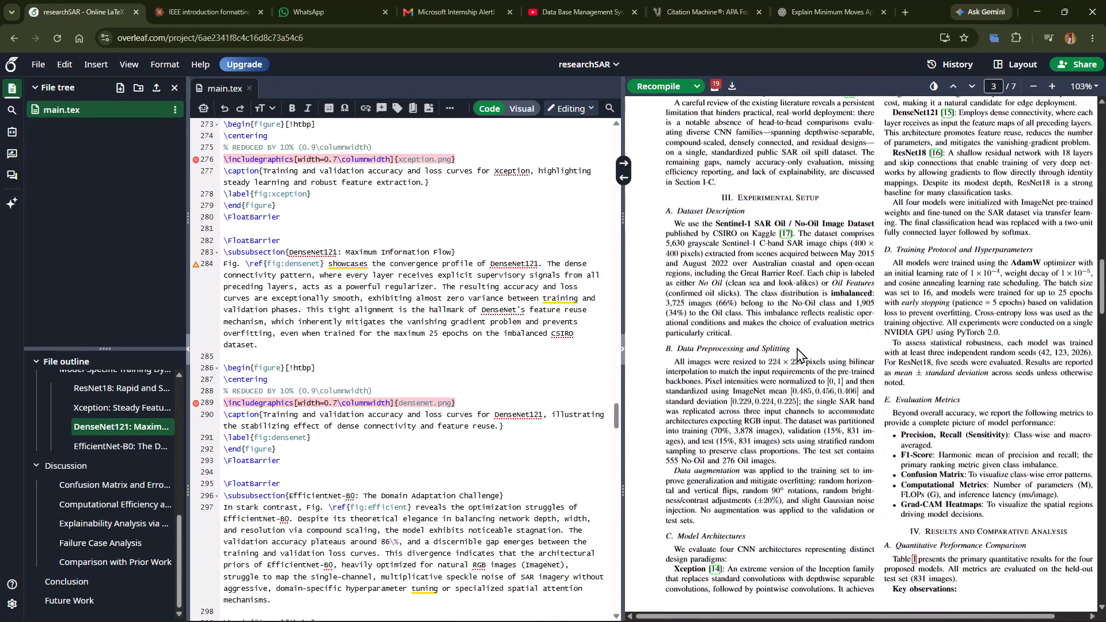
scroll(854, 454, "up", 1)
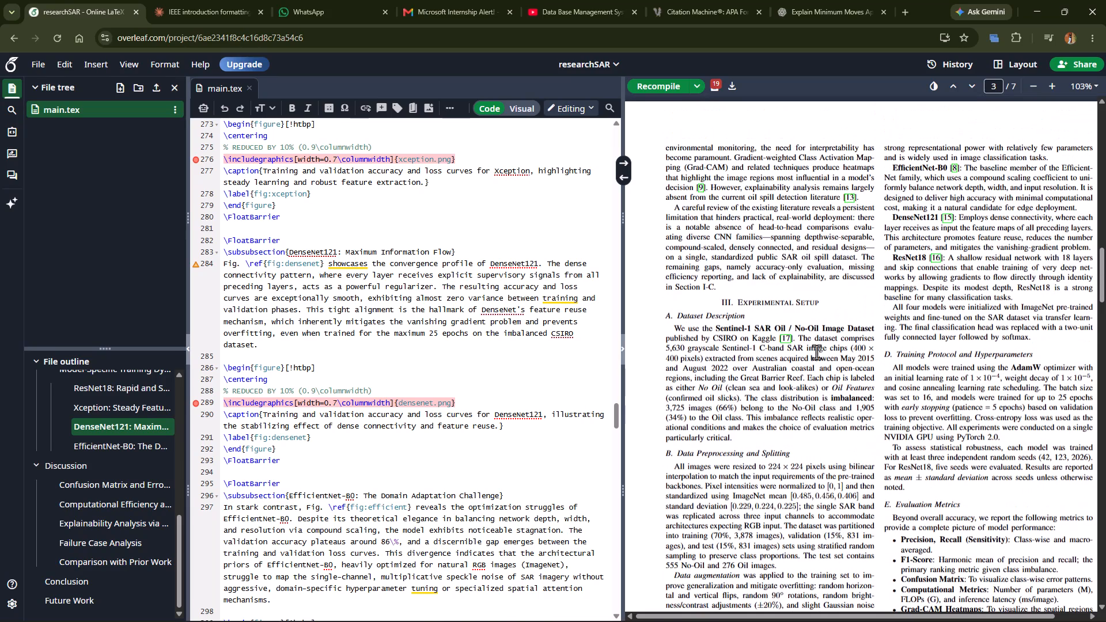
left_click_drag(794, 343, 778, 337)
left_click(778, 337)
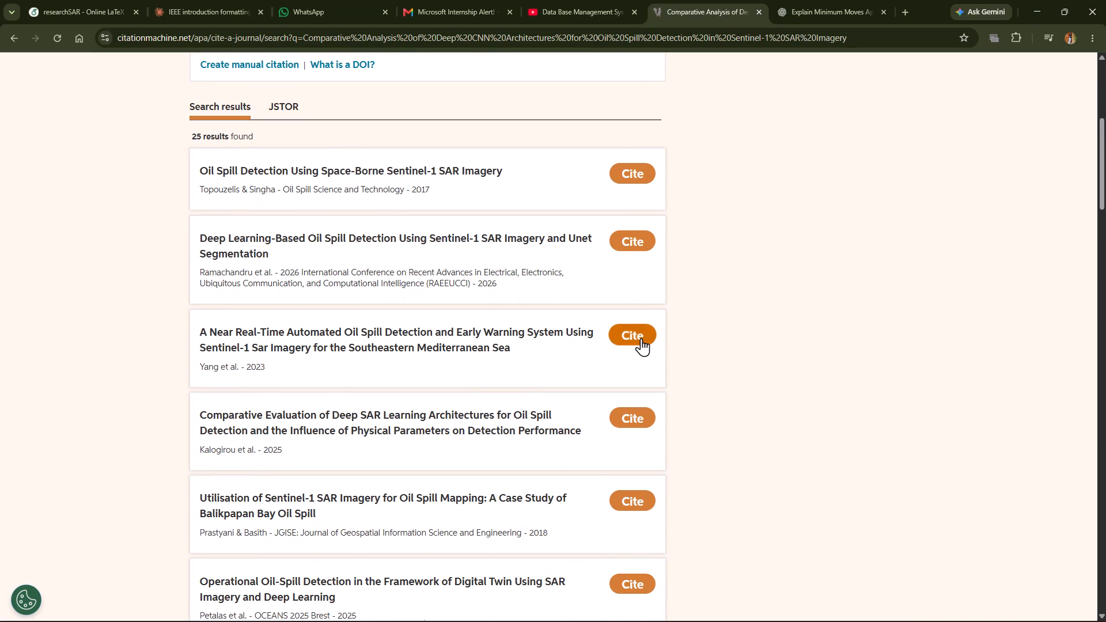
scroll(603, 485, "down", 1)
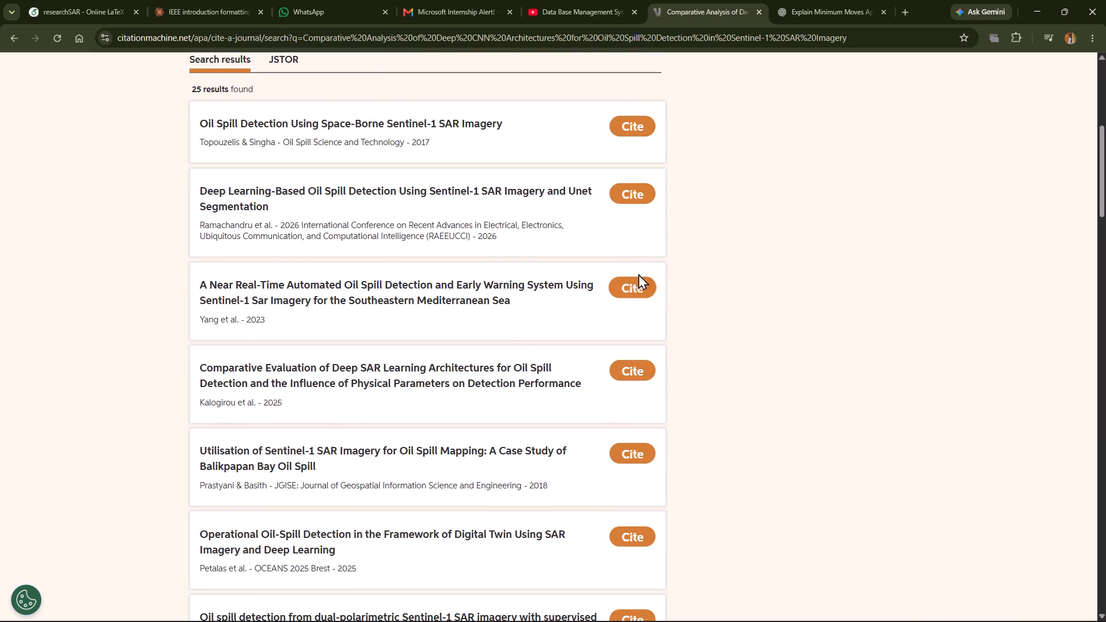
left_click(625, 283)
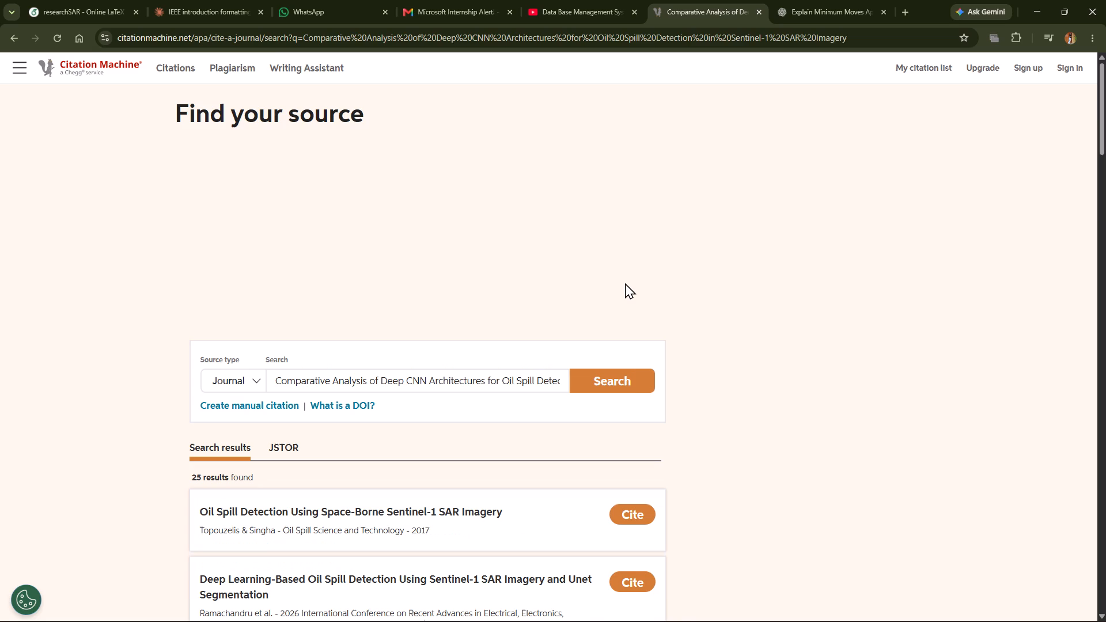
left_click(429, 538)
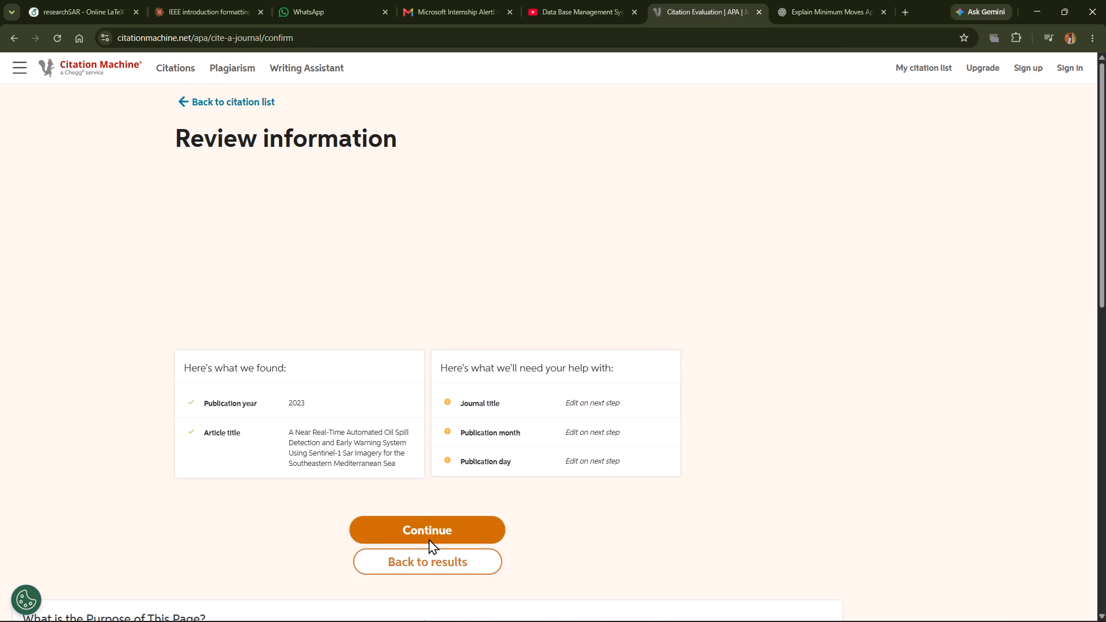
scroll(470, 445, "down", 10)
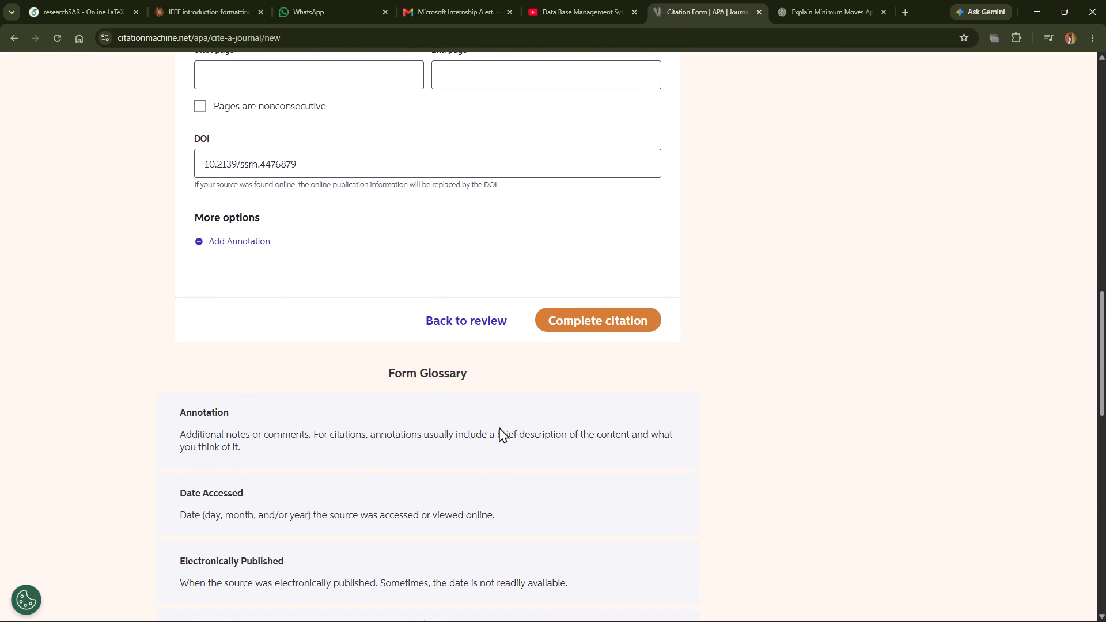
left_click(602, 317)
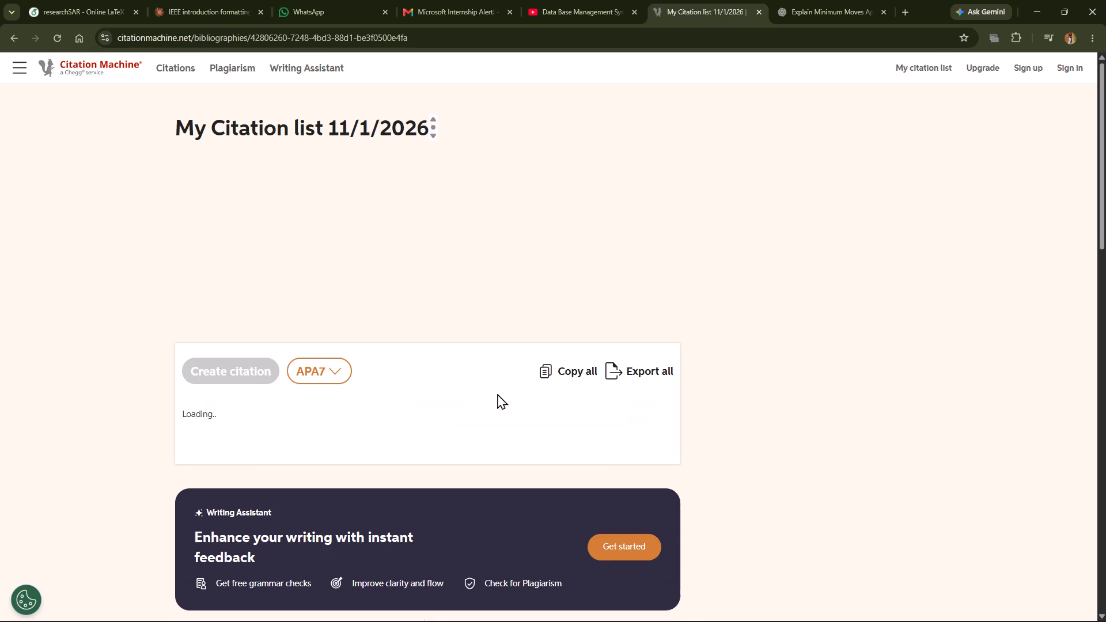
scroll(495, 428, "down", 6)
scroll(495, 428, "up", 1)
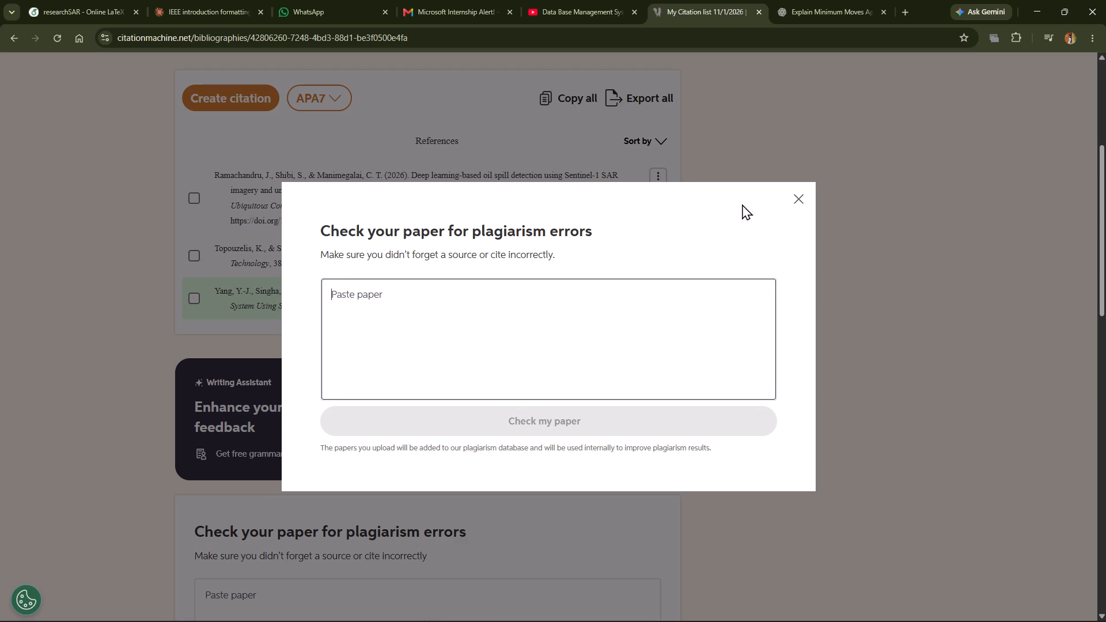
left_click(797, 196)
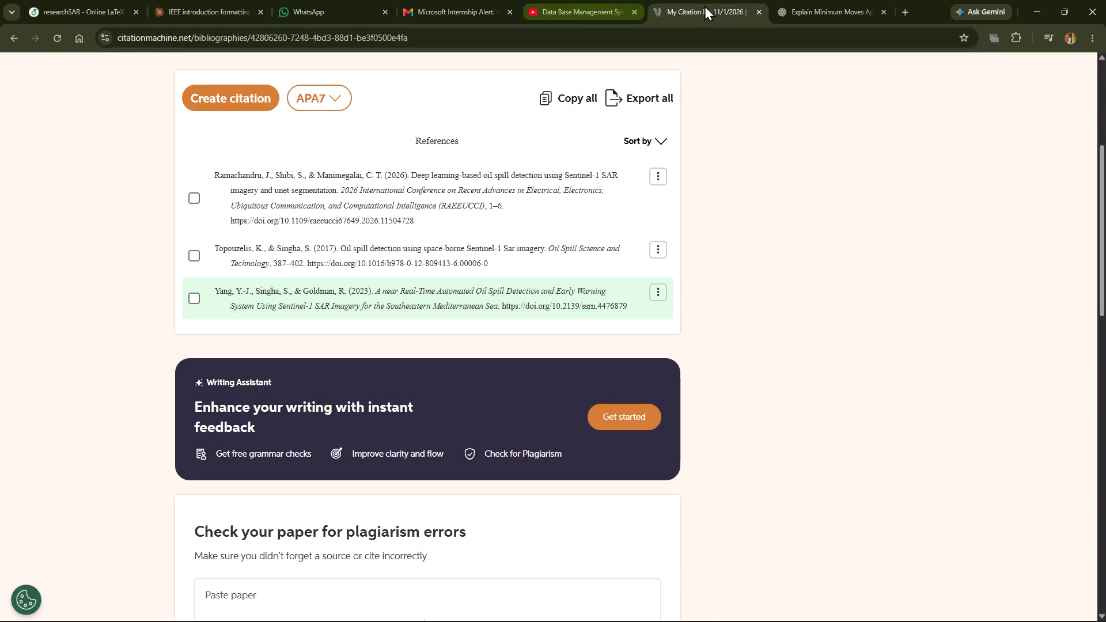
Move the Overleaf browser tab directly after the Citation Machine tab.
left_click_drag(85, 0, 655, 25)
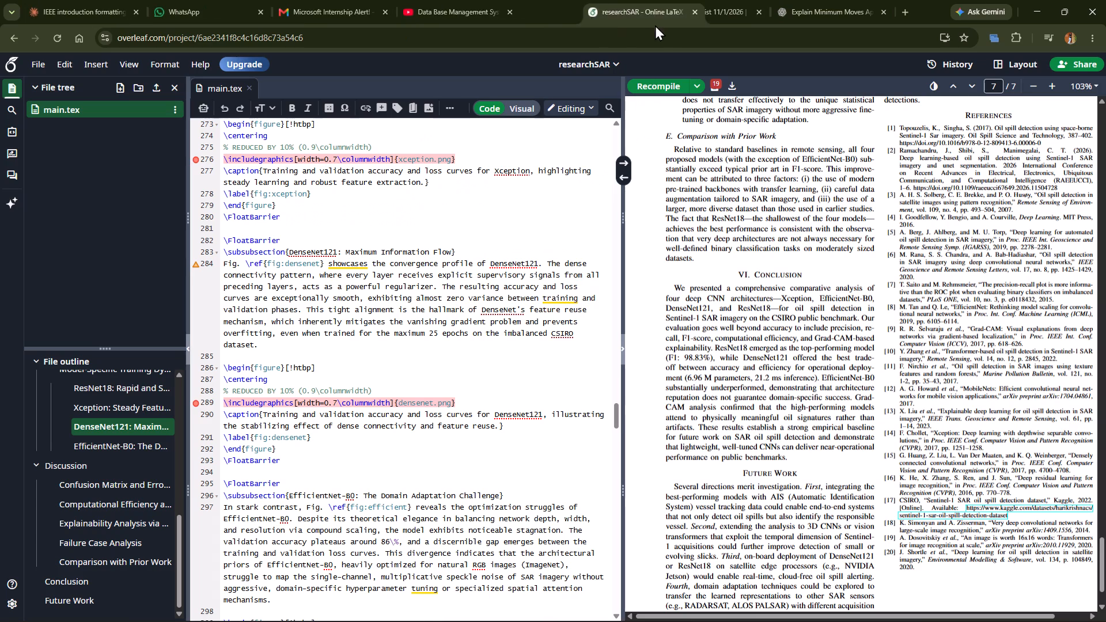
left_click_drag(655, 25, 716, 20)
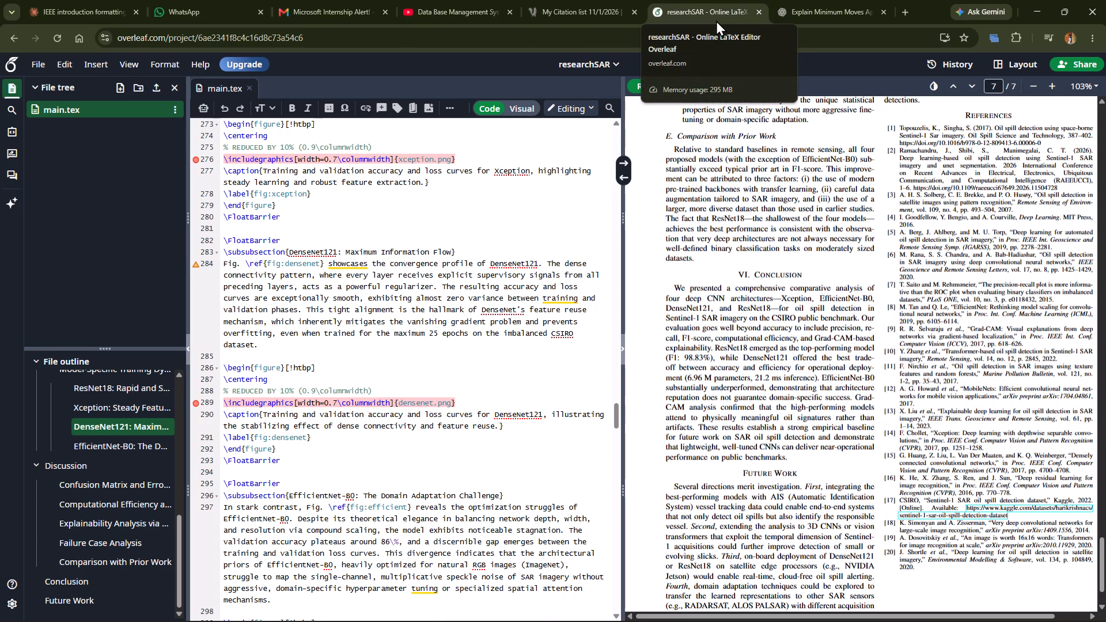
Replace the solberg2007automatic reference text in Overleaf with the Yang et al. (2023) citation copied from Citation Machine, and recompile the paper.
left_click(618, 0)
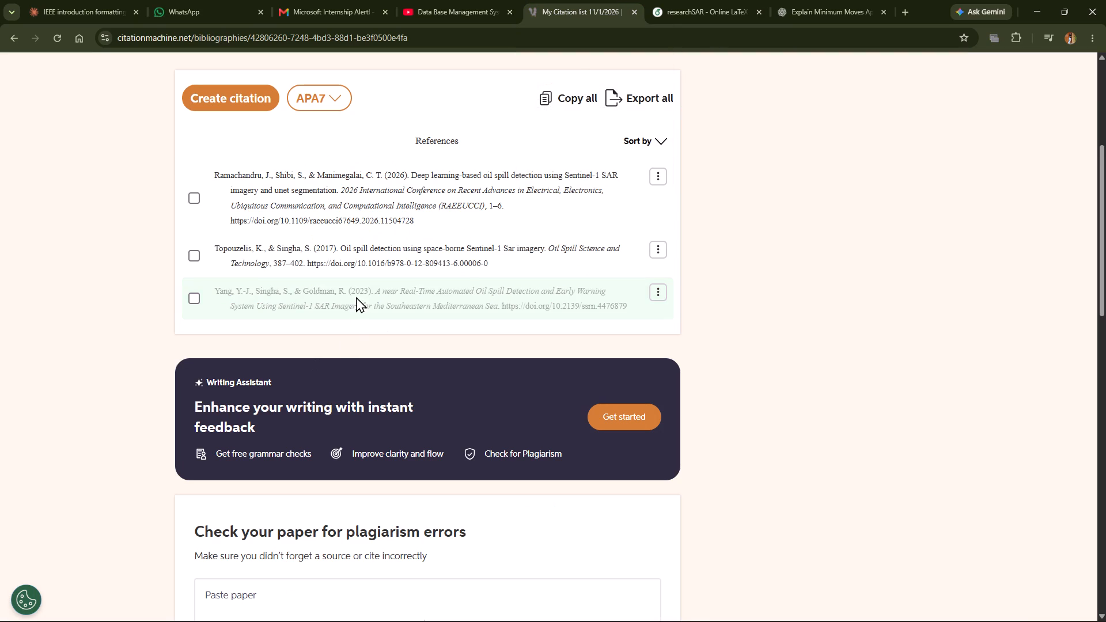
left_click(341, 285)
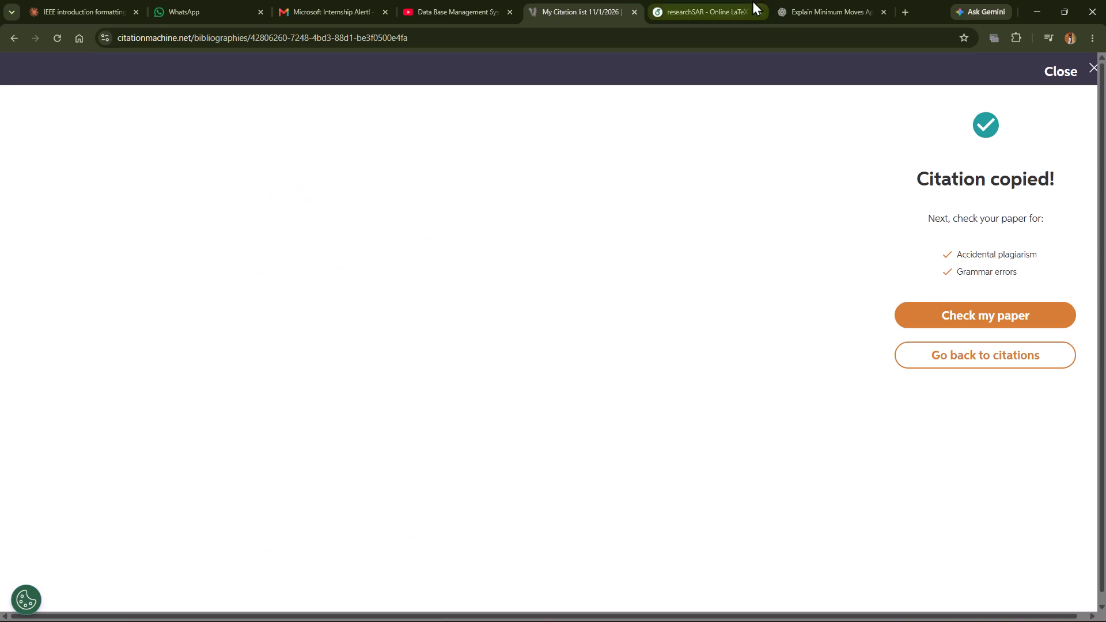
left_click(738, 3)
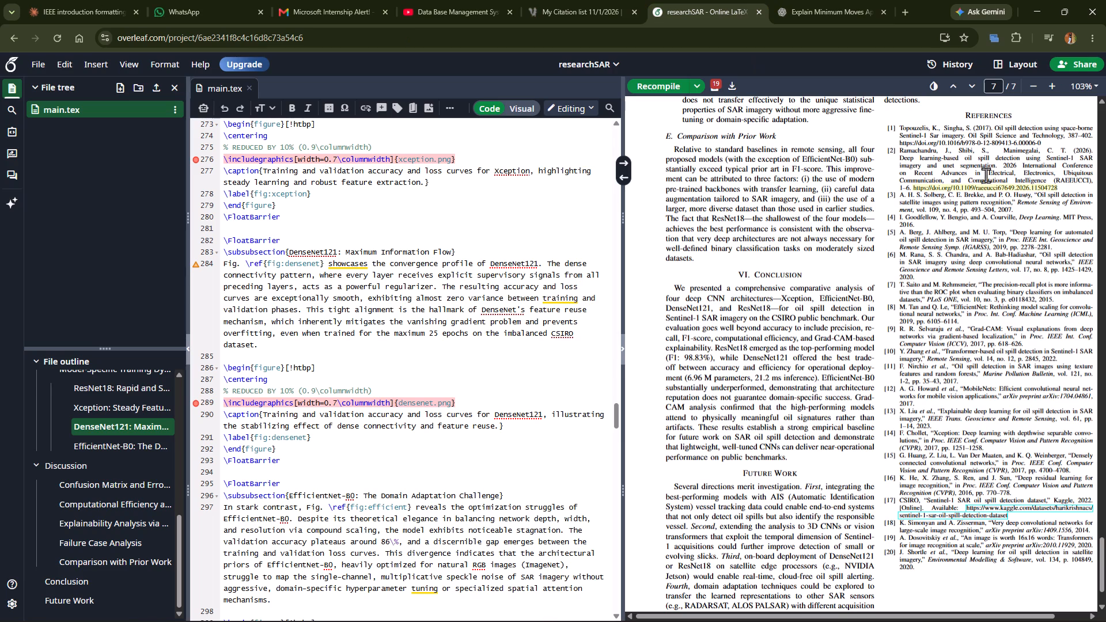
triple_click(941, 200)
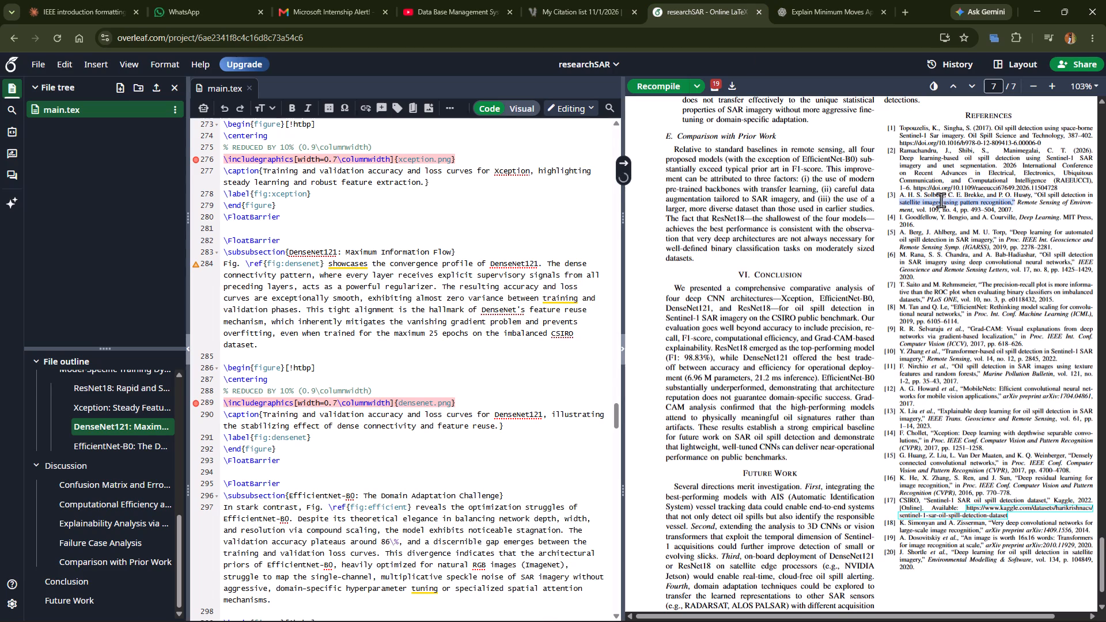
left_click_drag(324, 392, 224, 371)
key("BackSpace")
key("ctrl+v")
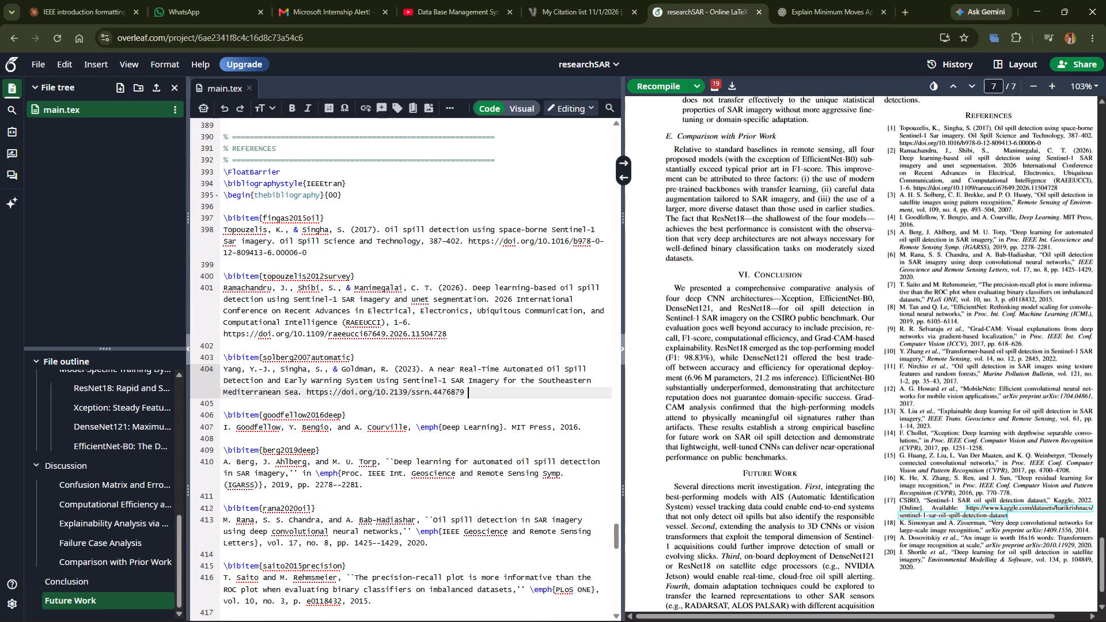
left_click(677, 86)
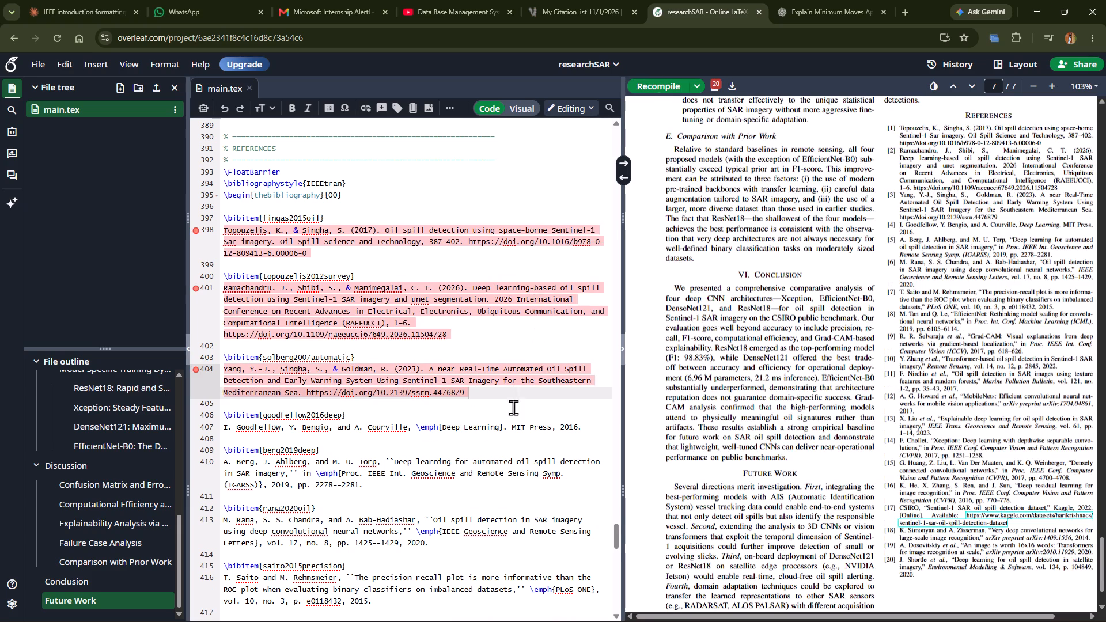
Locate the goodfellow2016deep entry in the LaTeX source, and go back from Citation Machine's citation list toward the journal search results.
double_click(940, 224)
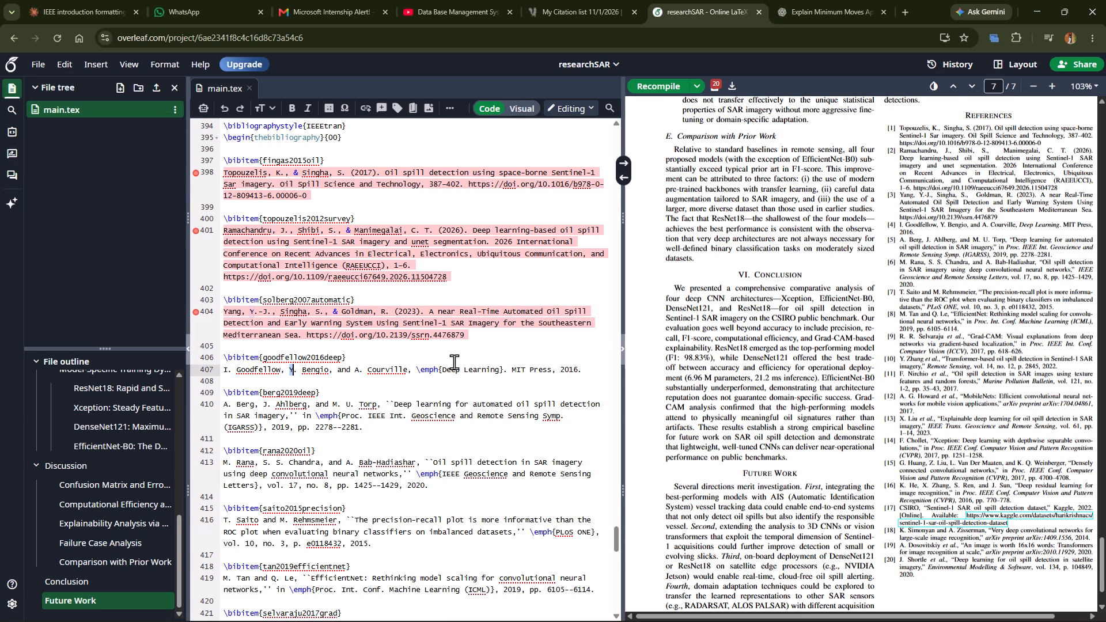
left_click(603, 1)
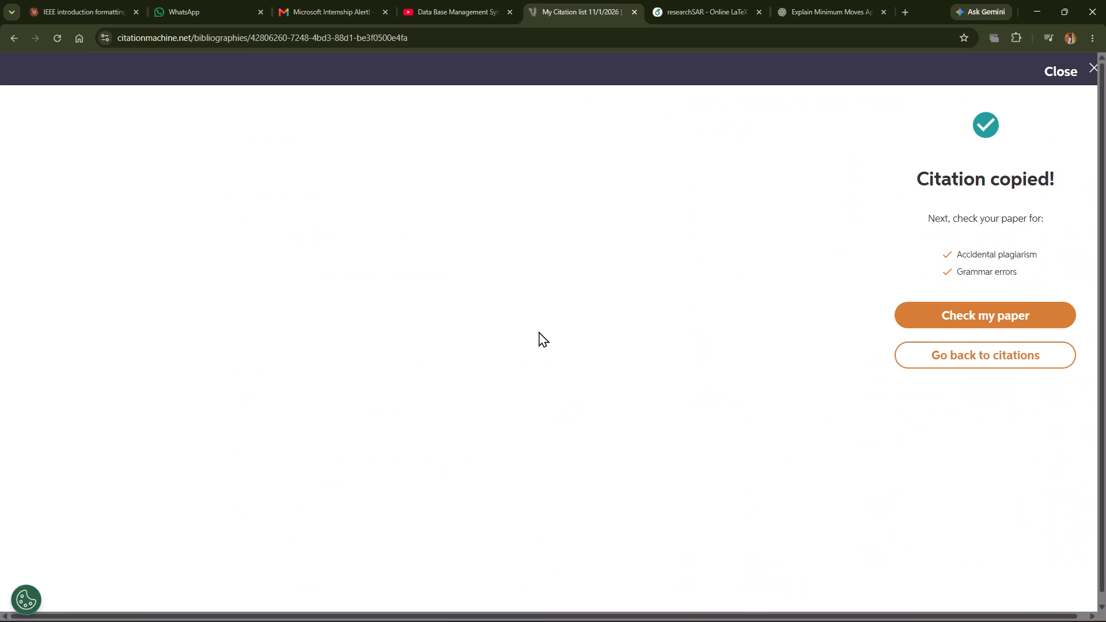
left_click(969, 344)
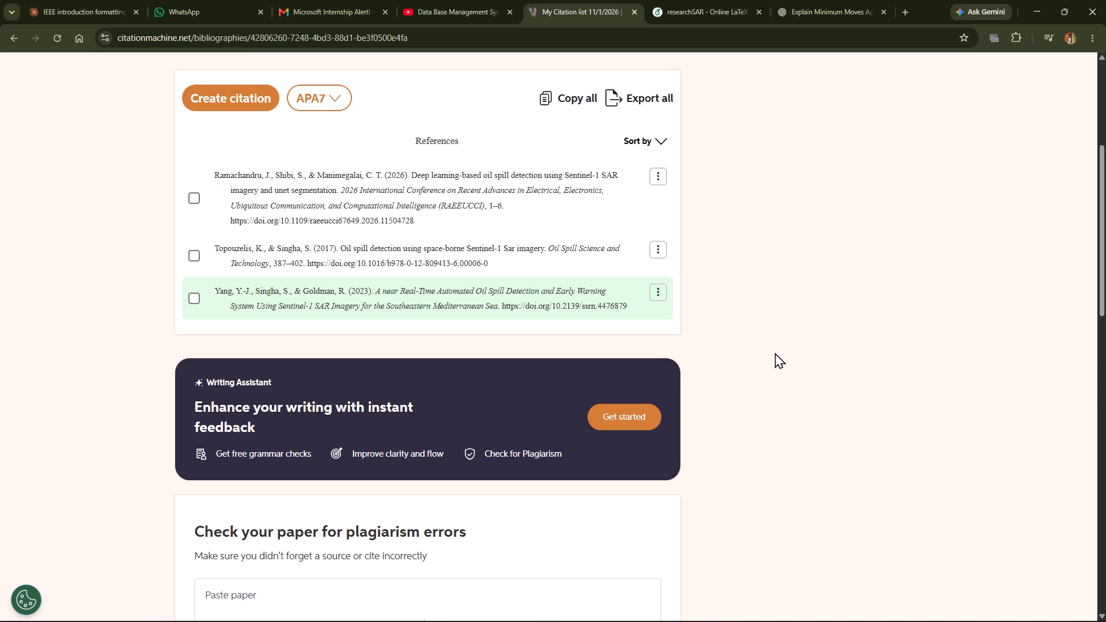
scroll(562, 374, "down", 3)
scroll(562, 374, "up", 4)
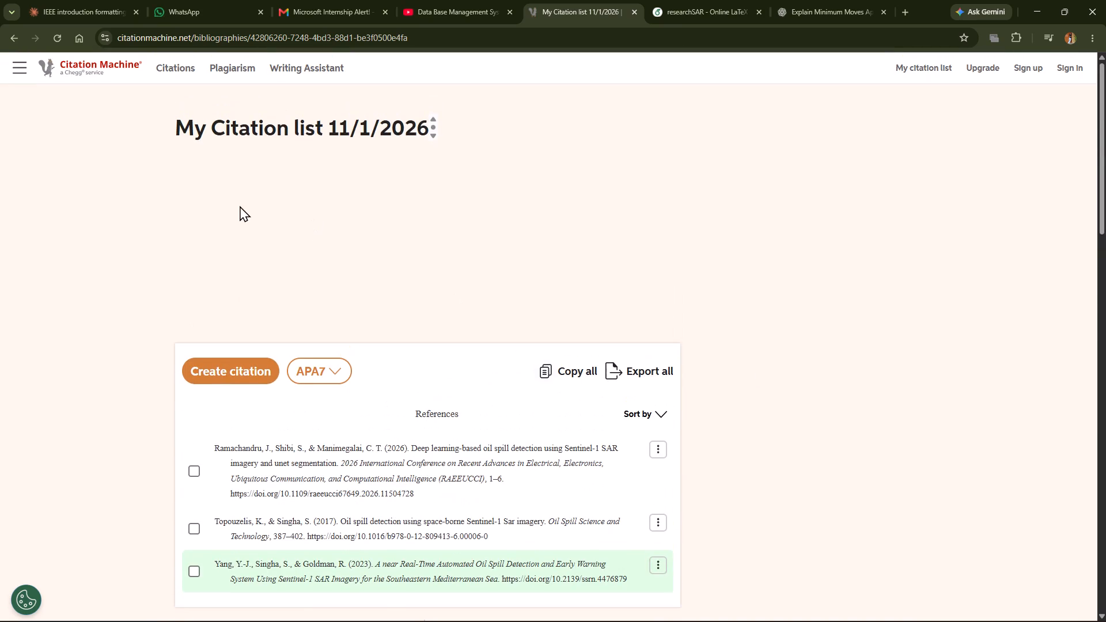
left_click(15, 39)
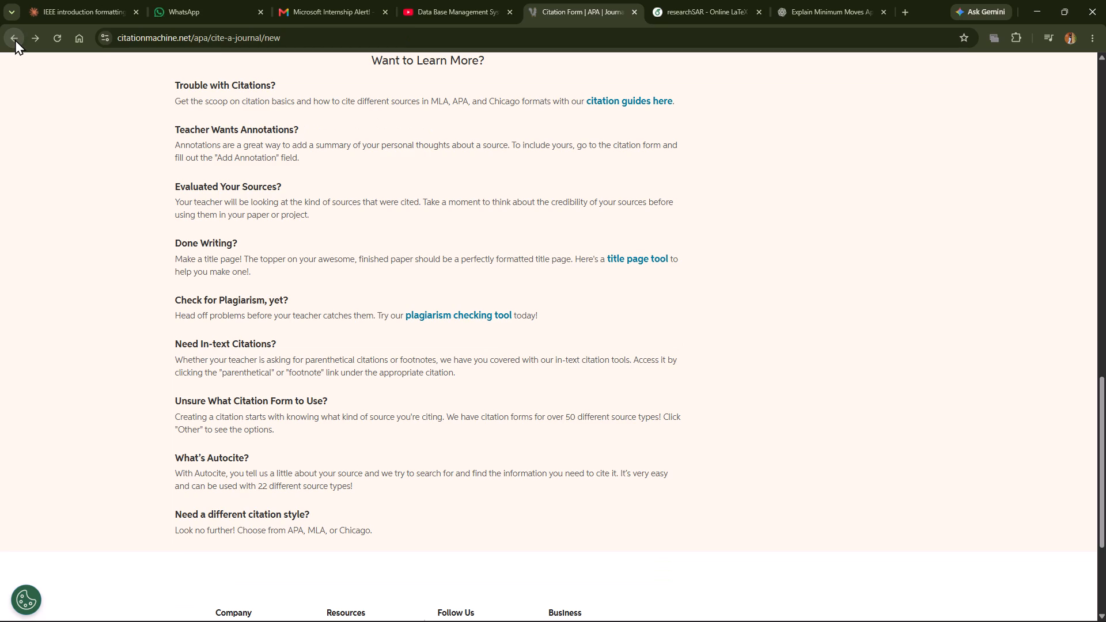
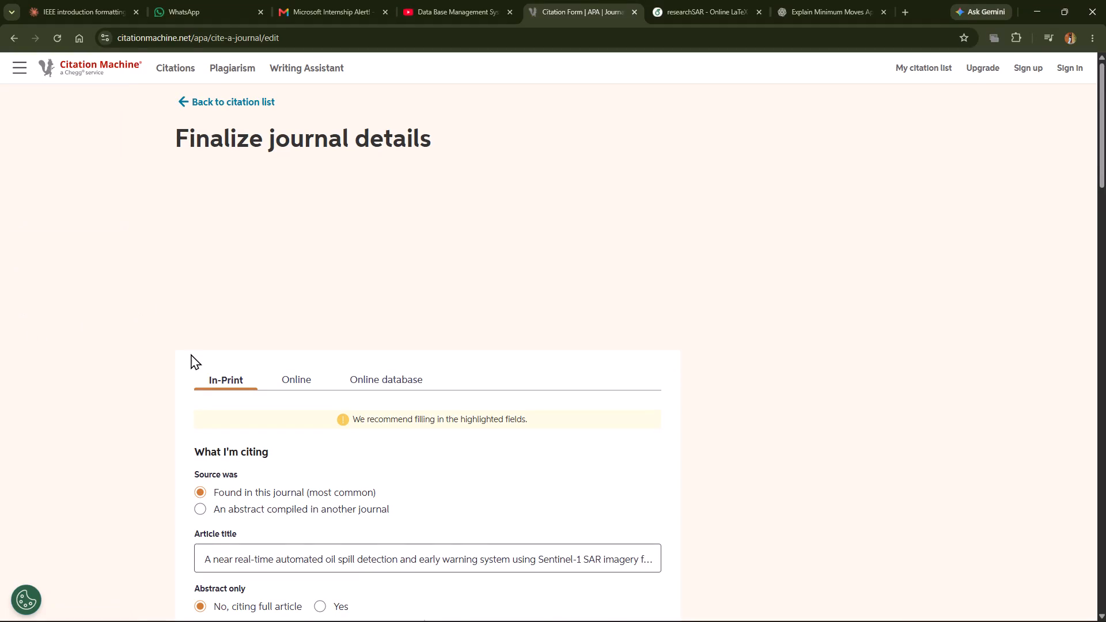
Leave the Yang et al. journal details form for the citation list and start a new APA journal citation.
scroll(191, 354, "down", 9)
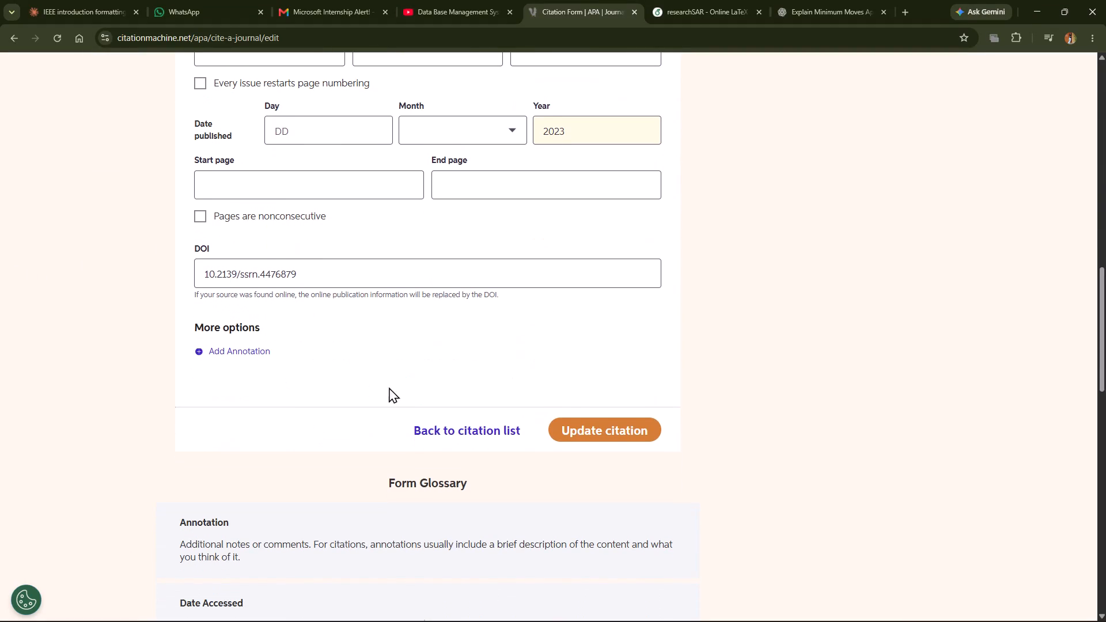
left_click(475, 430)
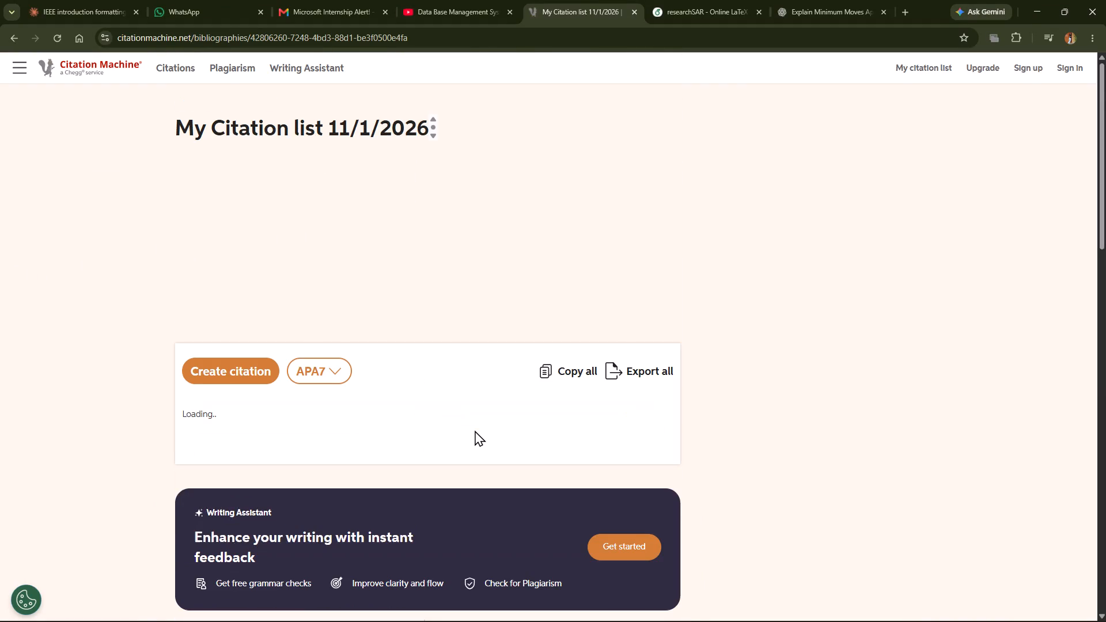
scroll(475, 430, "down", 4)
scroll(411, 308, "up", 2)
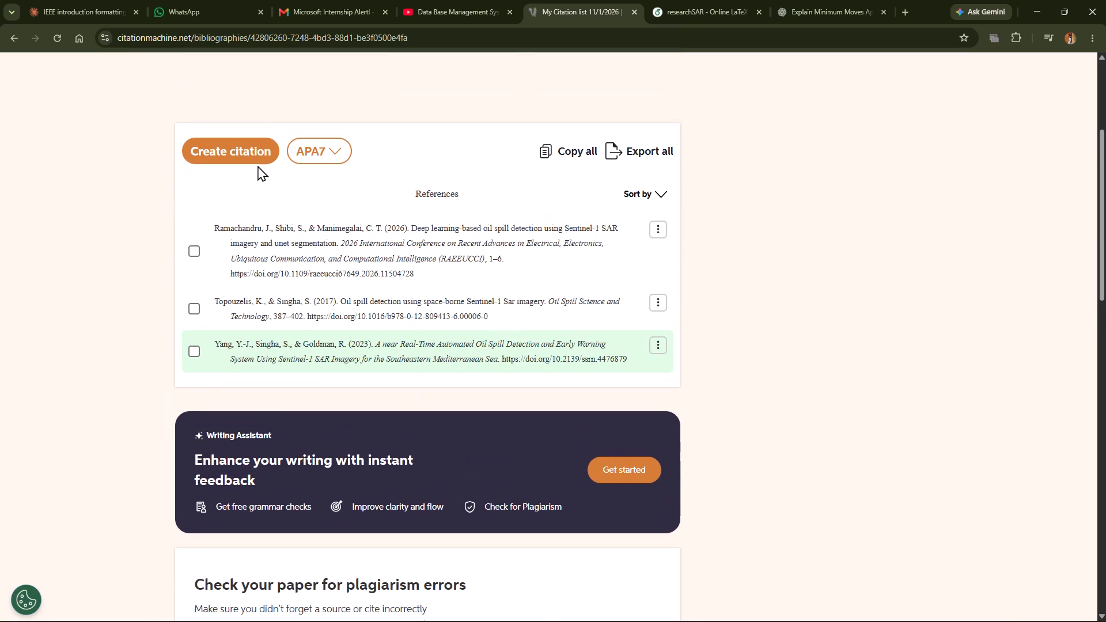
left_click(240, 152)
scroll(383, 348, "down", 4)
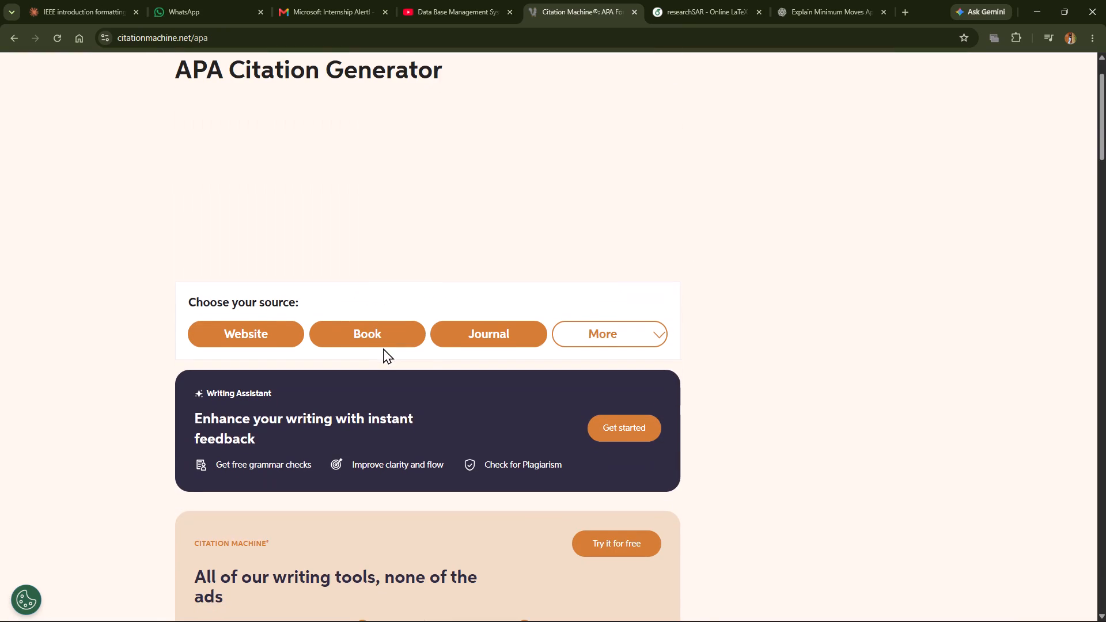
left_click(485, 331)
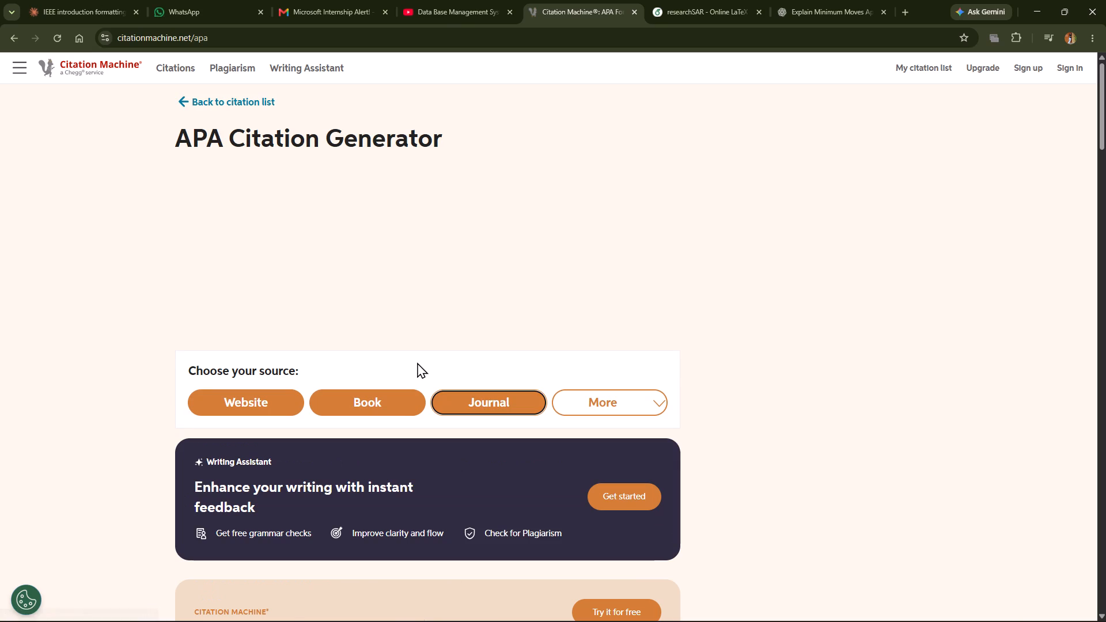
Search journals for "Comparative Analysis of Deep CNN Architectures for Oil Spill Detection in Sentinel-1 SAR Imagery".
left_click(433, 371)
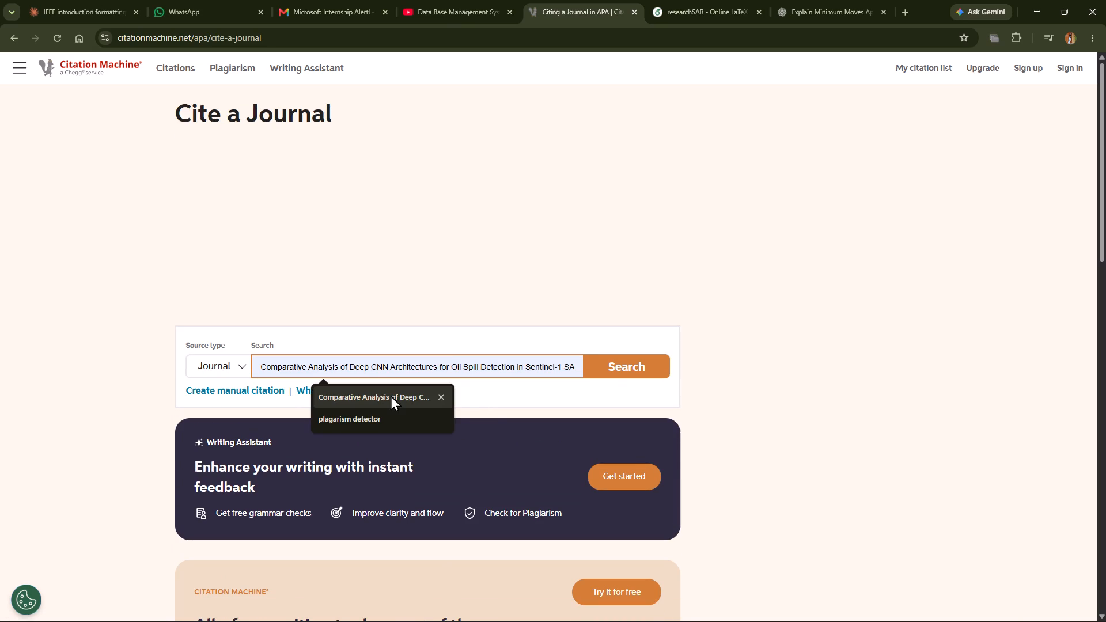
left_click(391, 395)
left_click(613, 366)
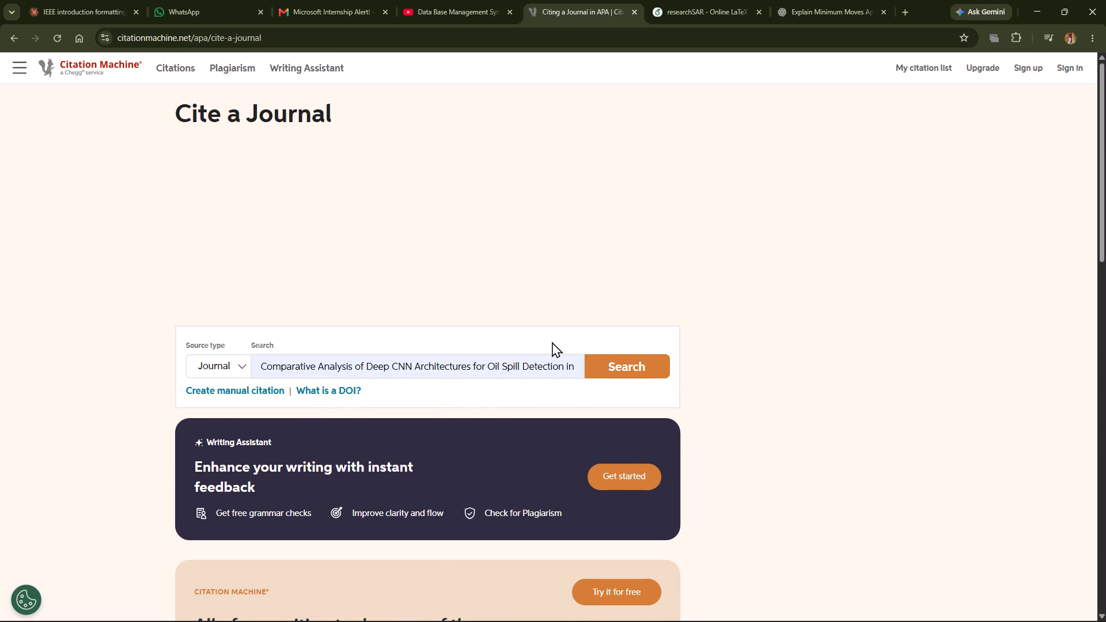
Cite the Kalogirou et al. 2025 article "Comparative Evaluation of Deep SAR Learning Architectures for Oil Spill Detection" from the search results.
scroll(552, 342, "down", 6)
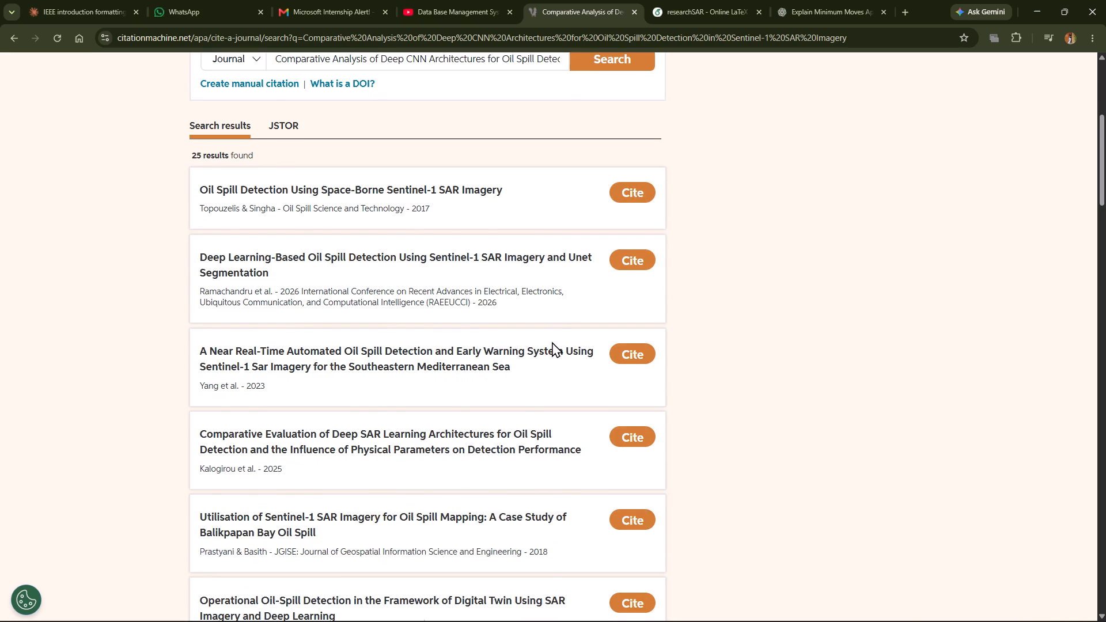
scroll(552, 342, "down", 2)
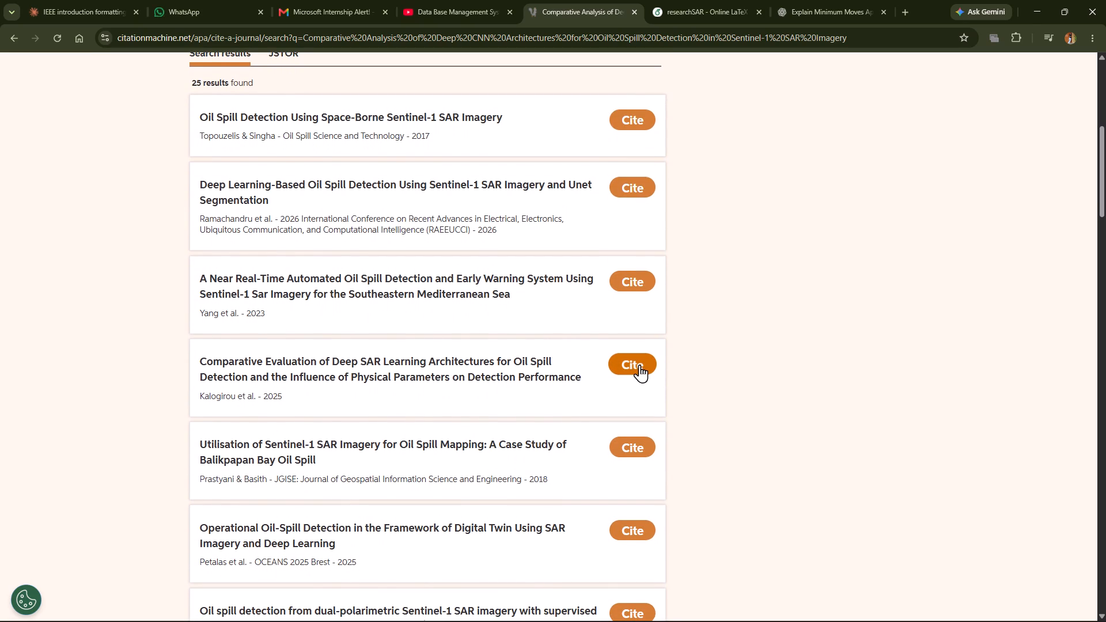
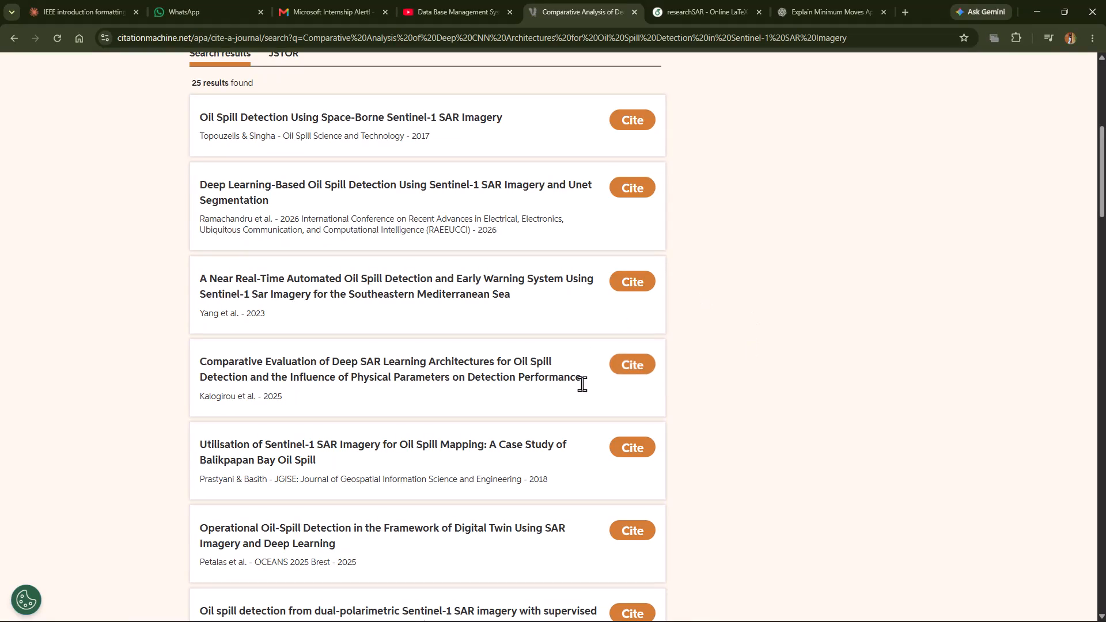
Accept the details found for the Kalogirou et al. 2025 article and complete its in-print journal citation without adding further information.
left_click(625, 363)
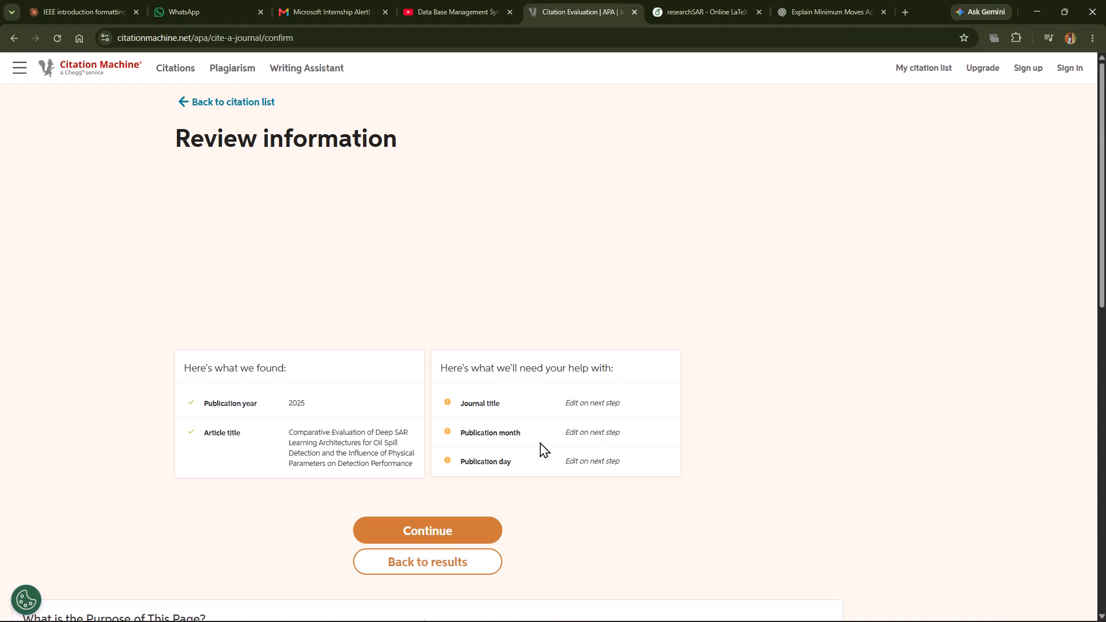
left_click(438, 537)
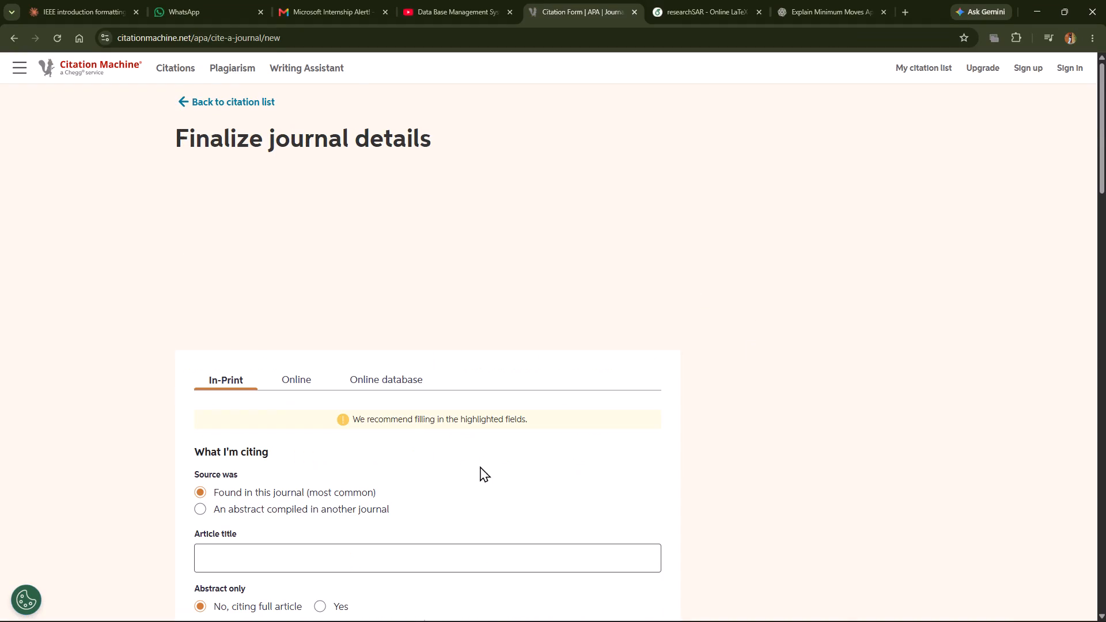
scroll(406, 508, "down", 10)
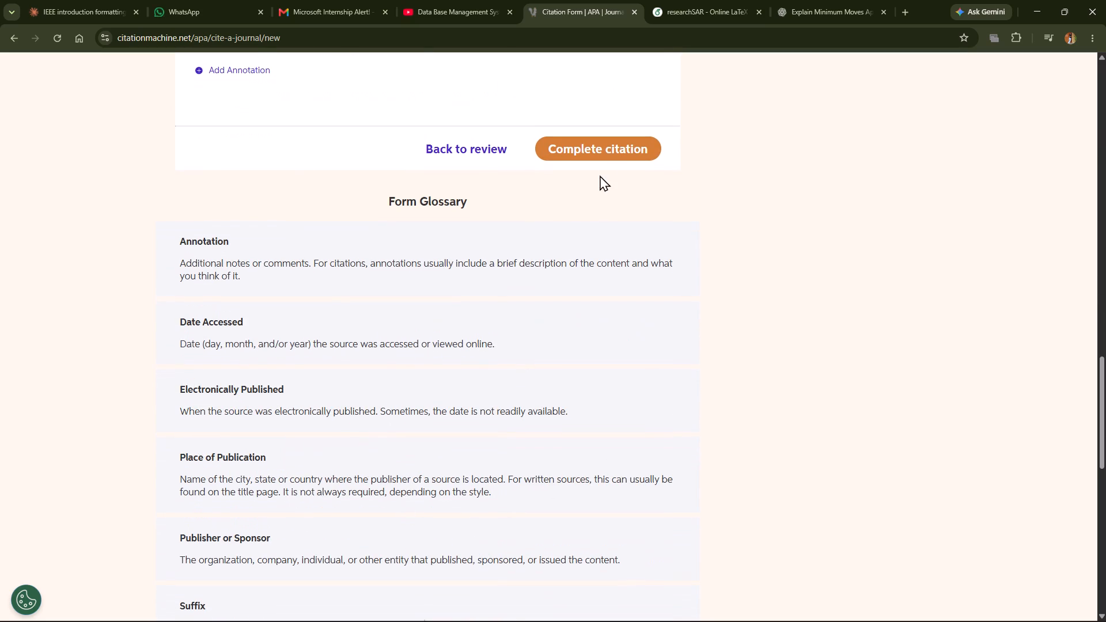
left_click(604, 146)
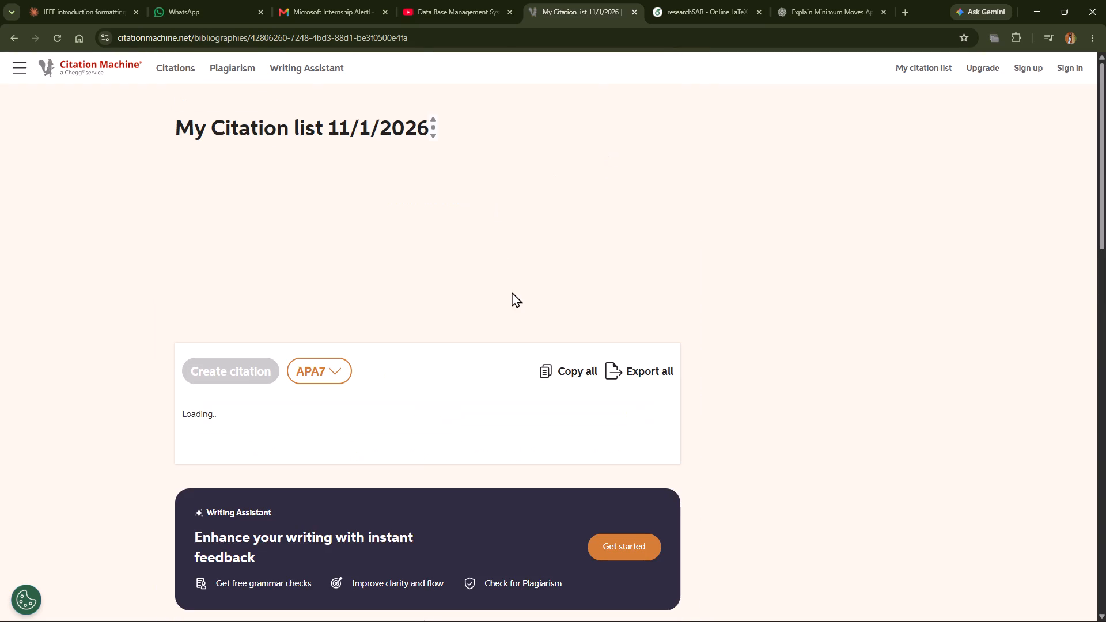
Copy the Kalogirou et al. (2025) APA7 citation from the citation list.
scroll(512, 291, "down", 4)
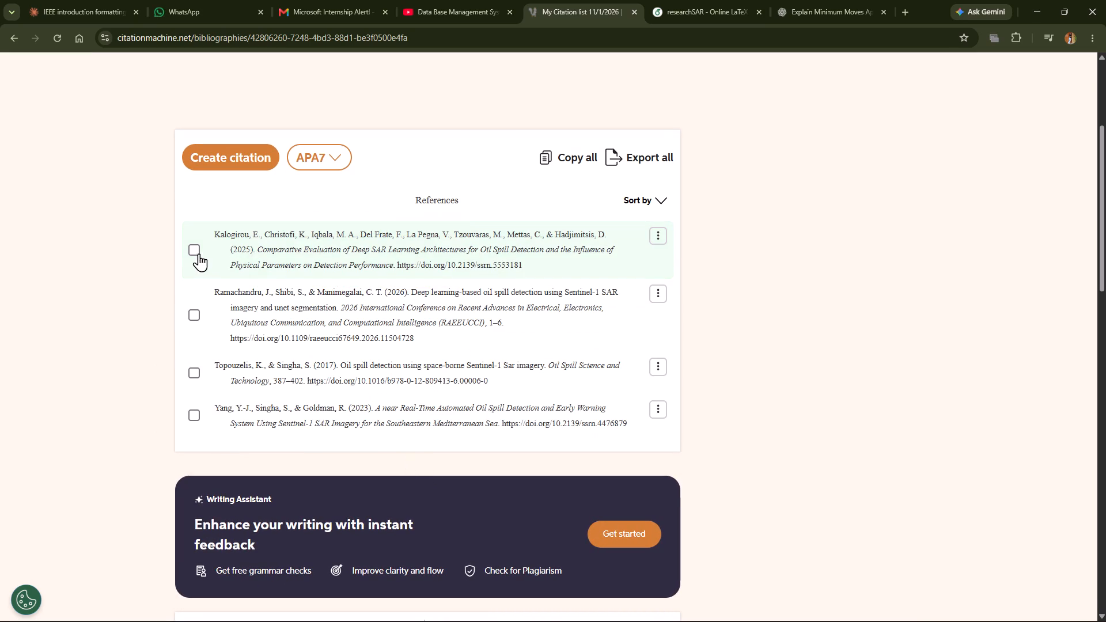
left_click(343, 226)
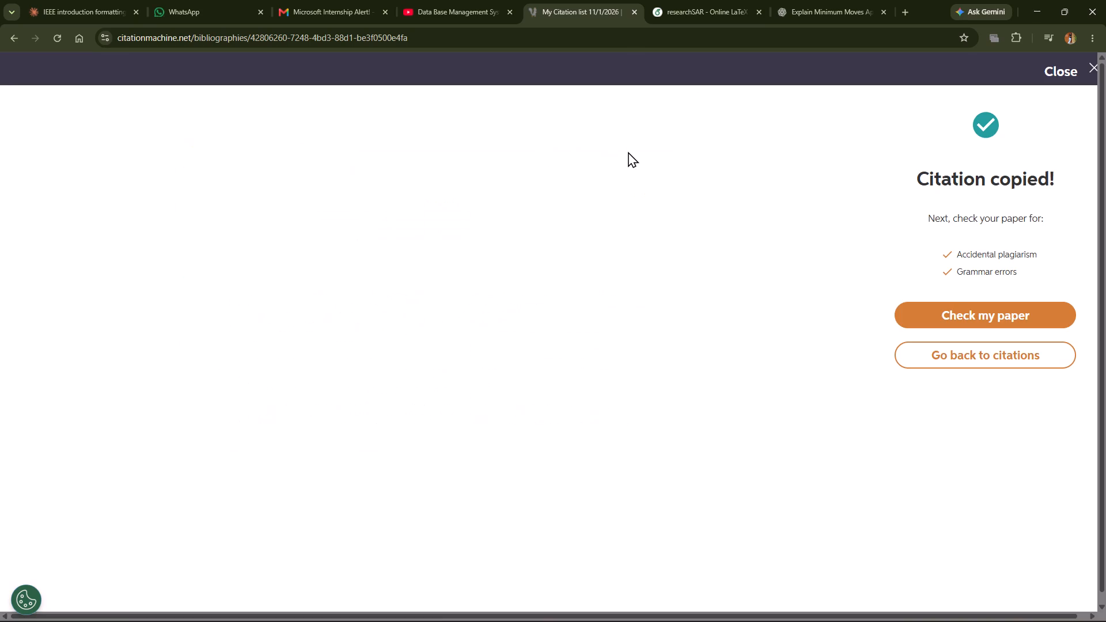
Switch to the researchSAR project in Overleaf and replace the goodfellow2016deep reference text with the copied Kalogirou et al. citation.
left_click(703, 4)
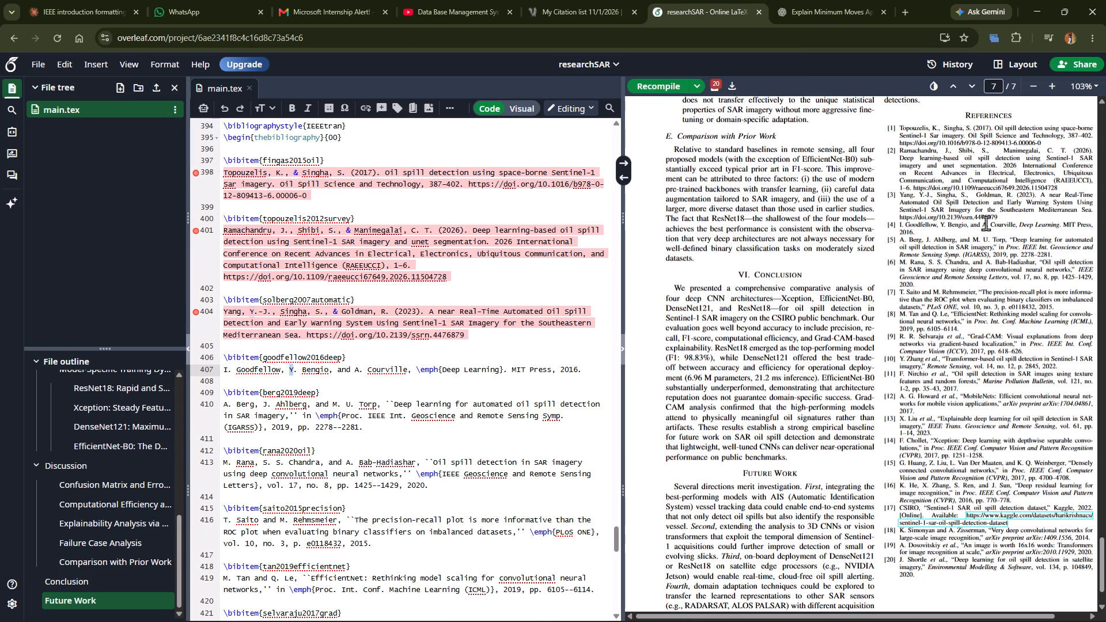
double_click(986, 223)
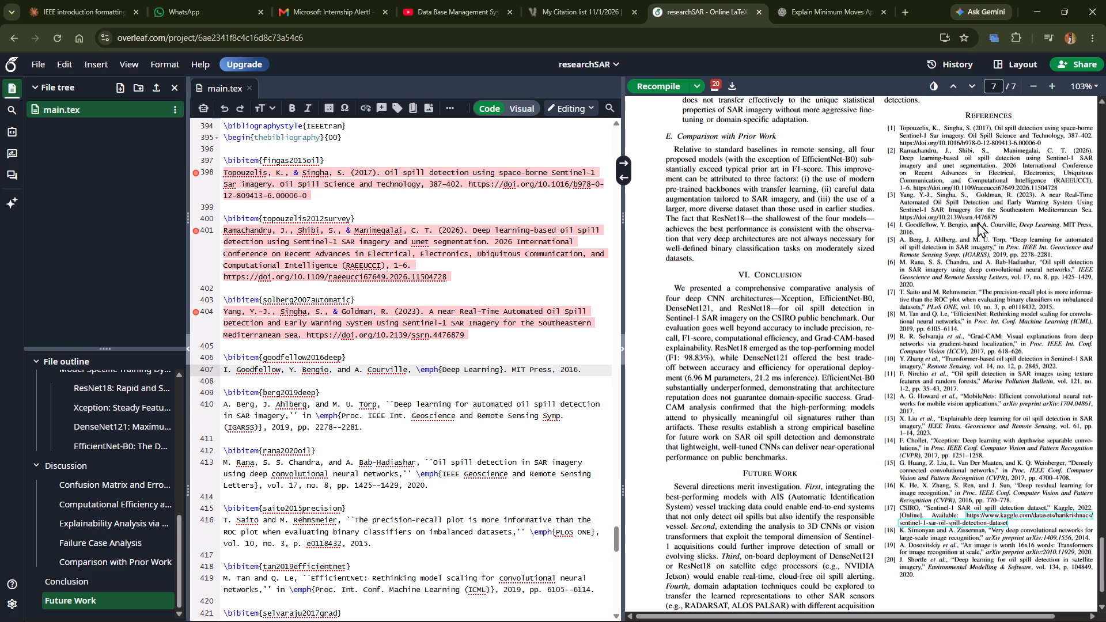
double_click(932, 225)
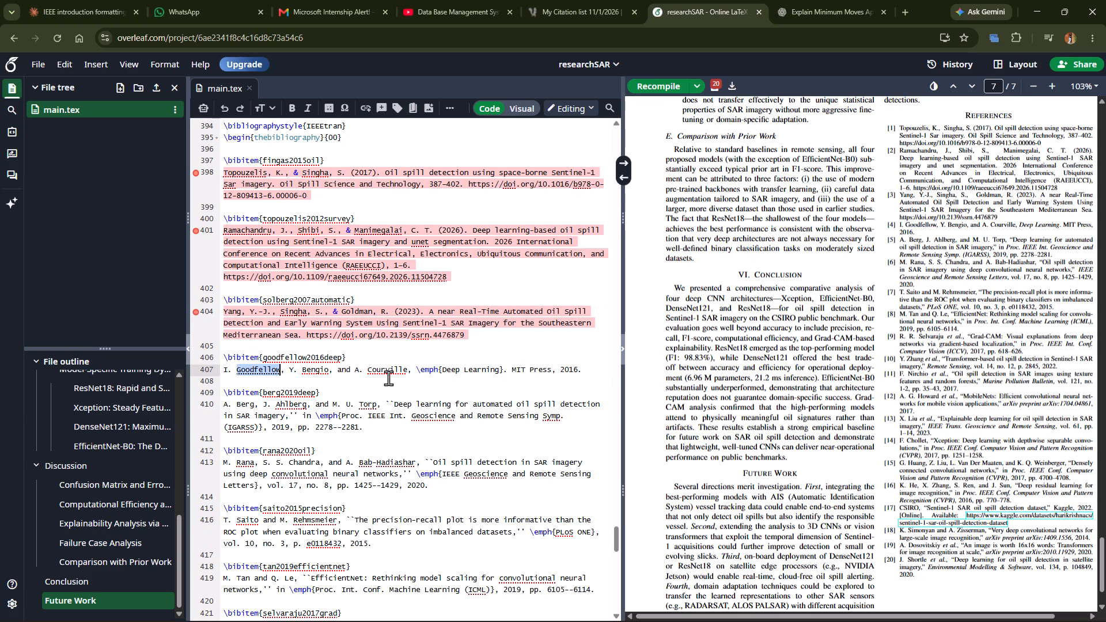
left_click_drag(587, 370, 232, 380)
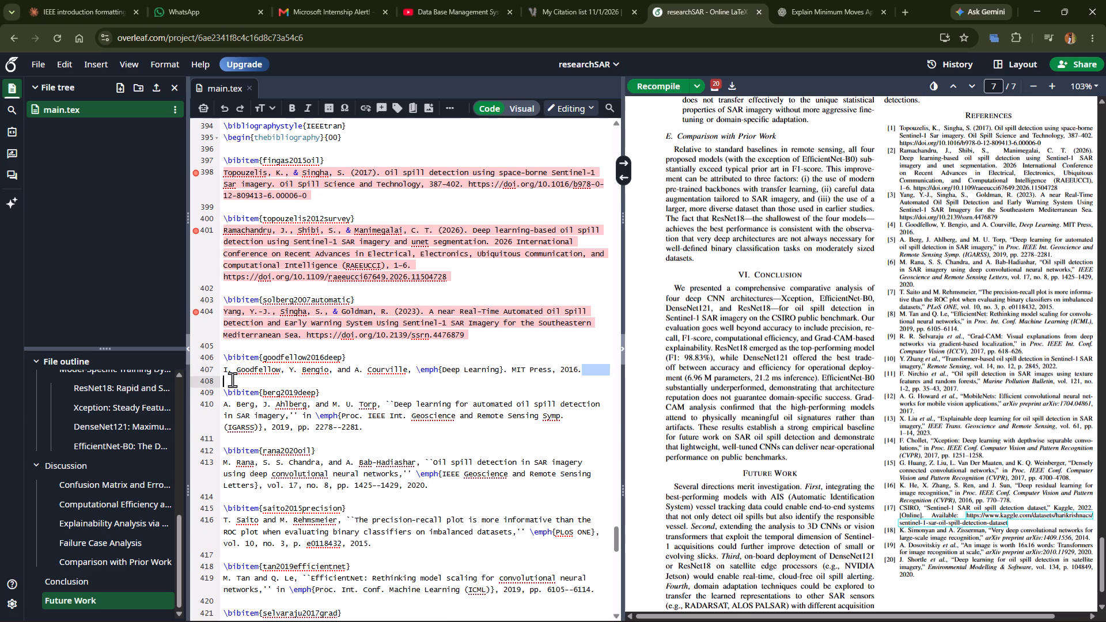
left_click_drag(232, 380, 223, 369)
key("BackSpace")
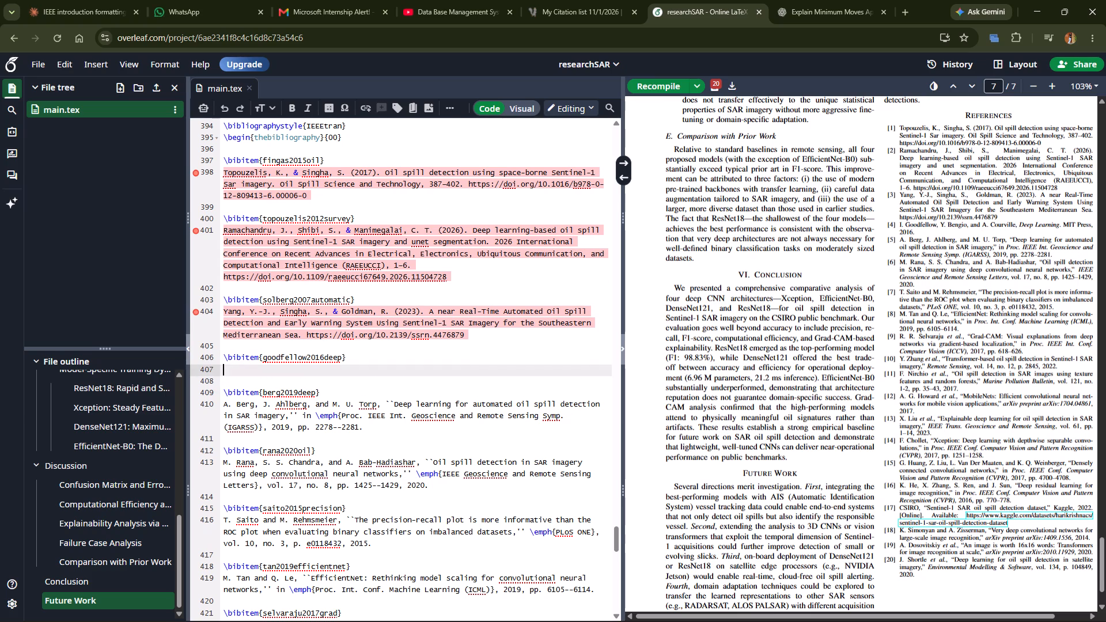
key("ctrl+v")
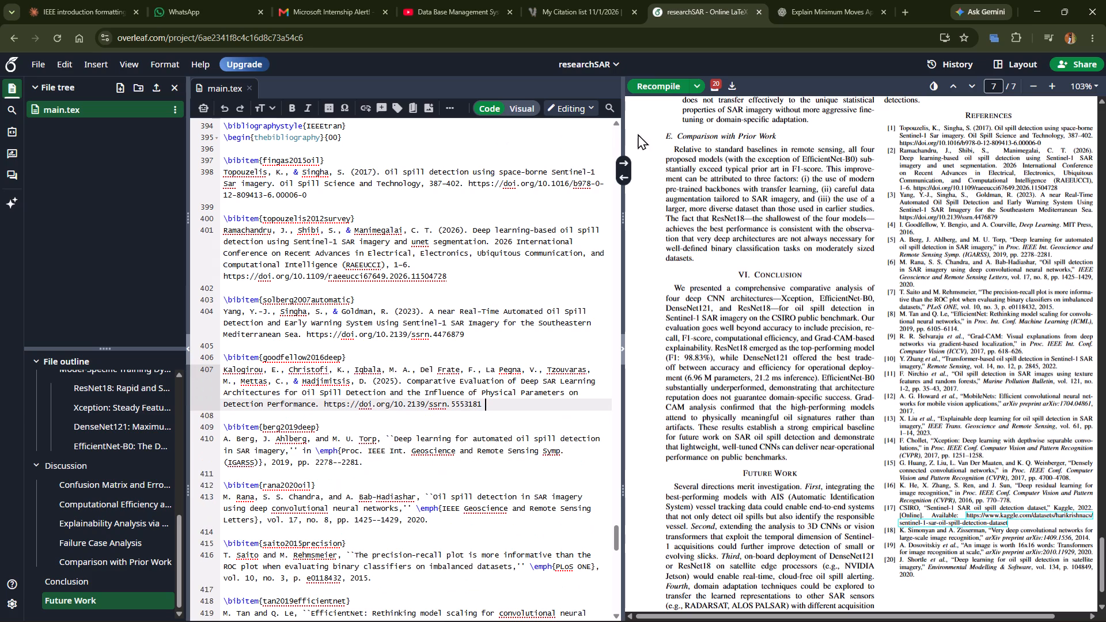
Recompile the paper with the replaced goodfellow2016deep reference.
left_click(664, 88)
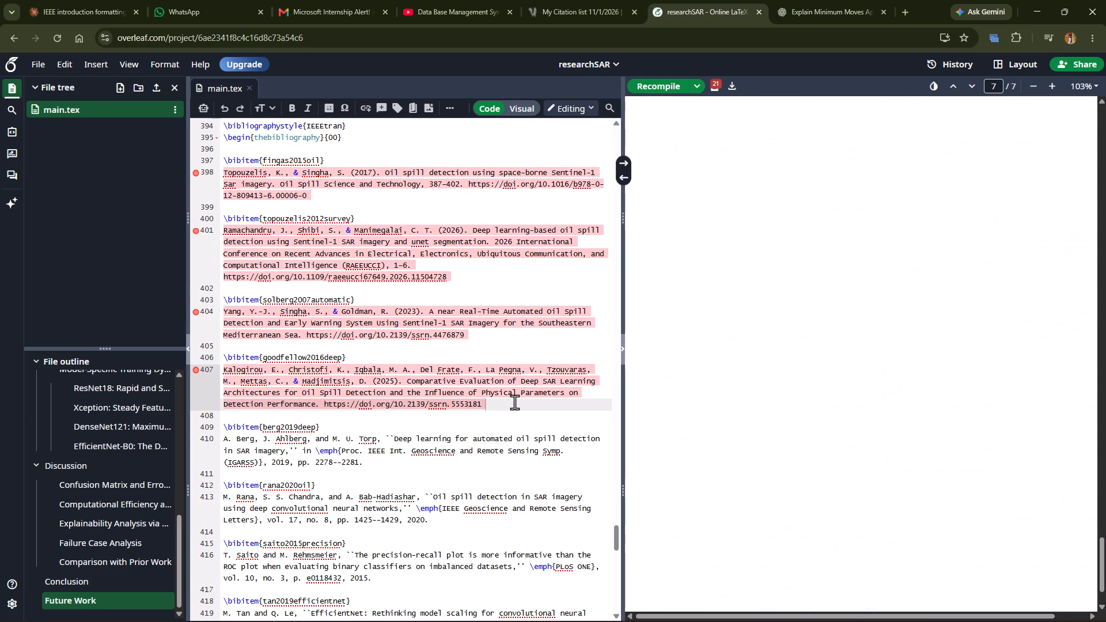
Place the text cursor at the berg2019deep bibliography entry in main.tex.
scroll(491, 426, "down", 1)
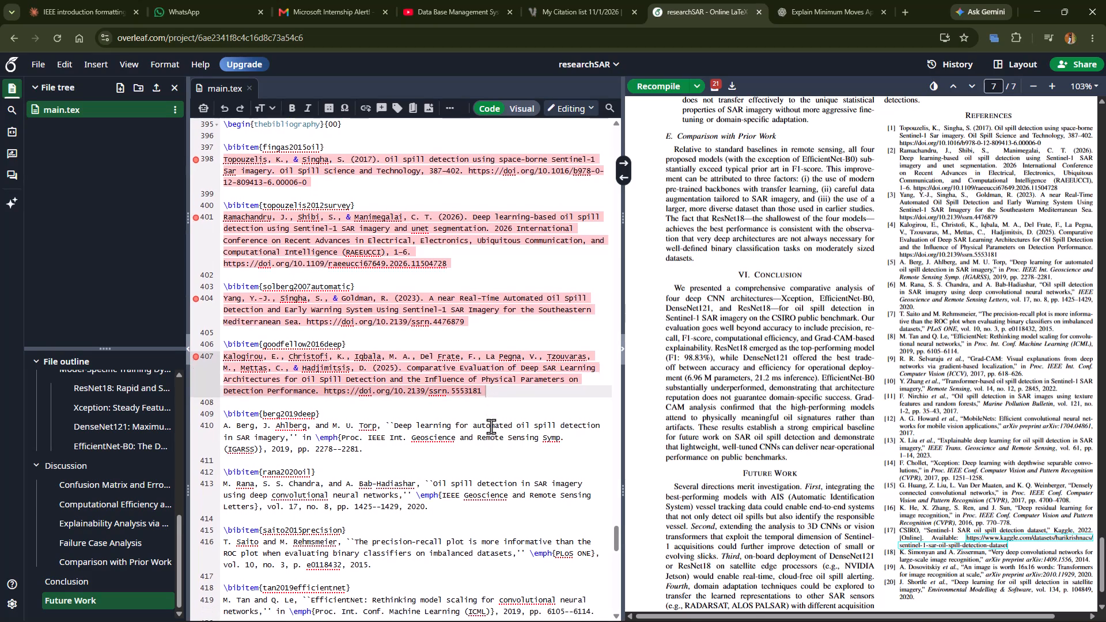
scroll(491, 426, "down", 1)
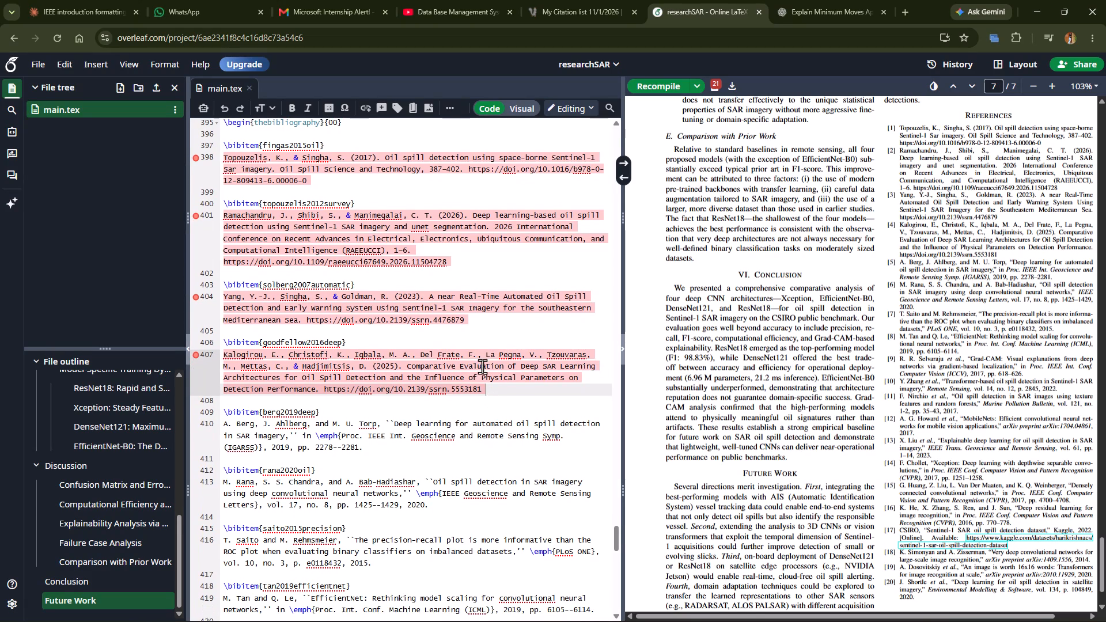
left_click(445, 409)
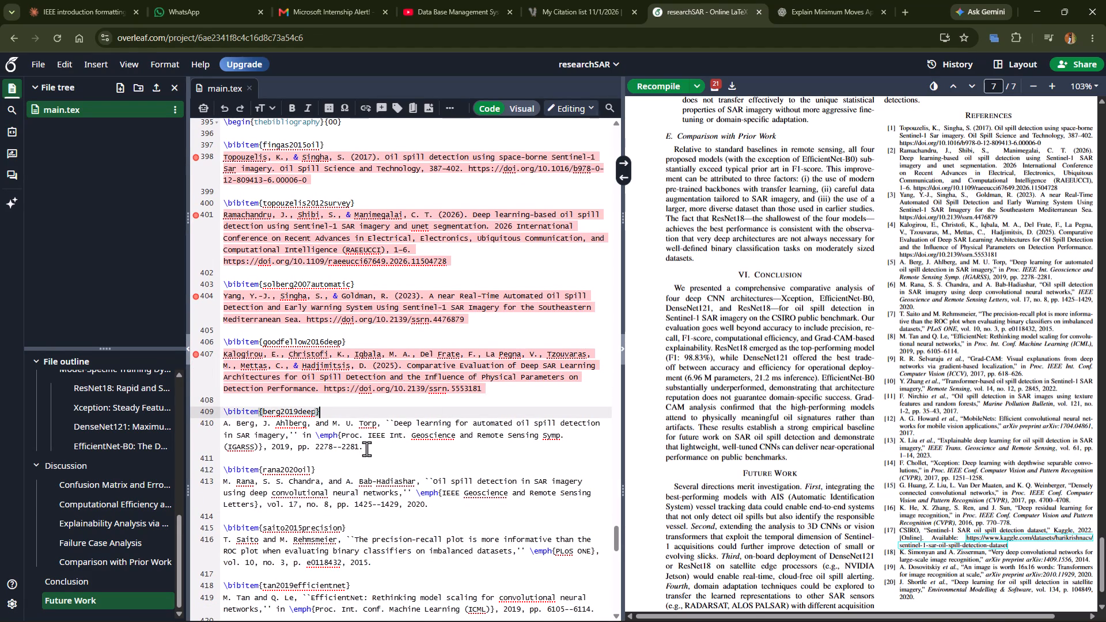
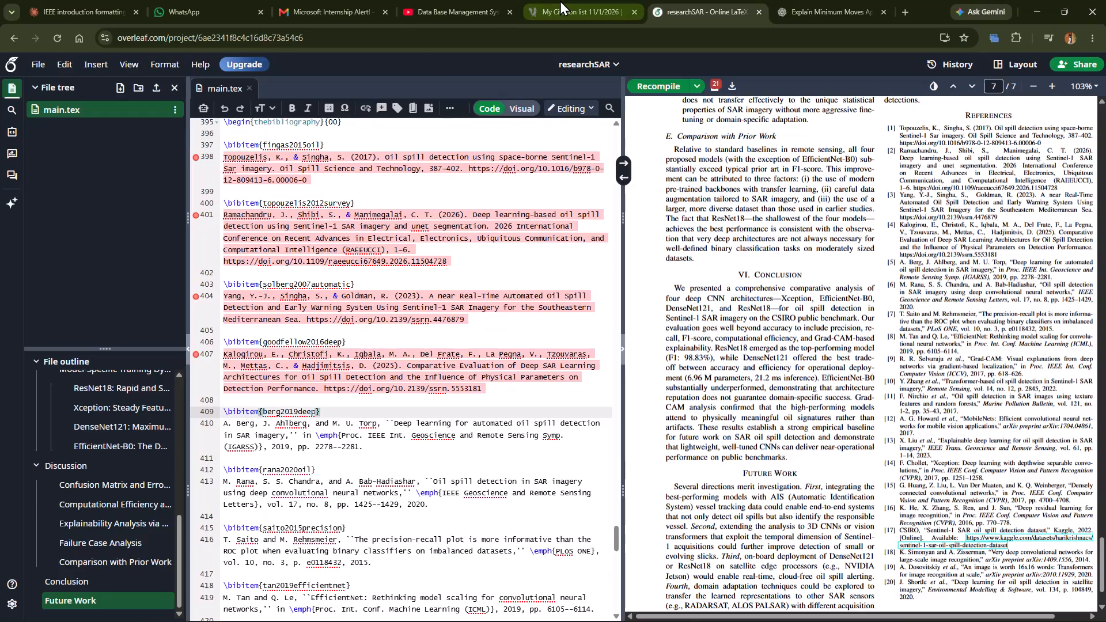
Switch to the Citation Machine citation list and dismiss the citation-copied page and the plagiarism check prompt.
left_click(560, 0)
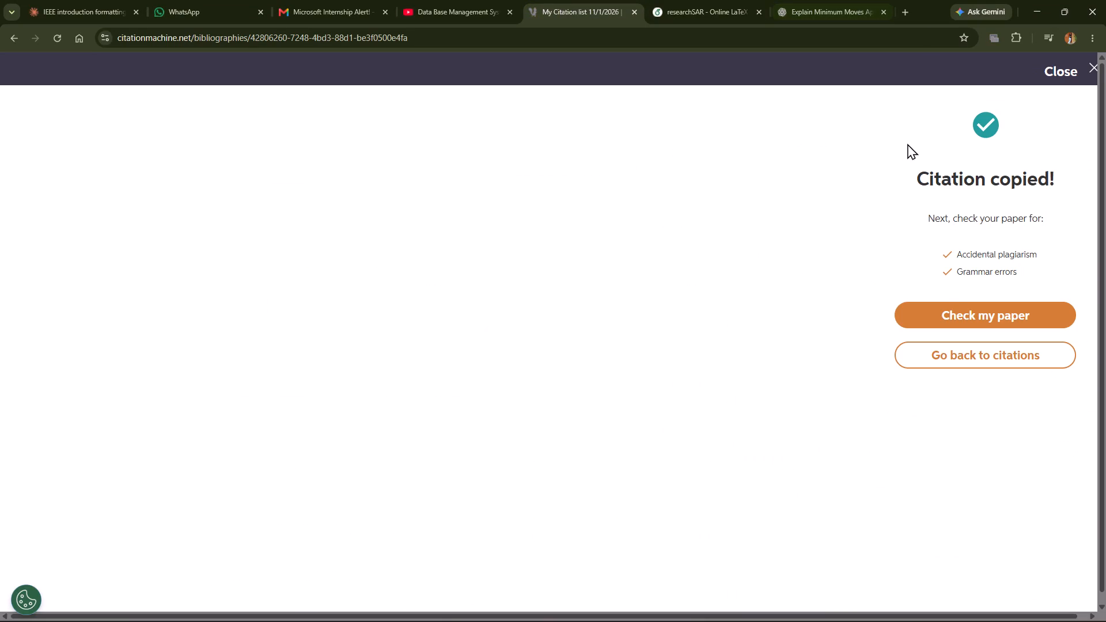
left_click(957, 342)
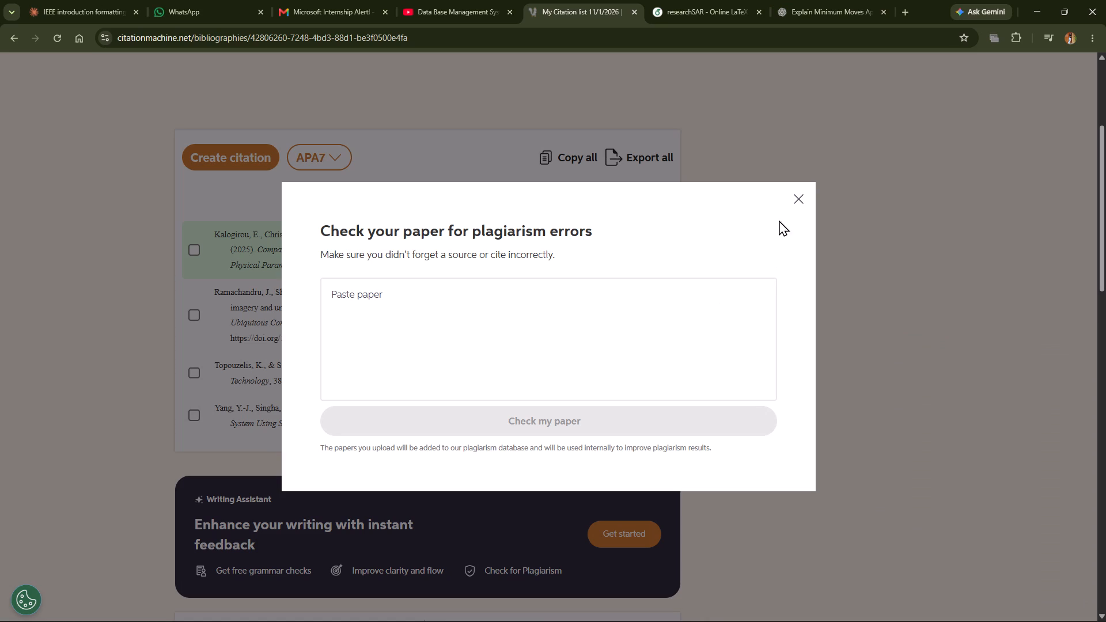
left_click(801, 203)
scroll(479, 419, "down", 1)
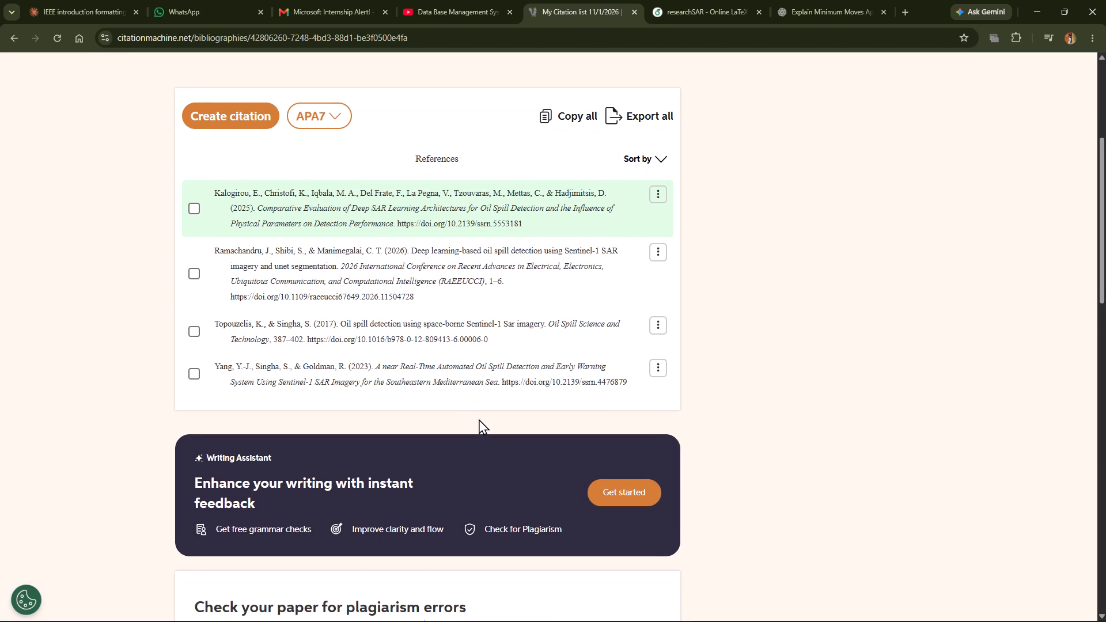
scroll(337, 508, "down", 1)
Start a new APA journal citation and search for "Comparative Analysis of Deep CNN Architectures for Oil Spill Detection in Sentinel-1 SAR Imagery".
left_click(249, 101)
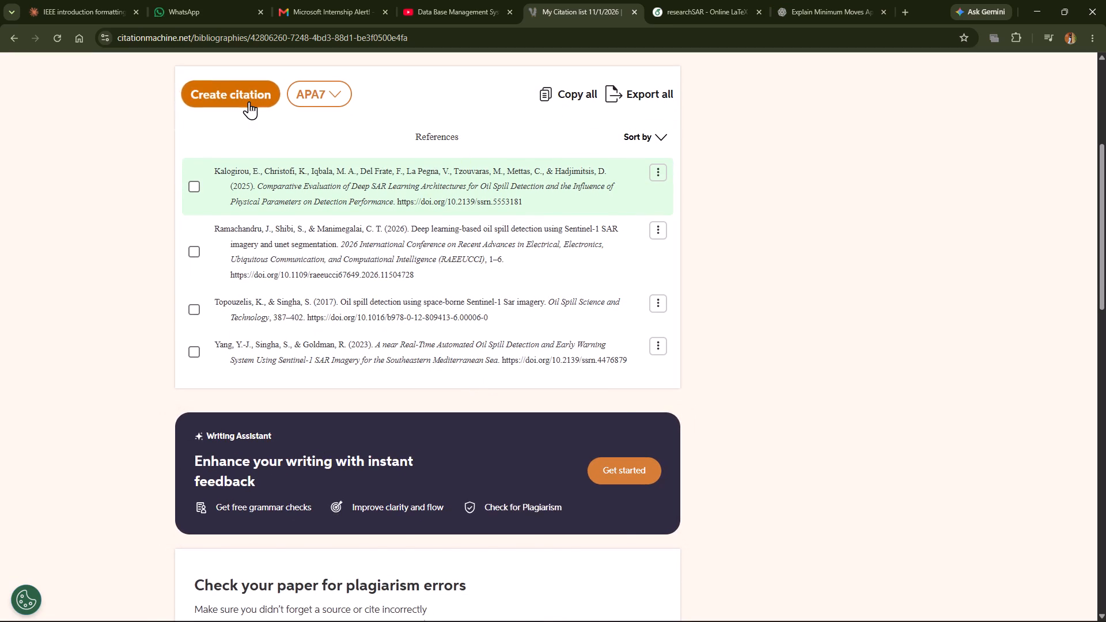
scroll(347, 366, "down", 7)
scroll(347, 366, "up", 2)
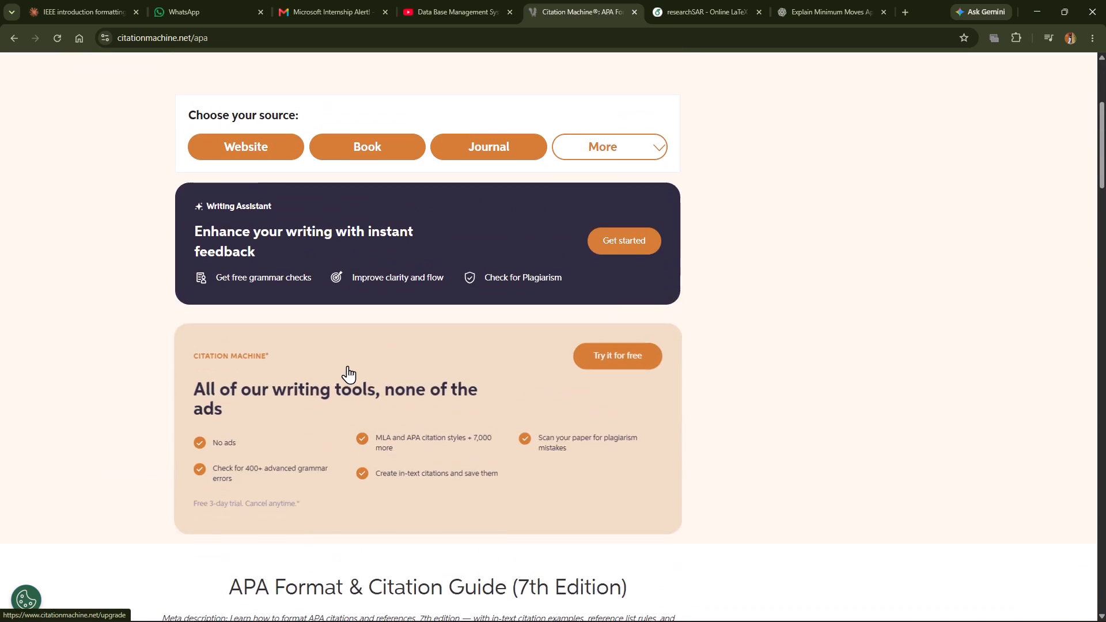
scroll(347, 366, "up", 2)
left_click(501, 206)
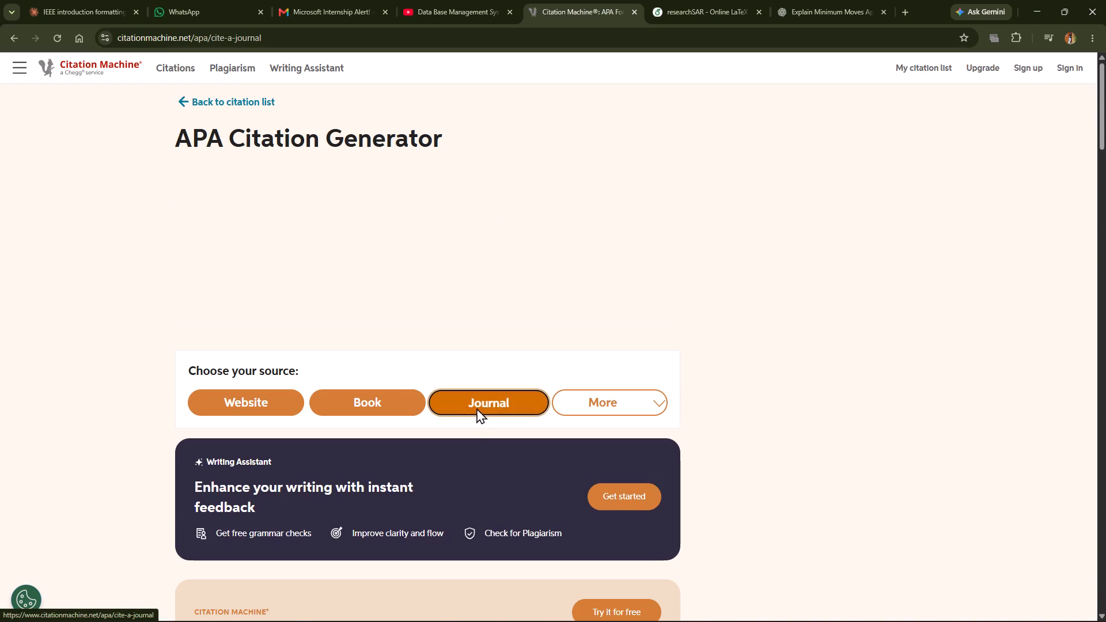
left_click(476, 408)
left_click_drag(485, 384, 498, 373)
left_click(498, 373)
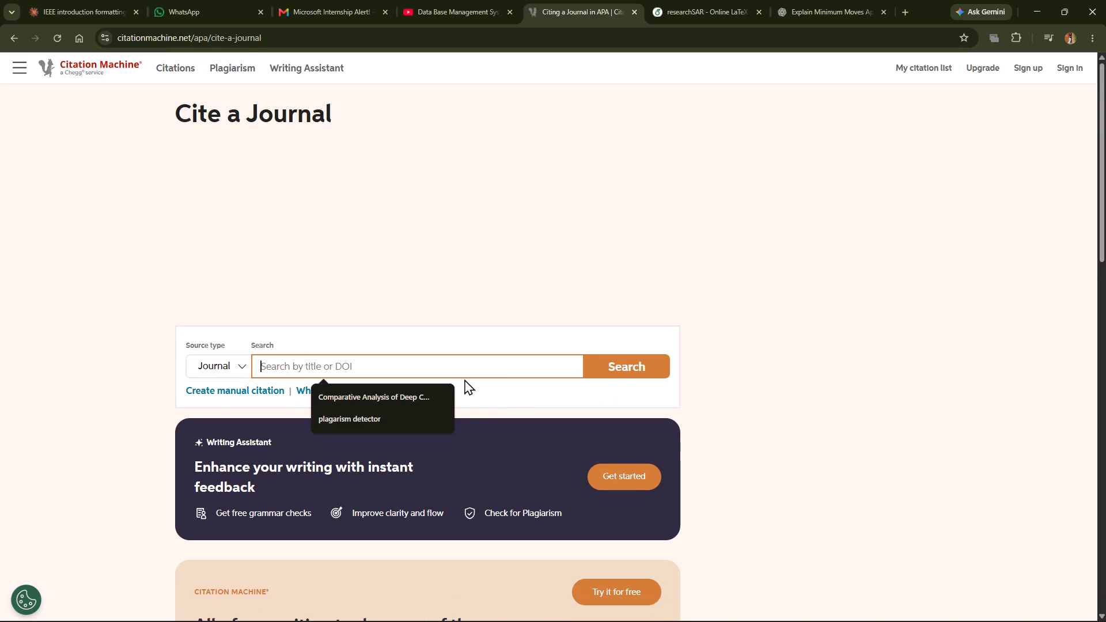
left_click(408, 387)
left_click(637, 360)
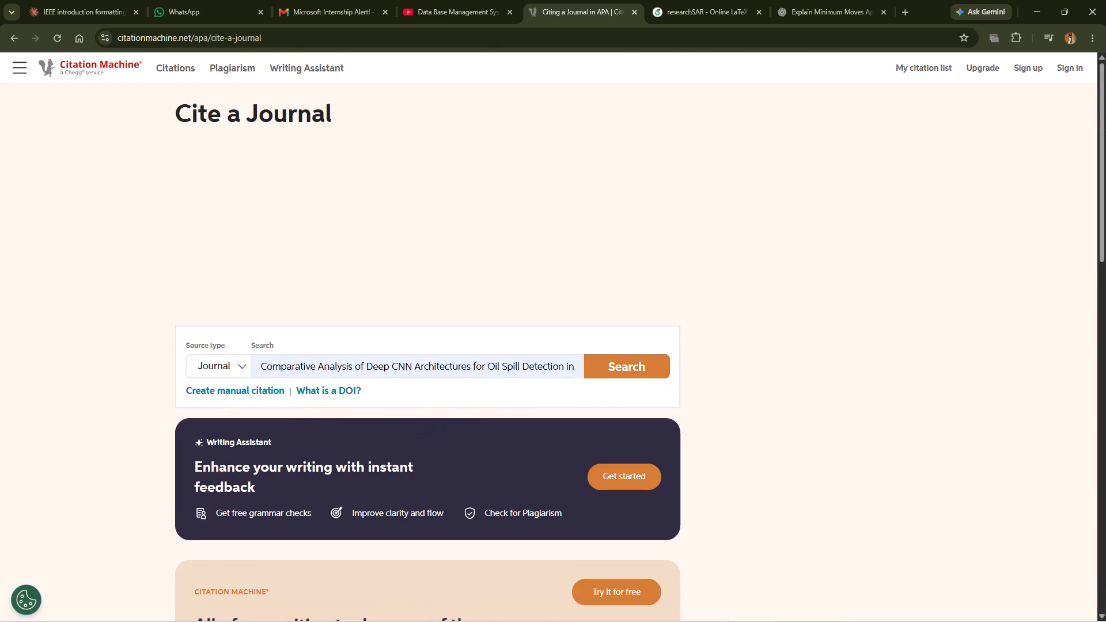
Look through the journal search results for the next oil spill detection source to cite.
scroll(459, 443, "down", 5)
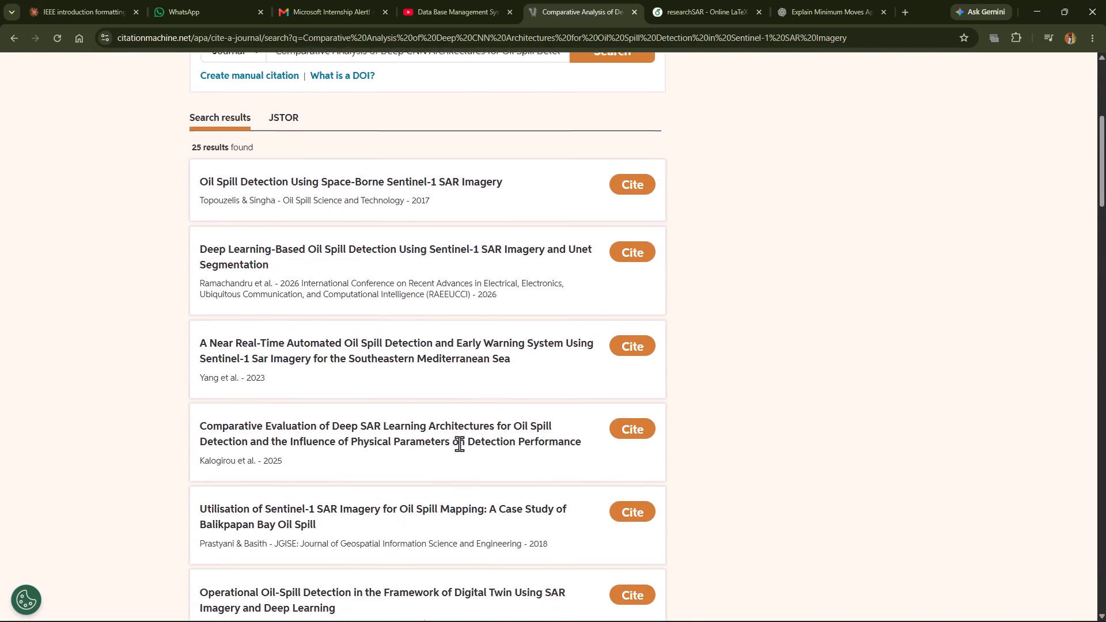
scroll(459, 443, "down", 4)
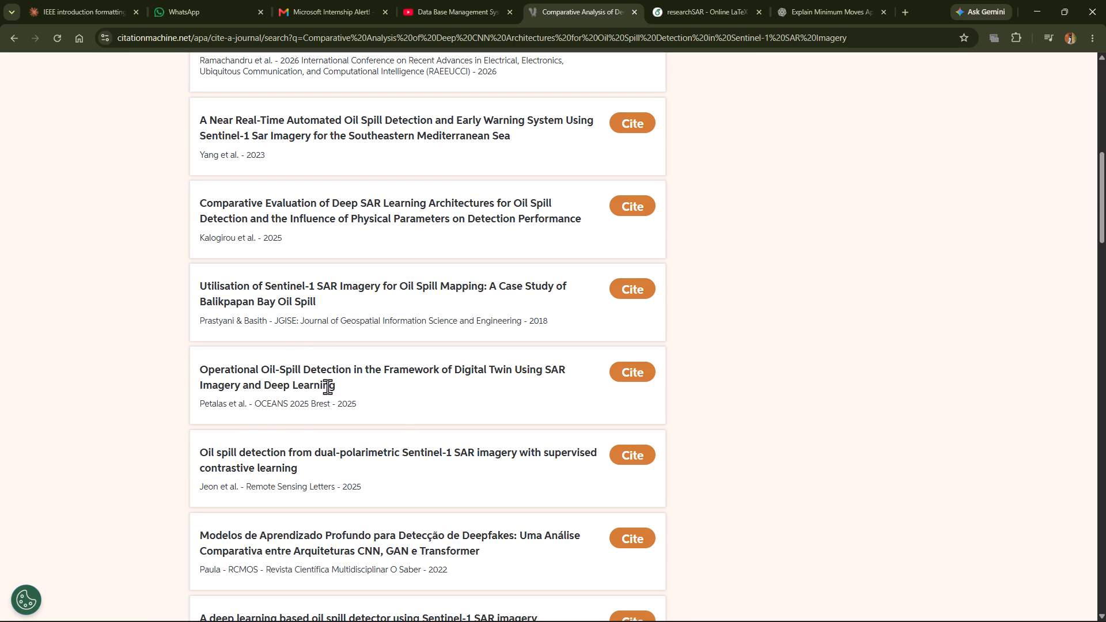
left_click(294, 373)
scroll(321, 293, "up", 1)
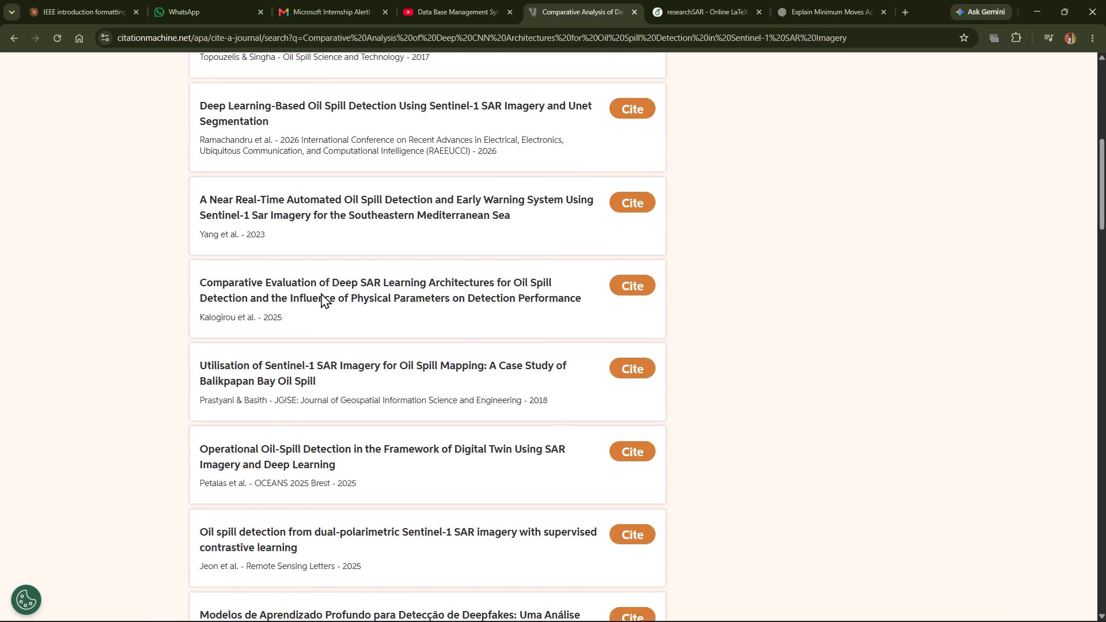
scroll(321, 293, "up", 2)
scroll(351, 395, "down", 1)
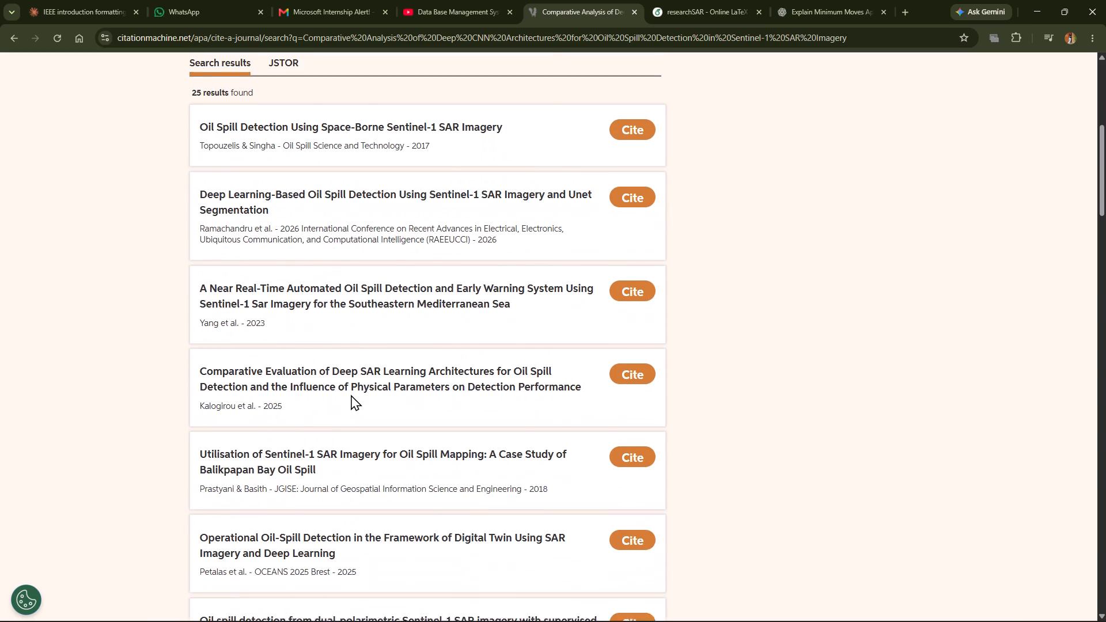
scroll(351, 395, "down", 1)
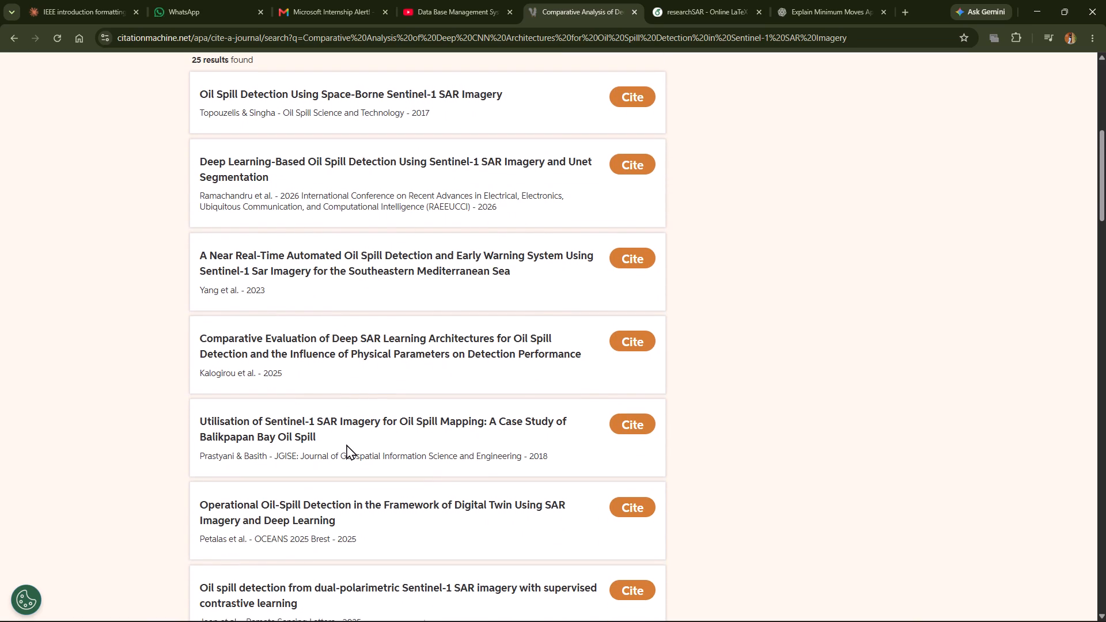
scroll(464, 298, "up", 2)
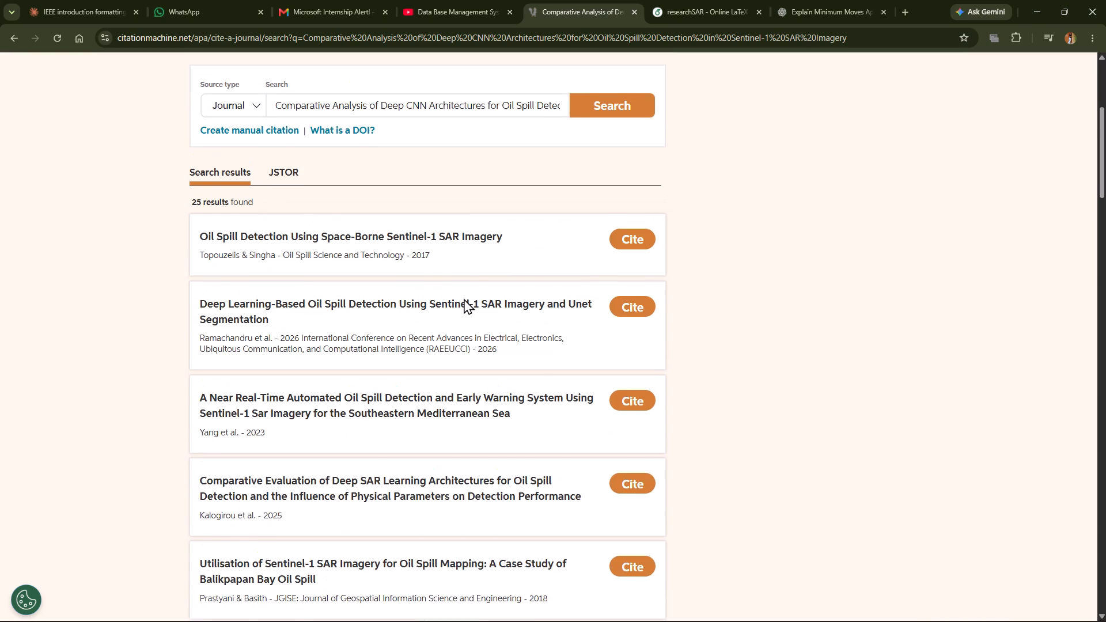
scroll(440, 270, "down", 2)
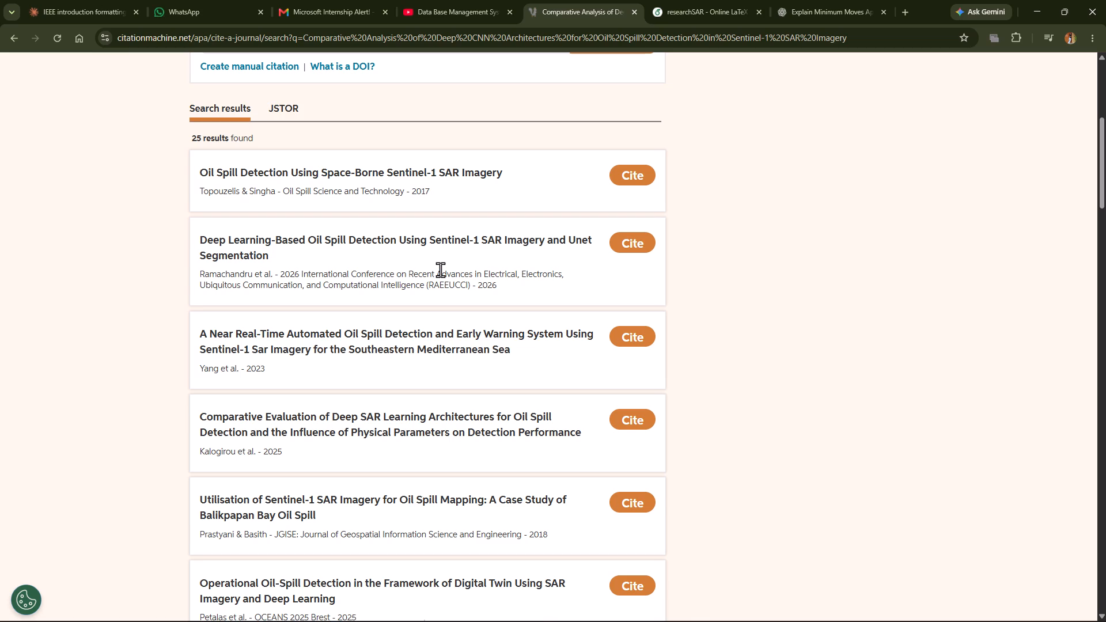
scroll(440, 270, "down", 1)
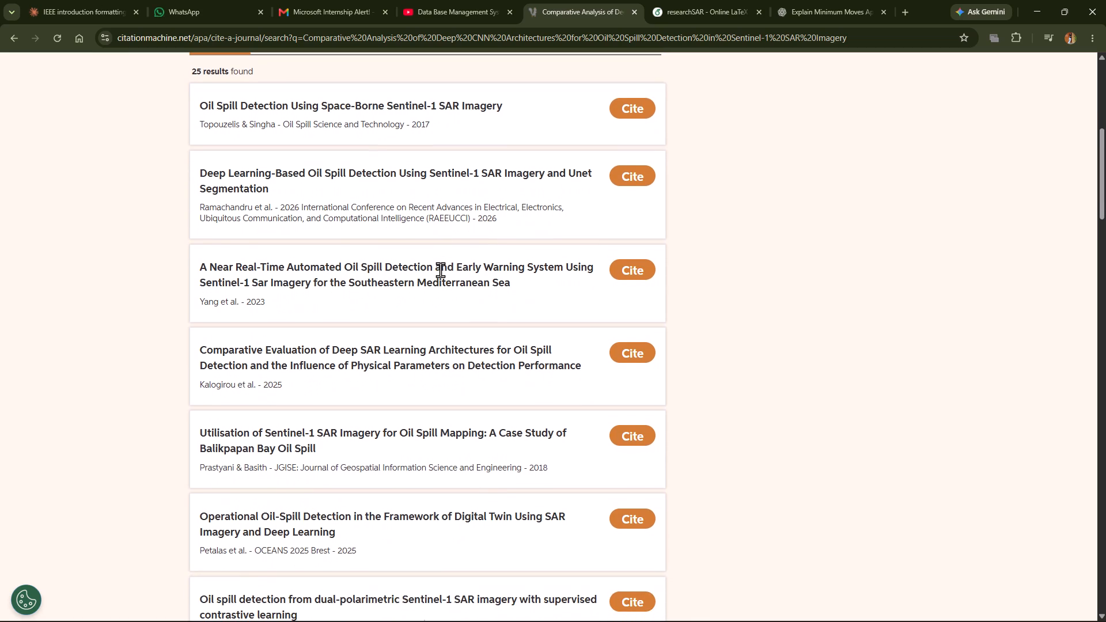
scroll(440, 270, "down", 1)
Check the ChatGPT citation advice and the current Overleaf bibliography, and return to the Citation Machine search results.
left_click(845, 0)
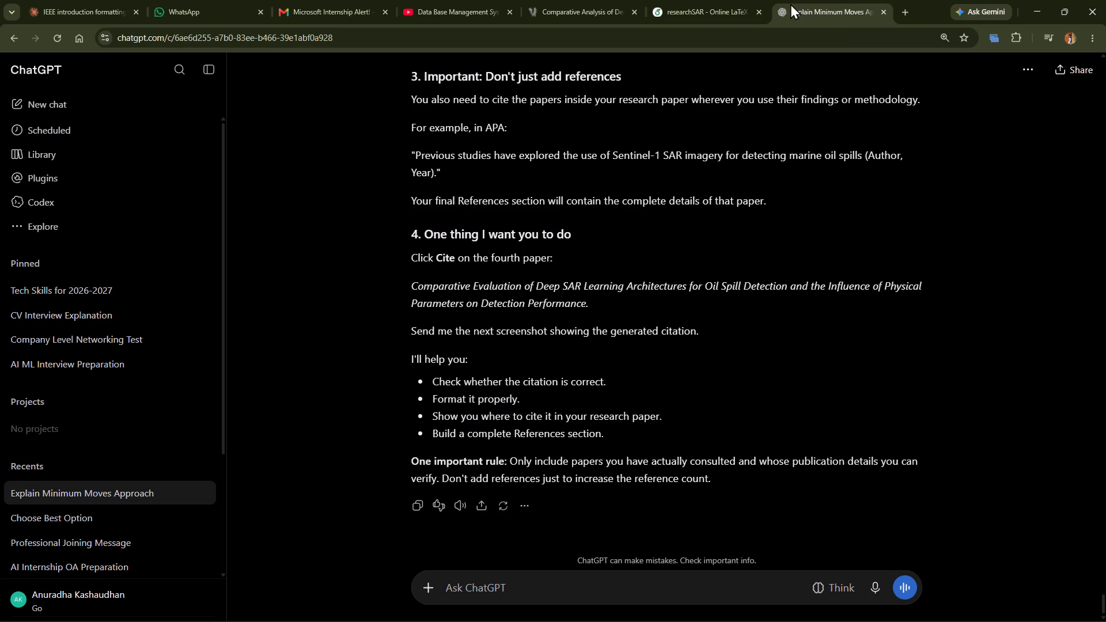
left_click(726, 12)
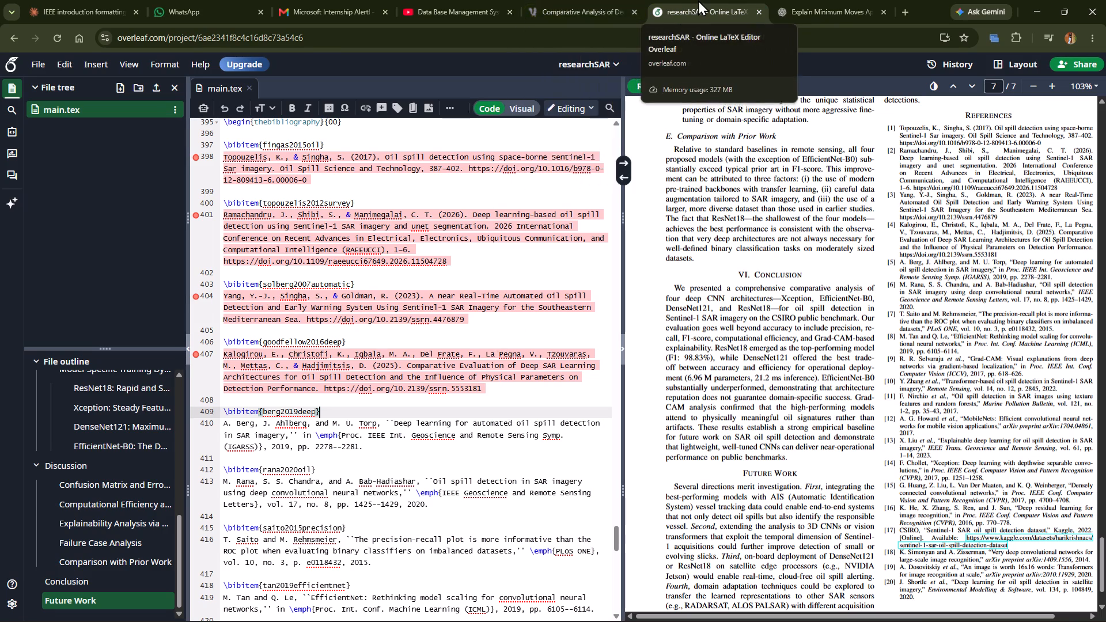
left_click(601, 0)
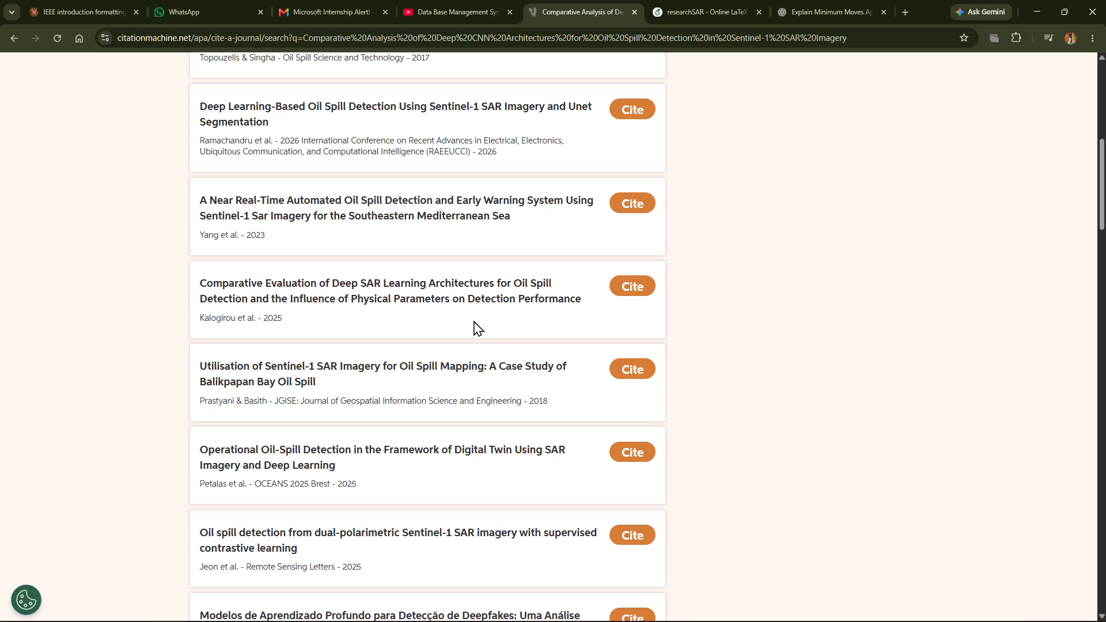
Cite the Prastyani & Basith (2018) article on Balikpapan Bay oil spill mapping and complete the citation with its prefilled journal details.
scroll(430, 319, "up", 3)
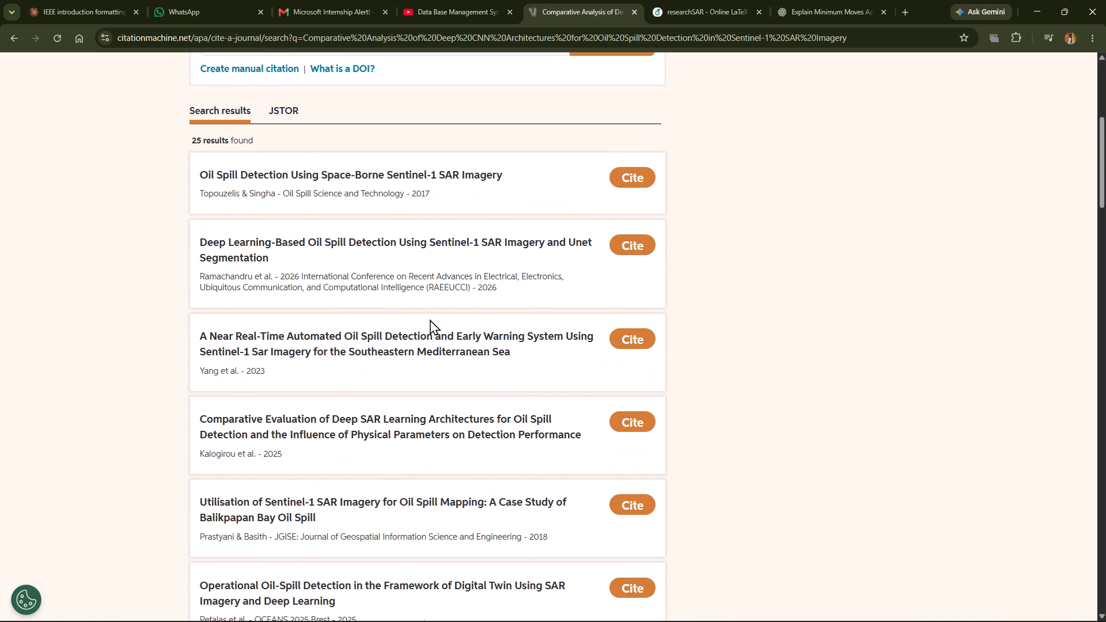
scroll(430, 319, "down", 2)
left_click(627, 428)
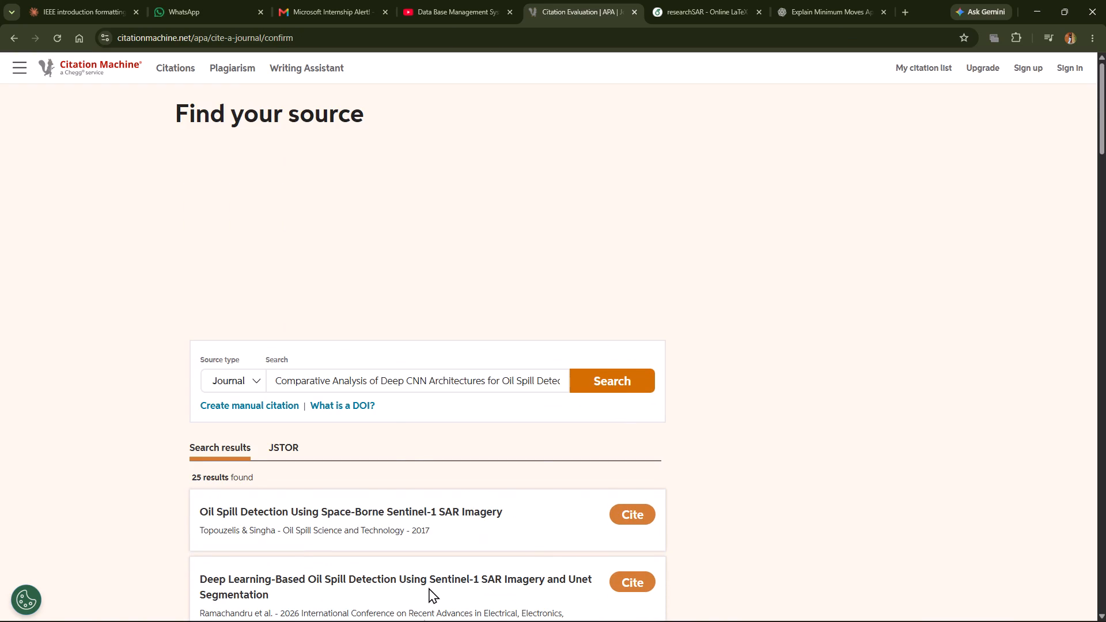
left_click(427, 603)
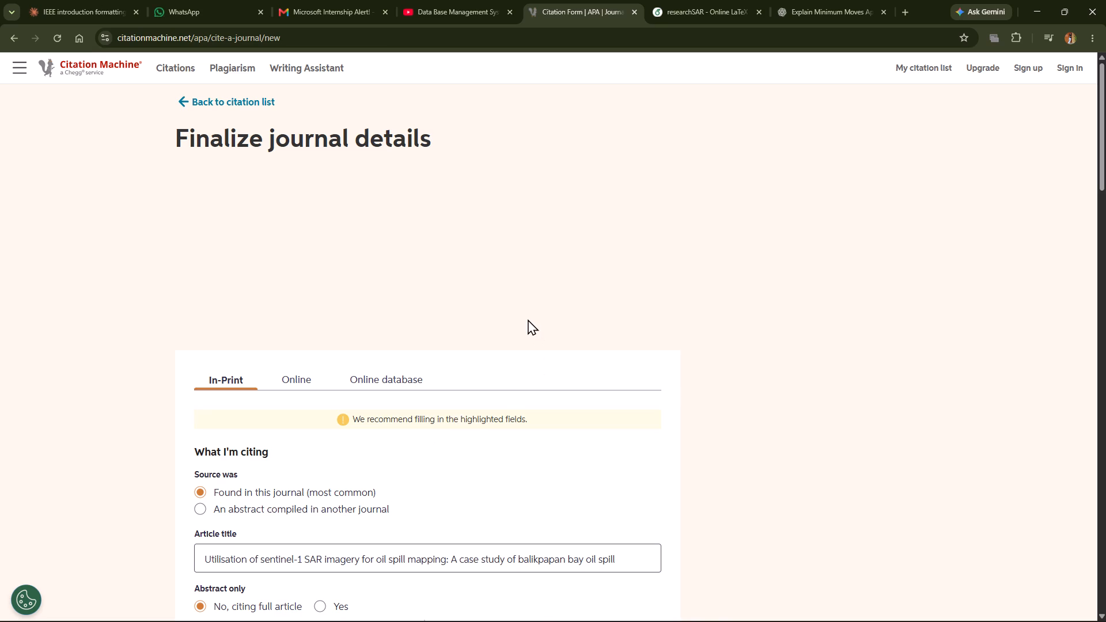
scroll(528, 319, "down", 8)
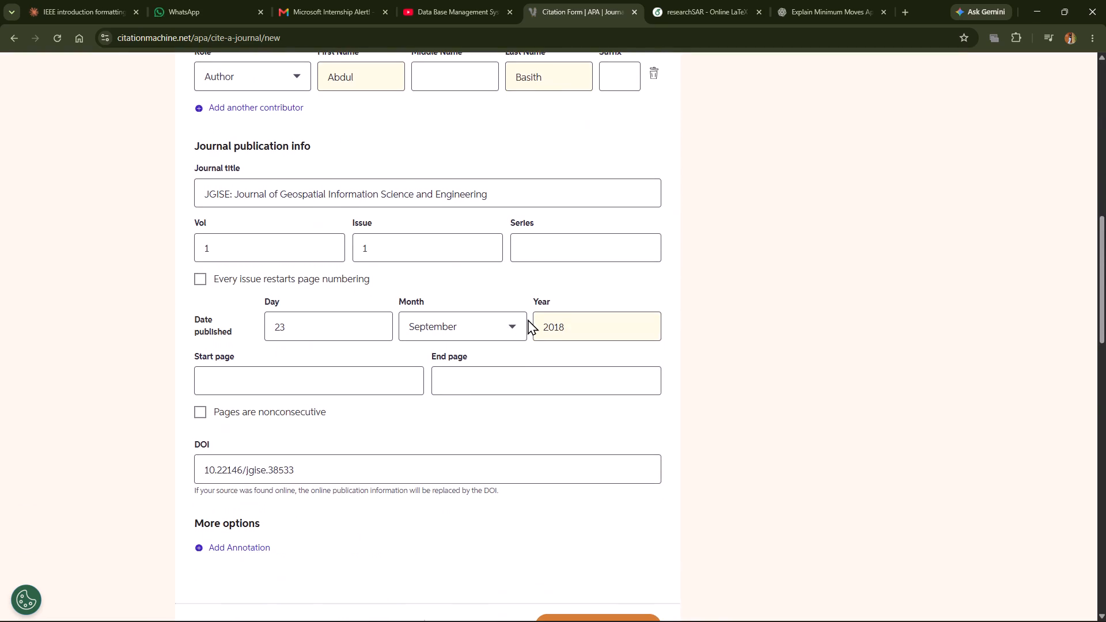
scroll(528, 319, "down", 2)
scroll(528, 319, "up", 3)
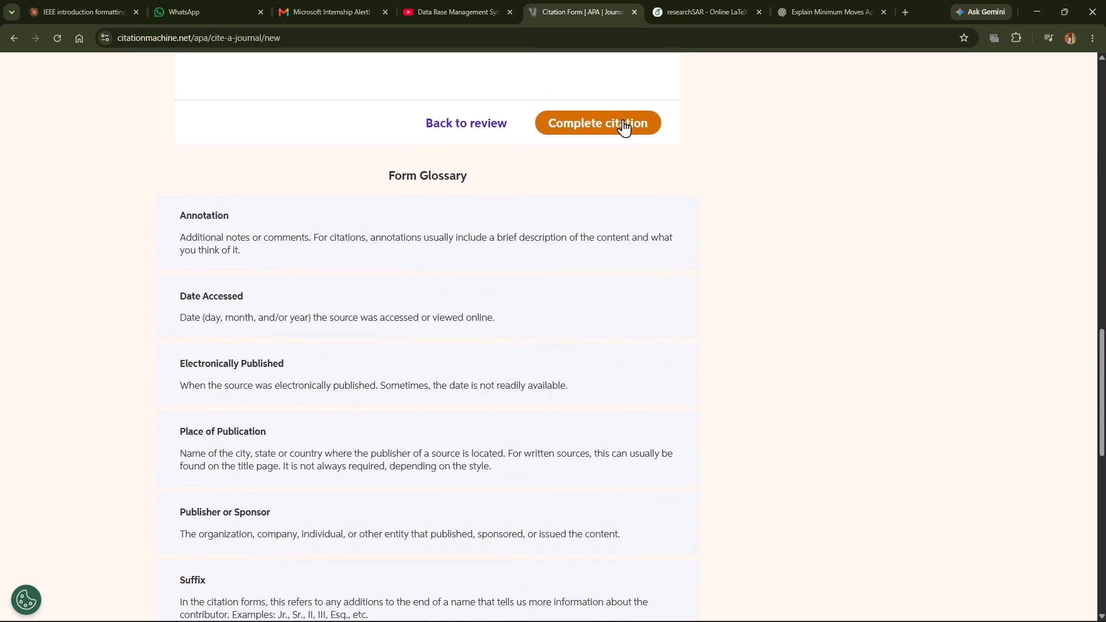
left_click(623, 119)
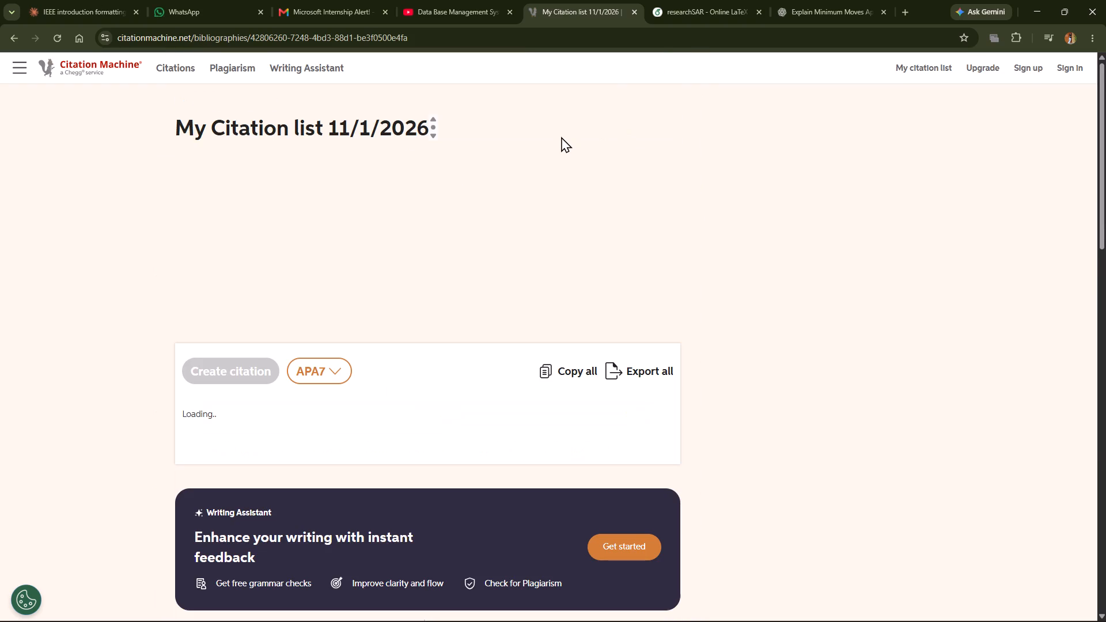
Copy the Prastyani & Basith (2018) APA7 citation from the citation list.
scroll(553, 298, "down", 4)
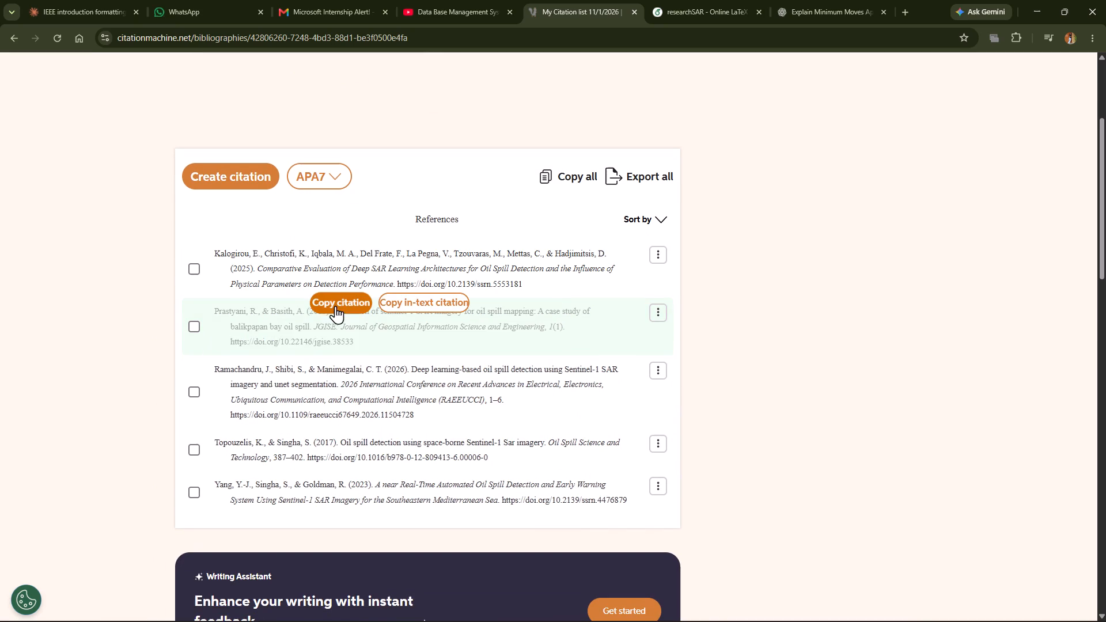
left_click(338, 304)
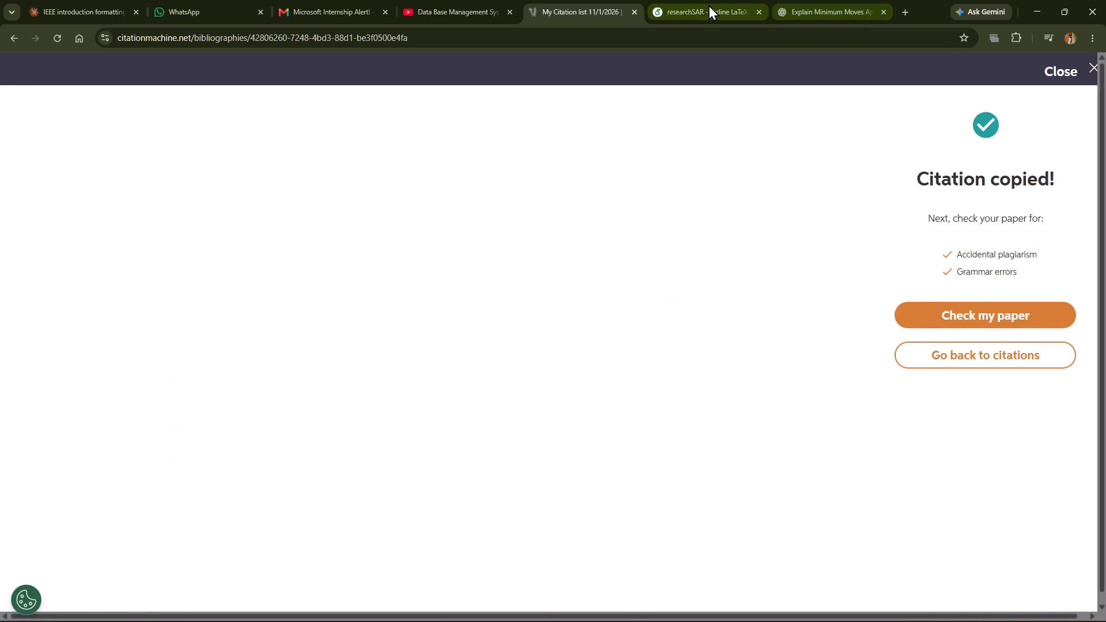
Switch to the researchSAR project in Overleaf and replace the berg2019deep reference text with the copied Prastyani & Basith citation.
left_click(709, 5)
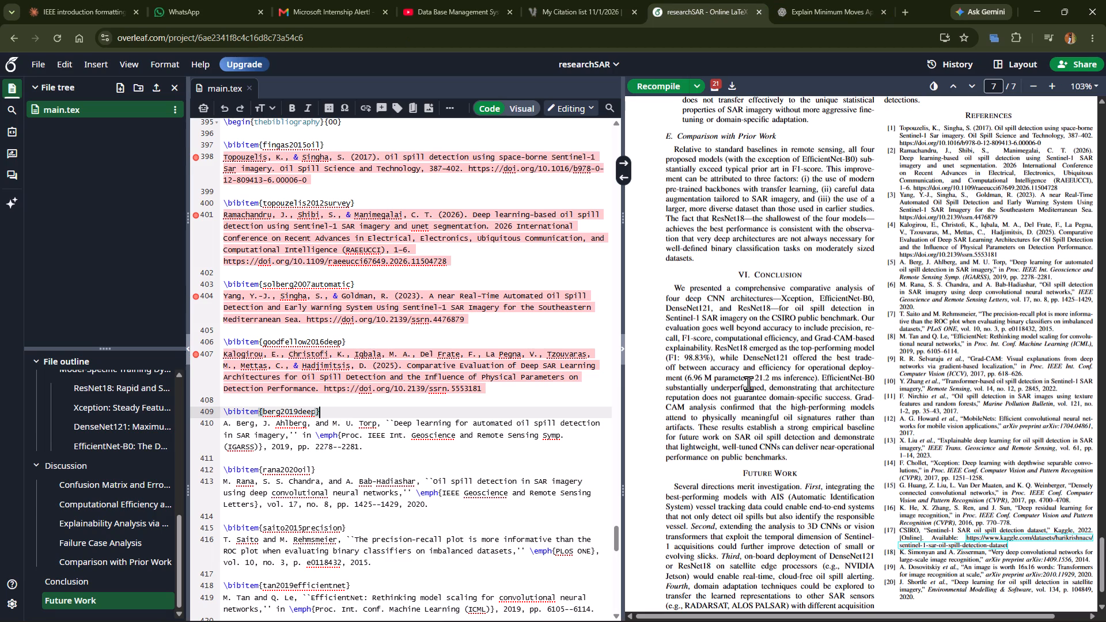
left_click(404, 440)
left_click_drag(362, 447, 221, 426)
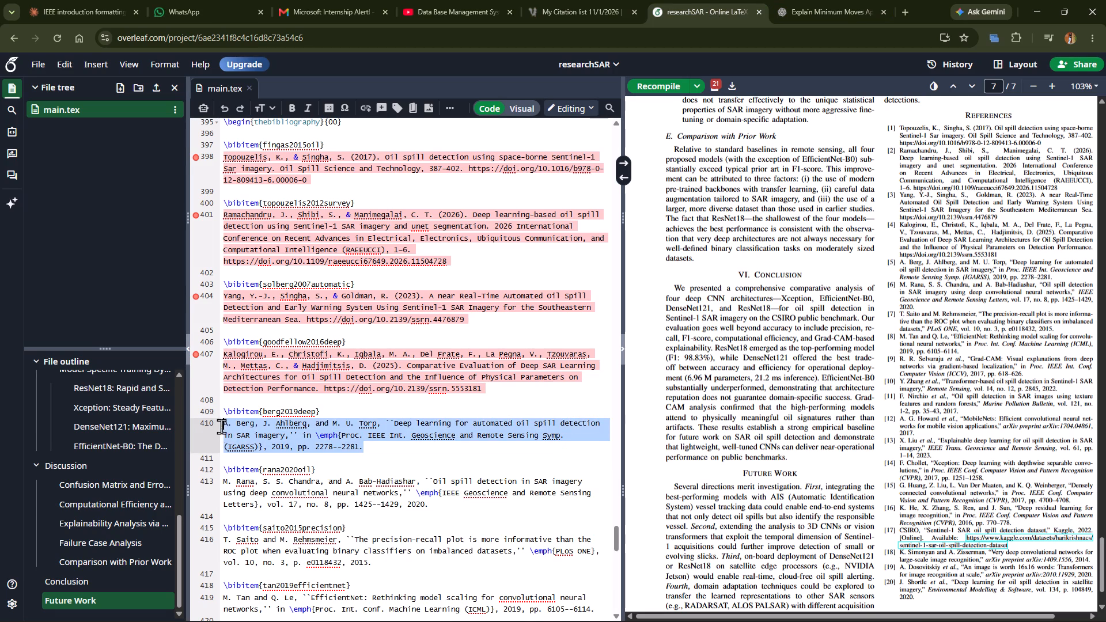
left_click_drag(221, 426, 221, 426)
key("BackSpace")
key("ctrl+v")
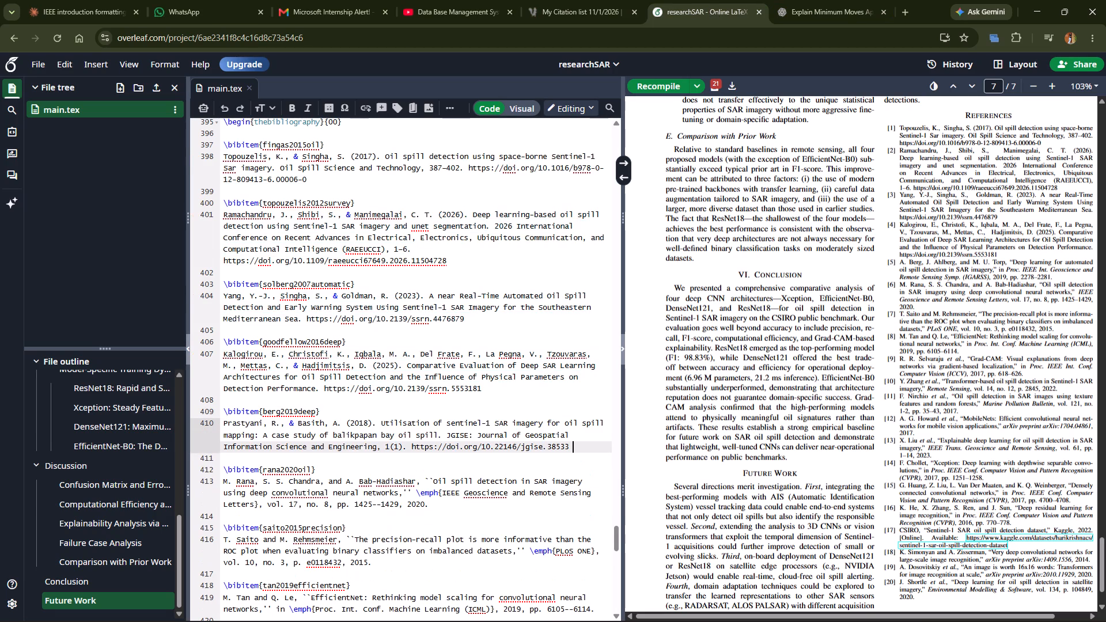
Recompile the paper with the replaced berg2019deep reference.
left_click(660, 88)
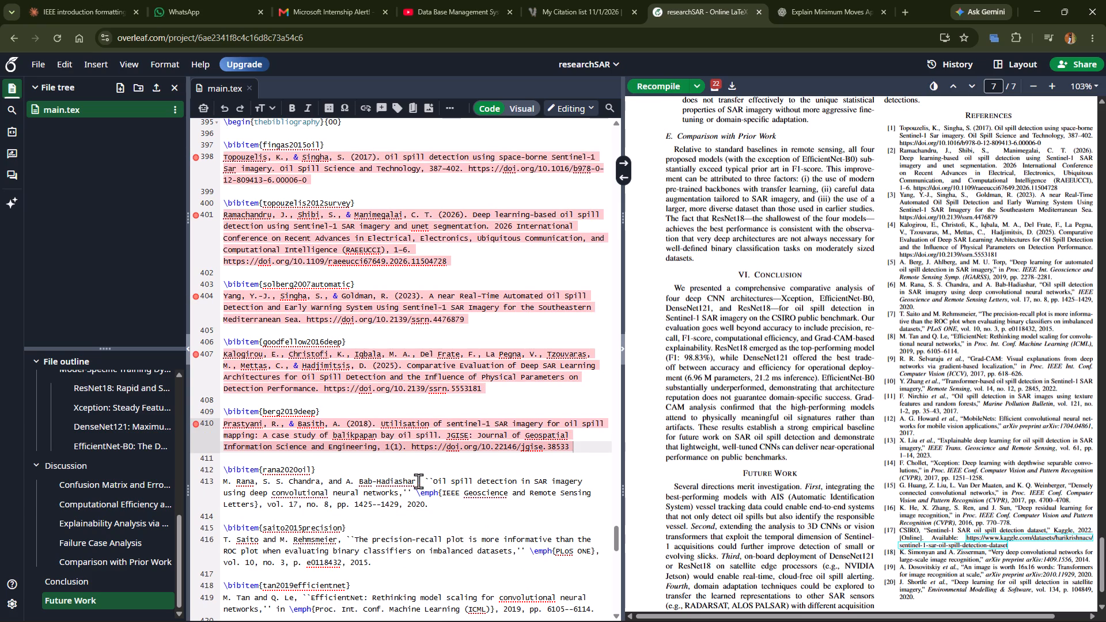
scroll(474, 477, "down", 2)
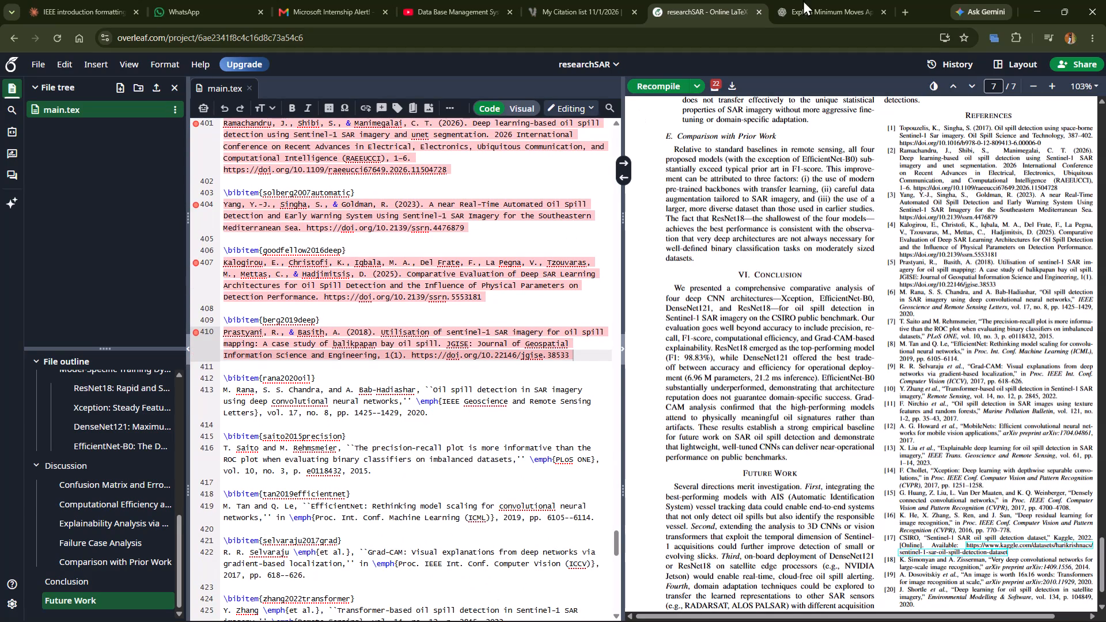
Switch to Citation Machine, start a new journal citation and search for "Comparative Analysis of Deep CNN Architectures for Oil Spill Detection in Sentinel-1 SAR Imagery".
left_click(588, 0)
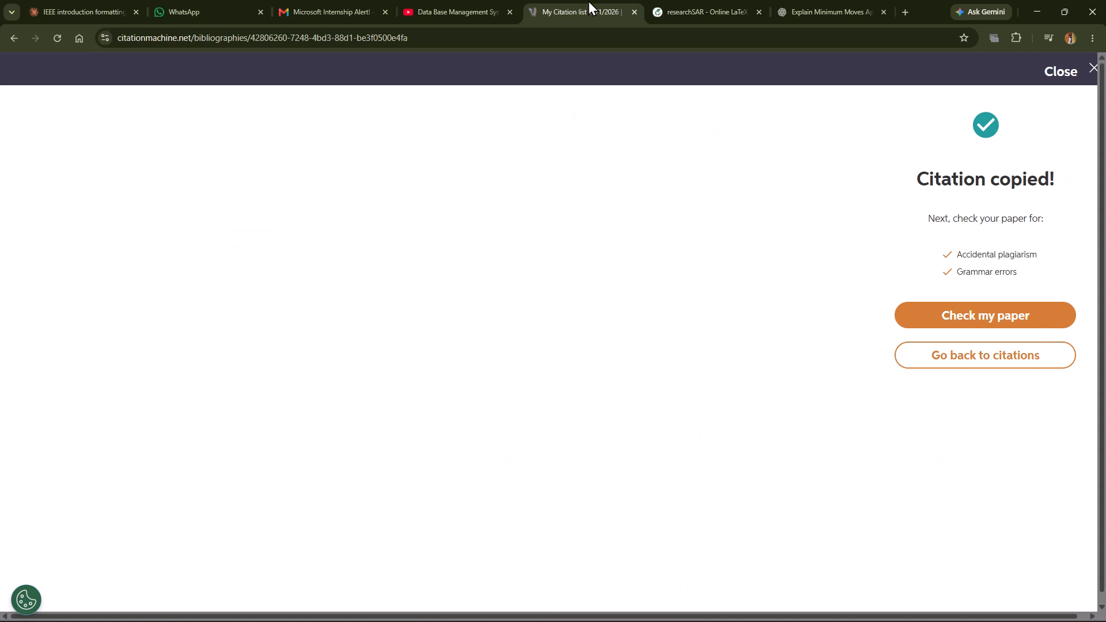
left_click(994, 340)
left_click(993, 348)
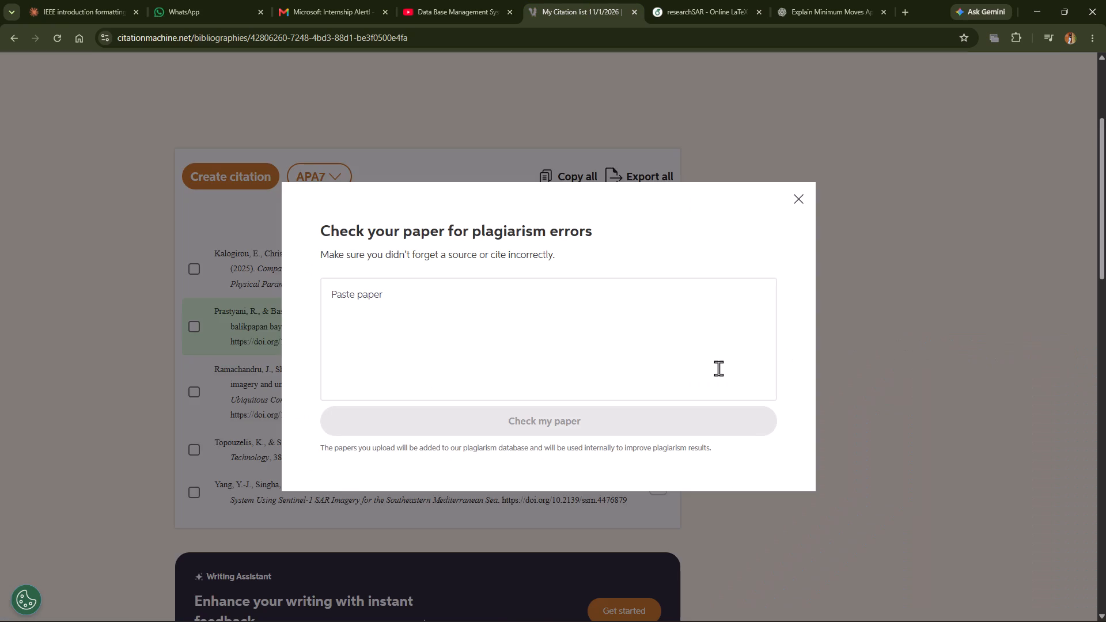
left_click(807, 192)
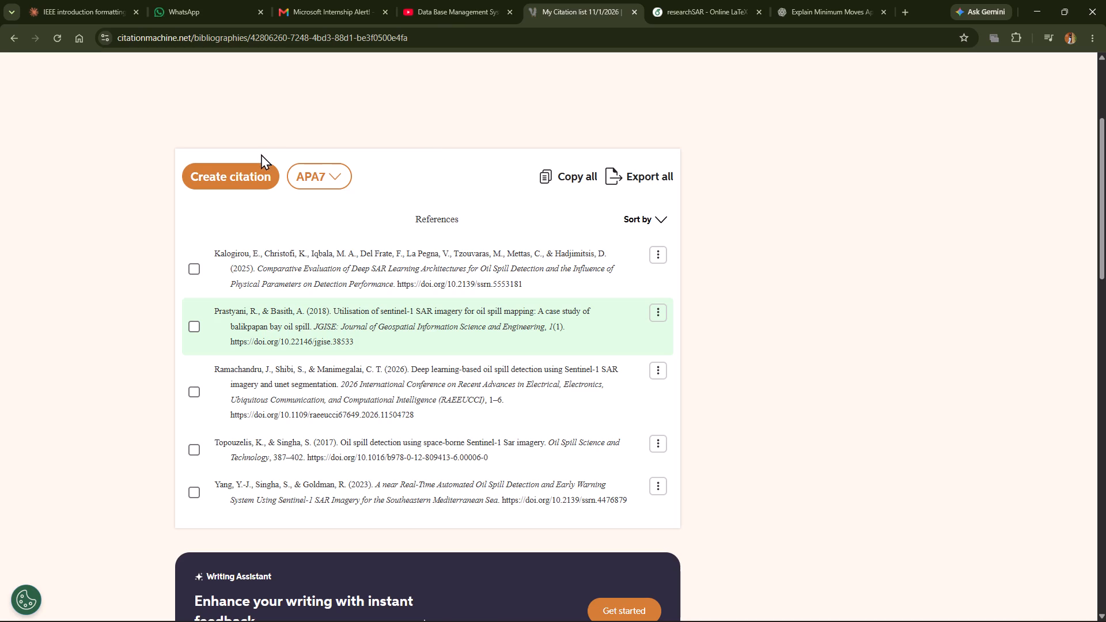
left_click(241, 179)
scroll(403, 316, "down", 1)
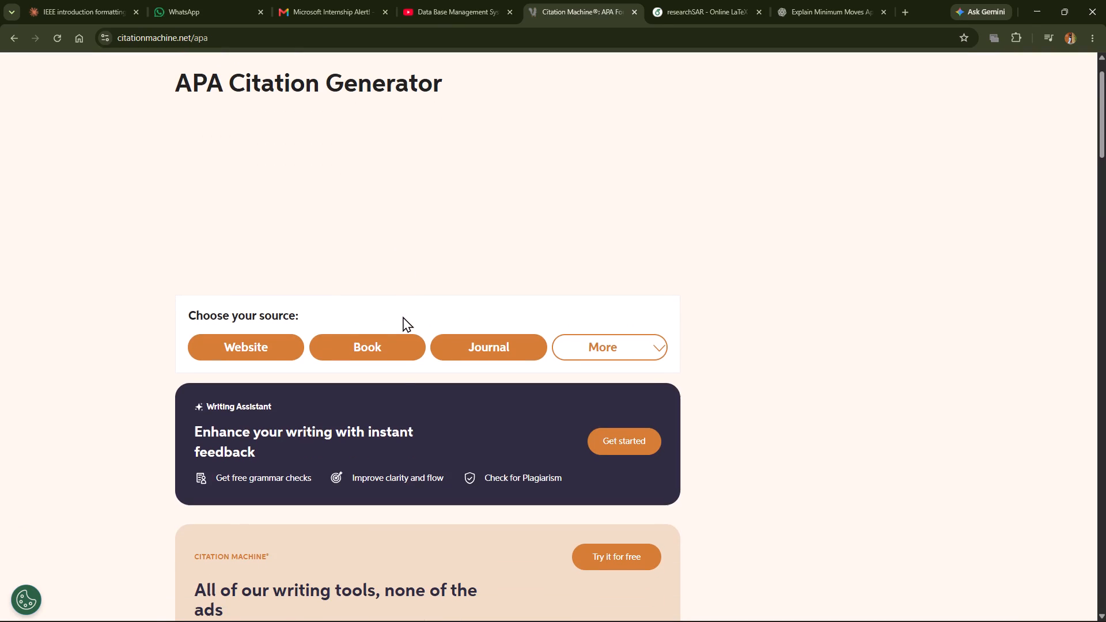
left_click(495, 348)
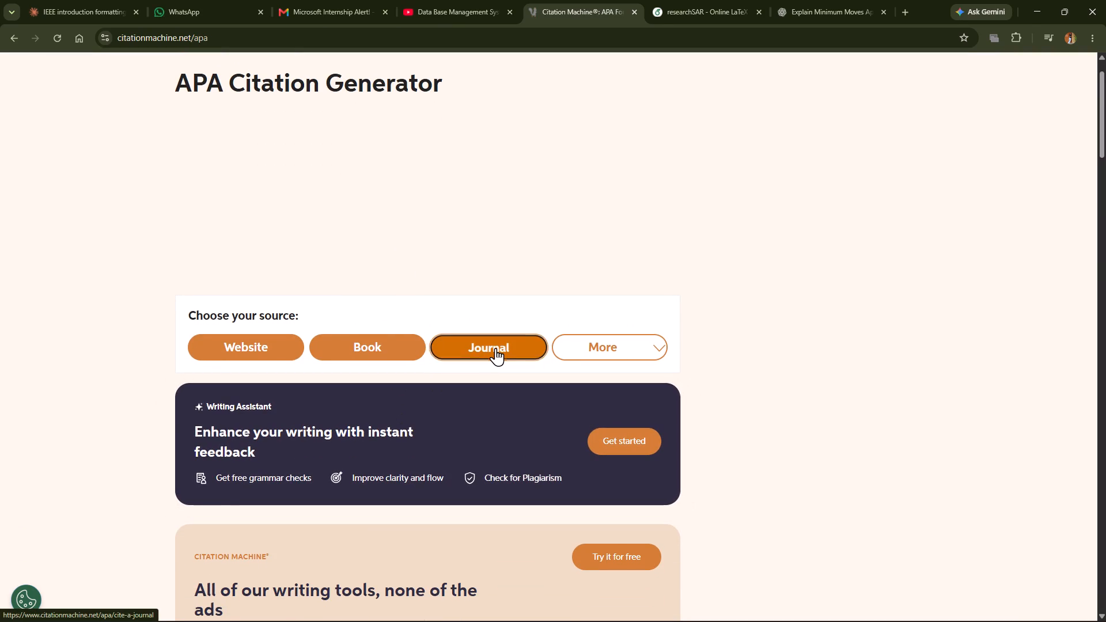
scroll(495, 348, "down", 3)
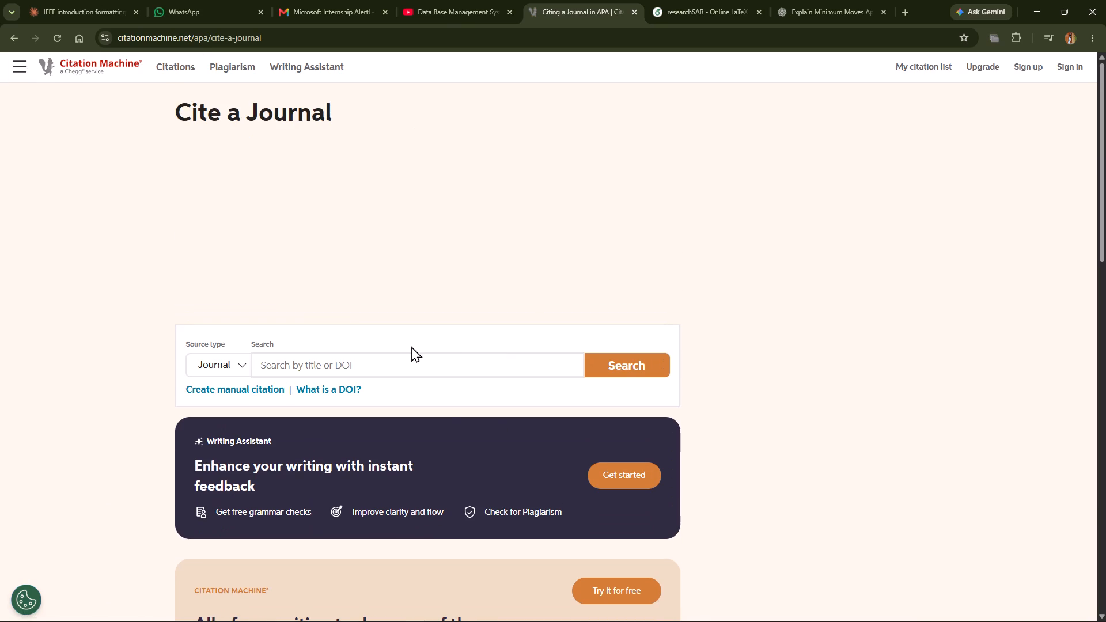
left_click(407, 357)
left_click(397, 386)
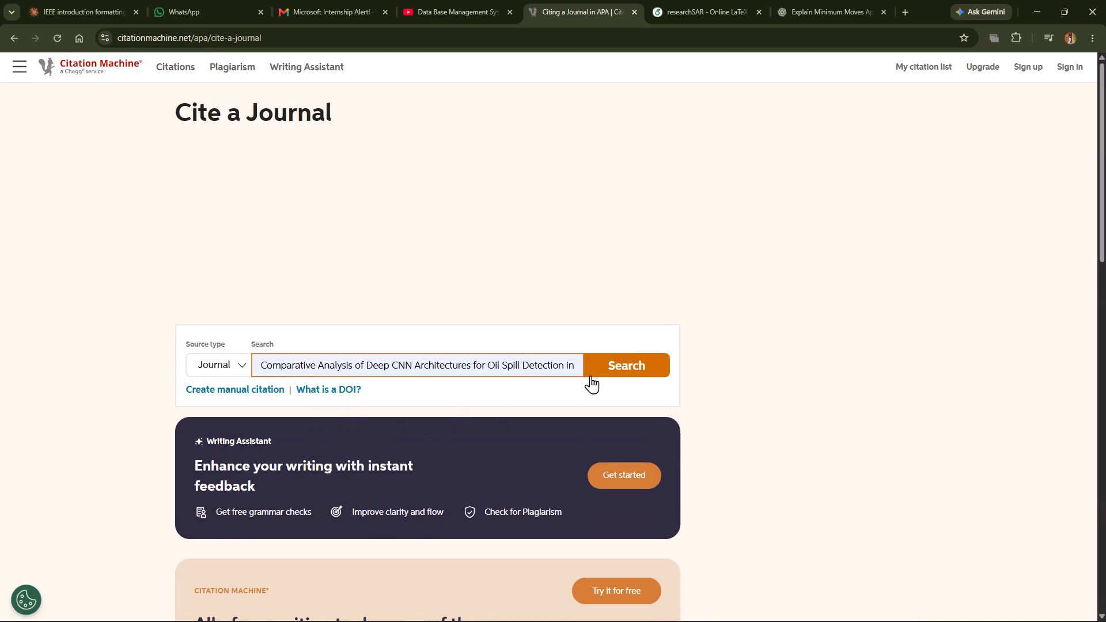
left_click(609, 372)
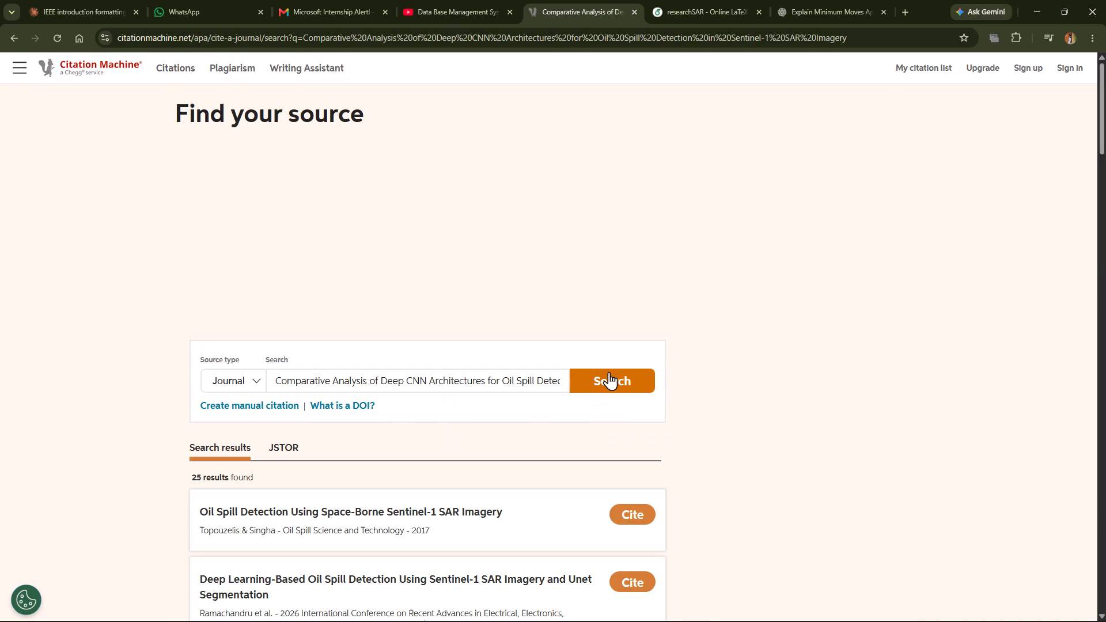
Cite the Petalas et al. (2025) article on operational oil-spill detection with digital twins and complete the citation with its prefilled details.
scroll(609, 372, "down", 1)
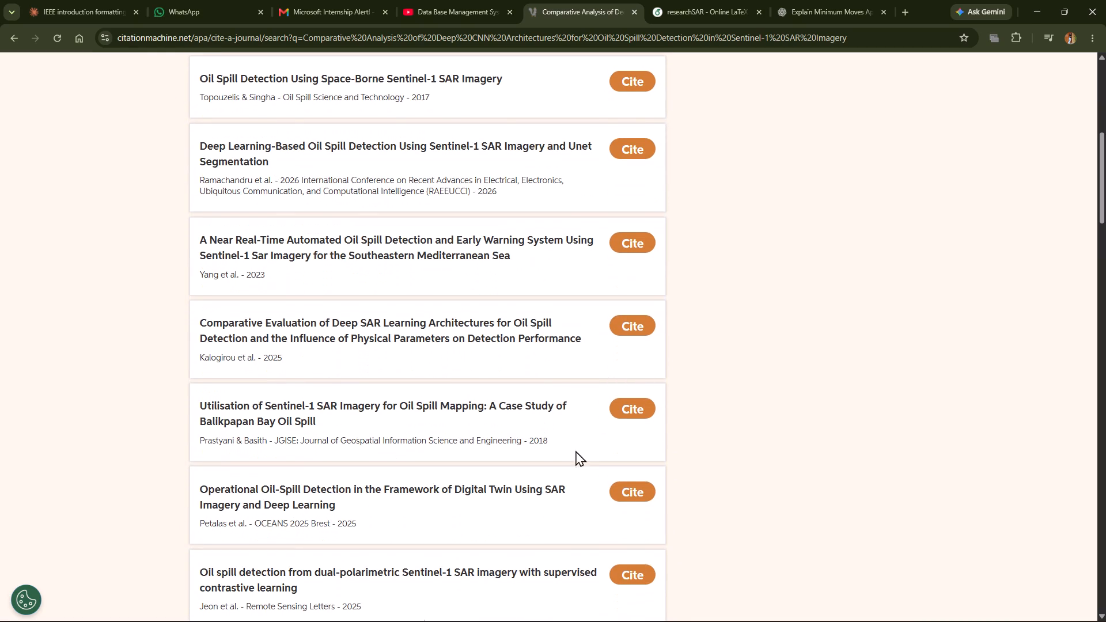
left_click(640, 499)
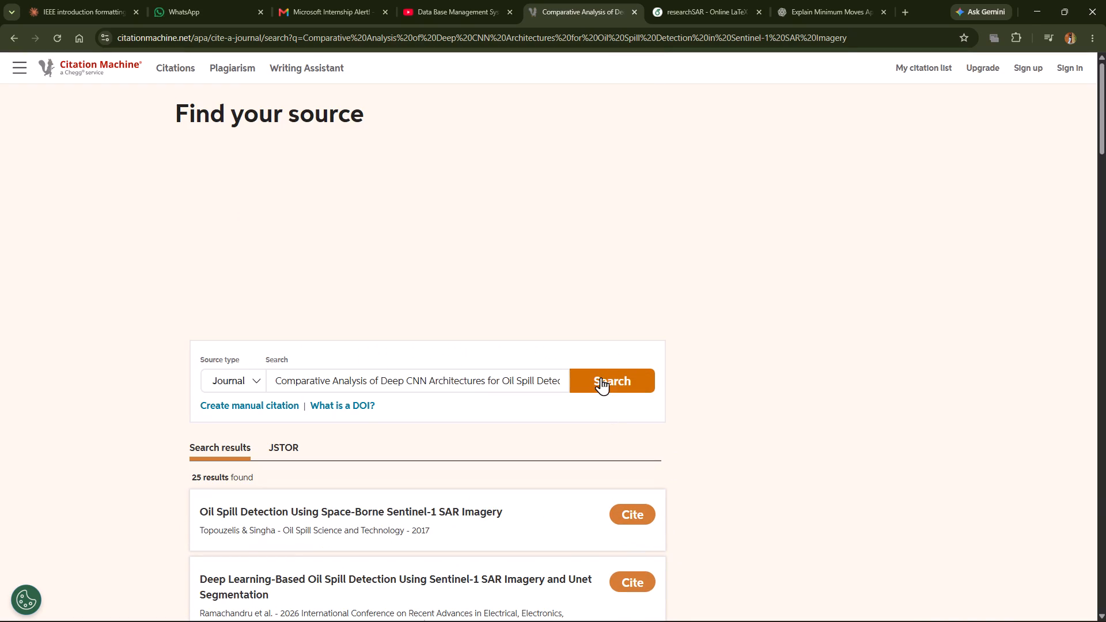
scroll(450, 505, "down", 3)
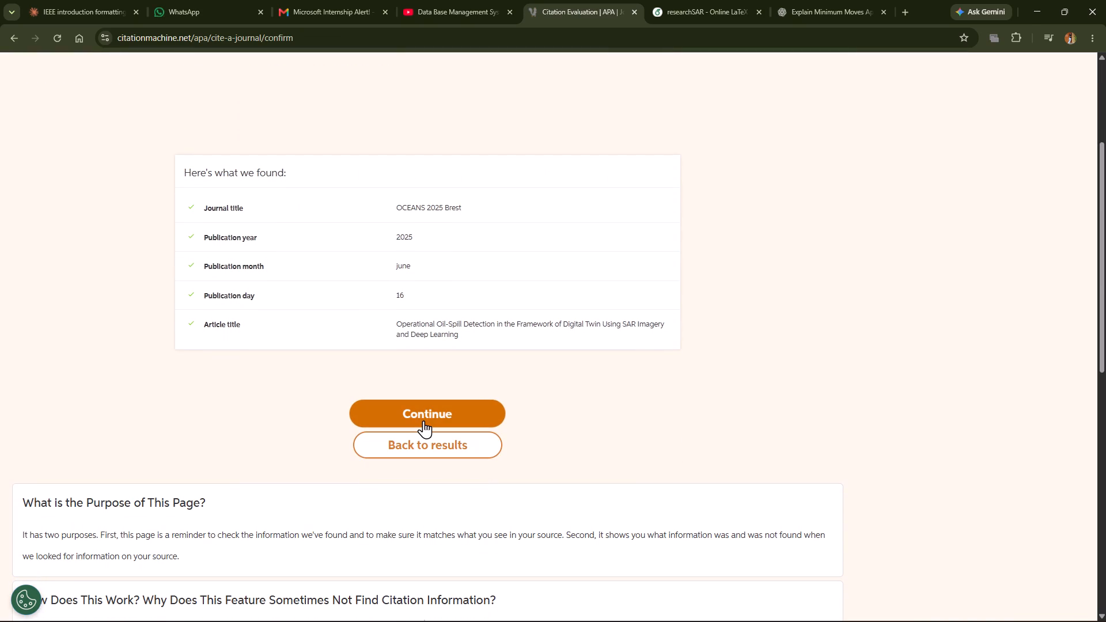
left_click(423, 420)
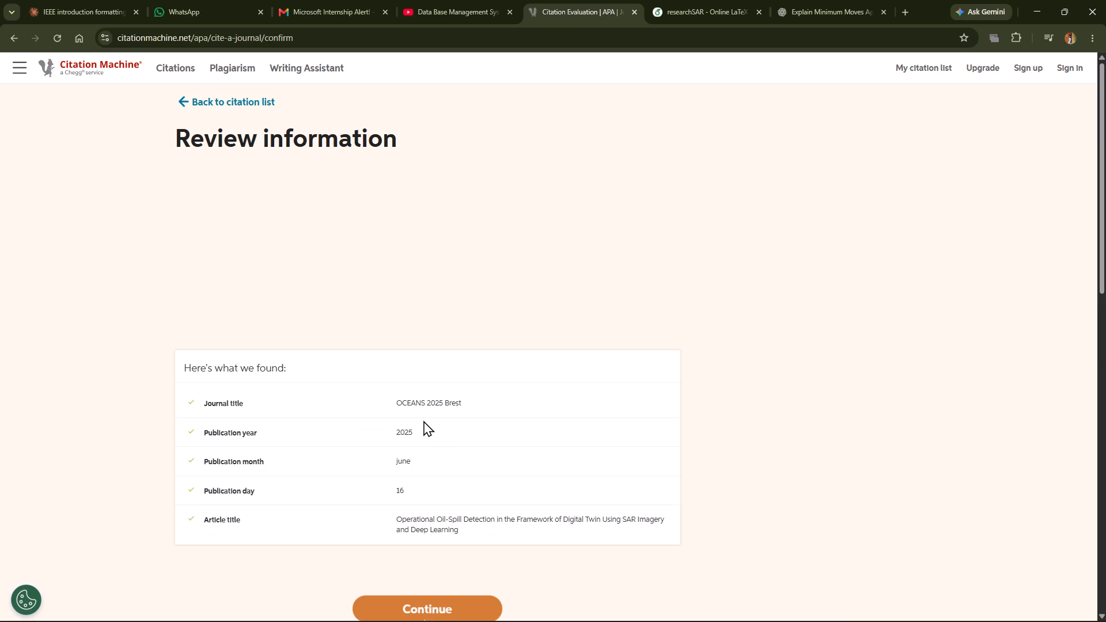
left_click(440, 572)
scroll(440, 572, "down", 7)
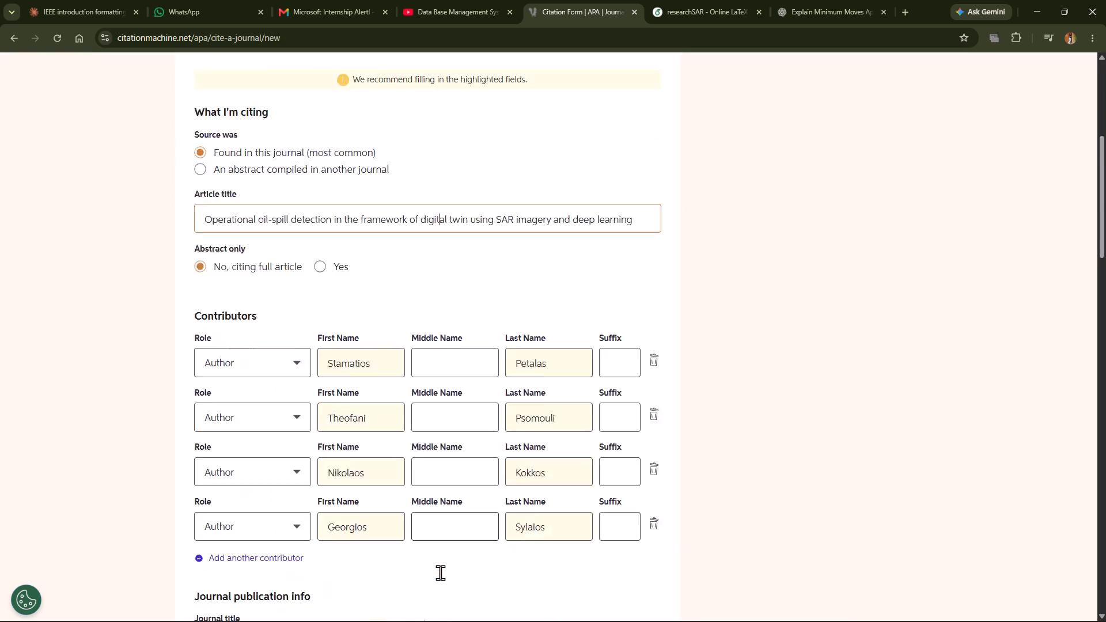
scroll(440, 572, "down", 2)
left_click(599, 473)
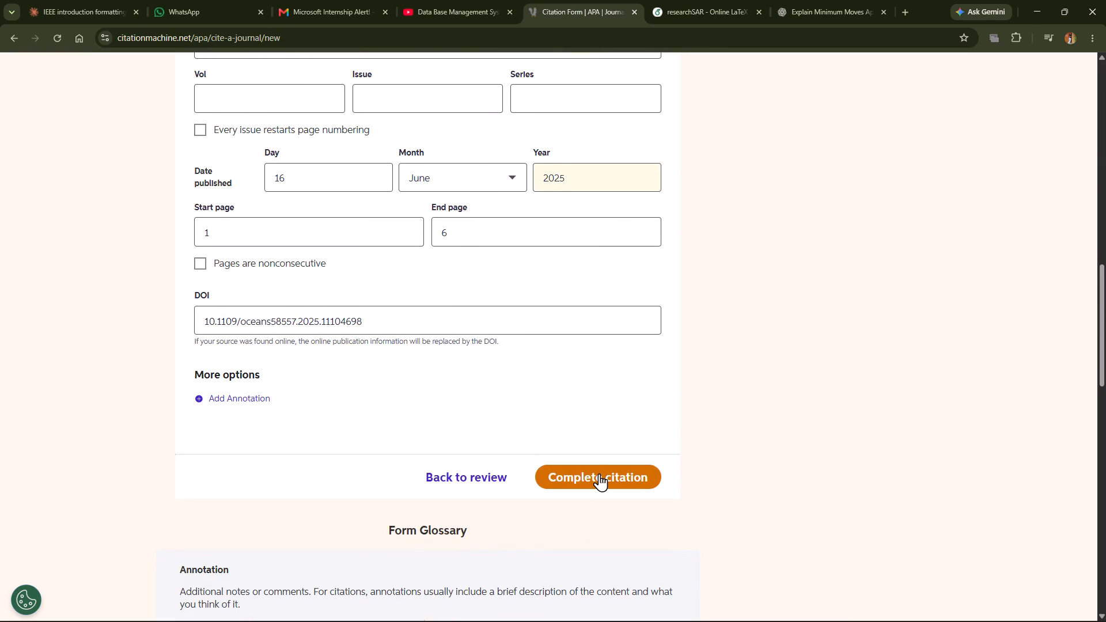
Copy the Petalas et al. (2025) APA7 citation from the citation list.
scroll(551, 456, "down", 3)
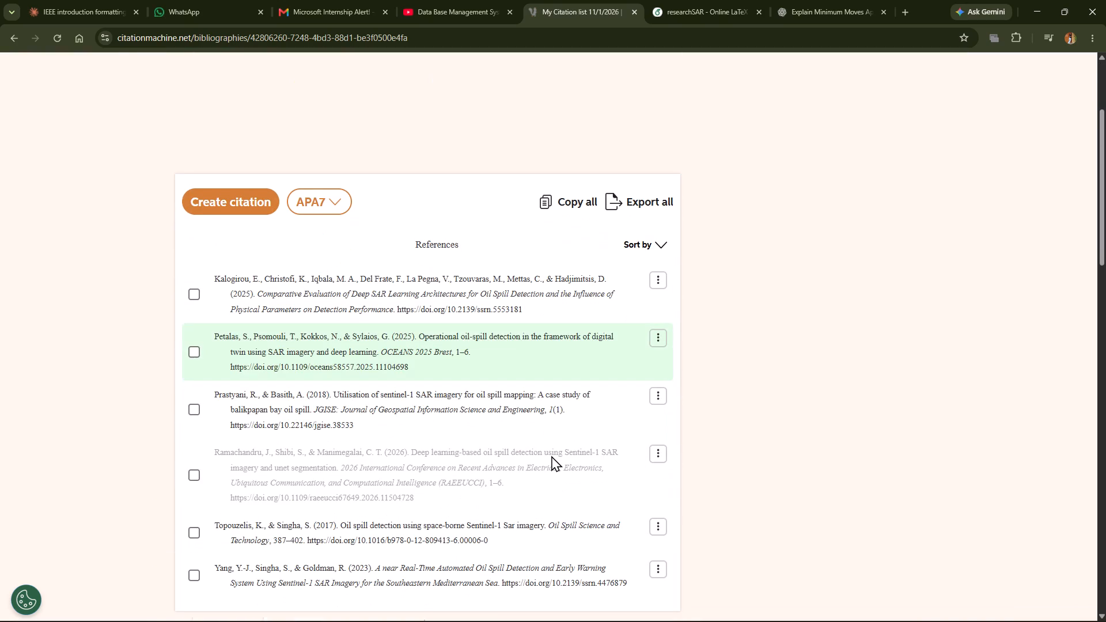
left_click(353, 329)
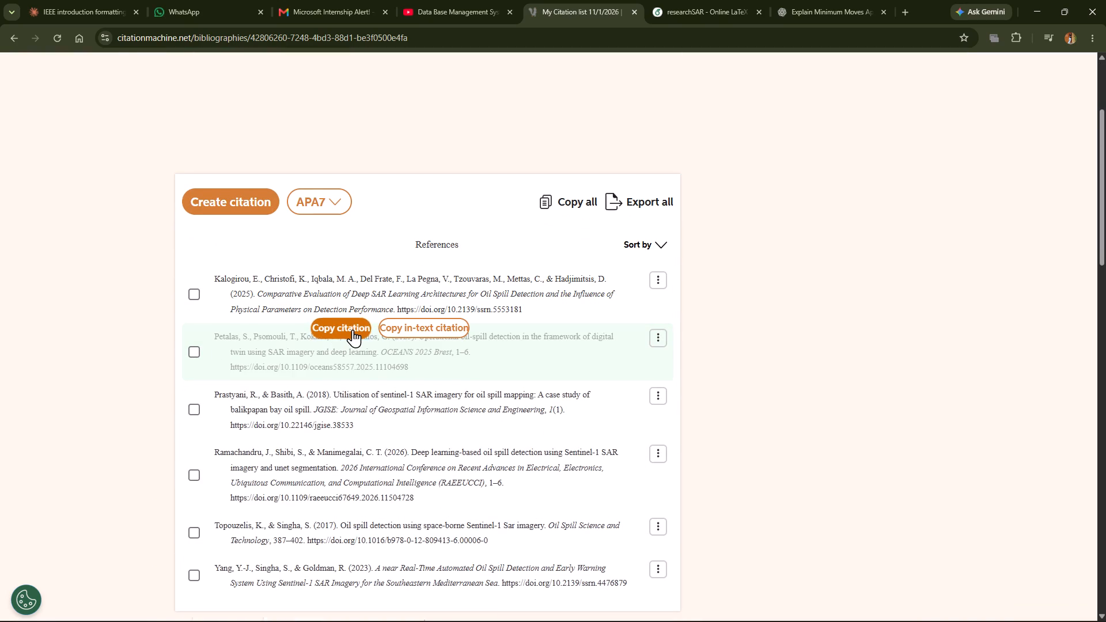
Switch to the researchSAR project in Overleaf and replace the rana2020oil reference text with the copied Petalas et al. citation.
left_click(858, 0)
left_click(733, 0)
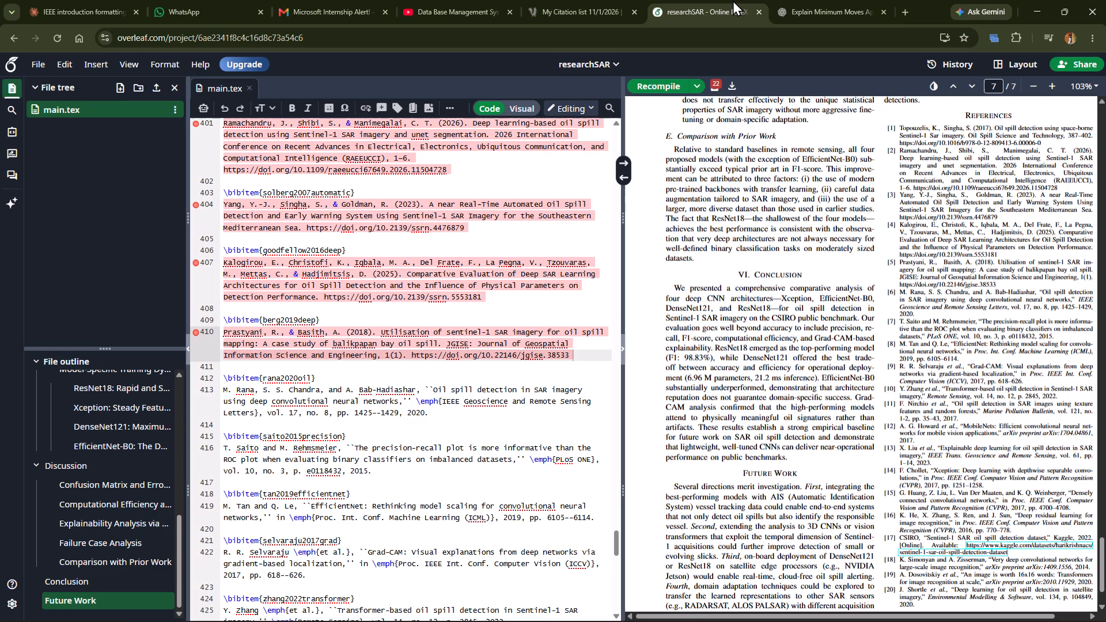
left_click_drag(452, 420, 250, 410)
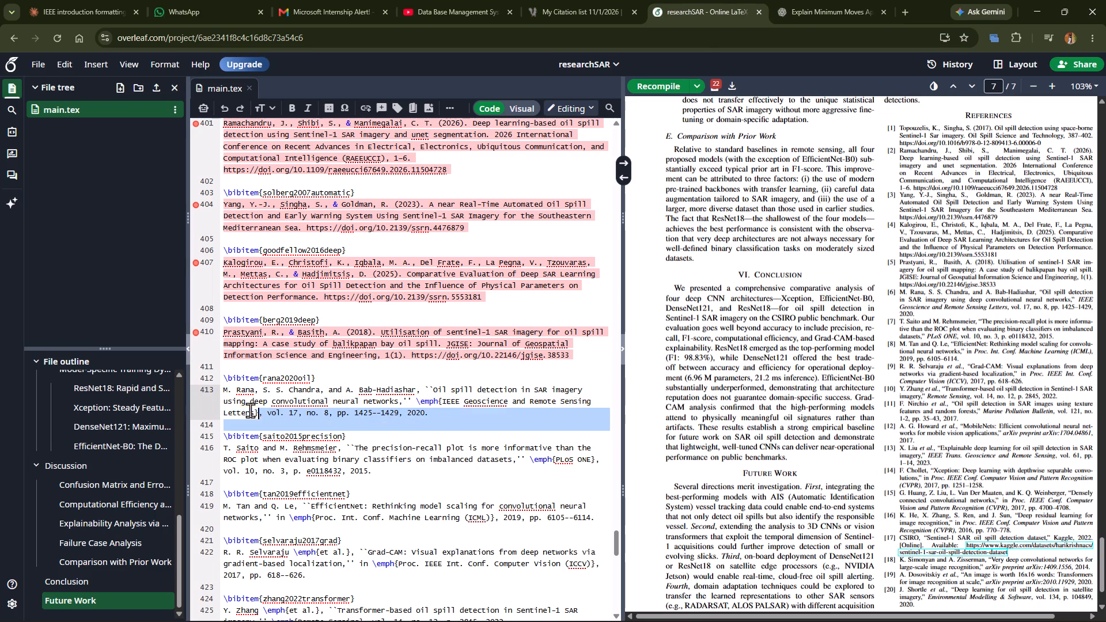
left_click_drag(250, 410, 225, 393)
key("BackSpace")
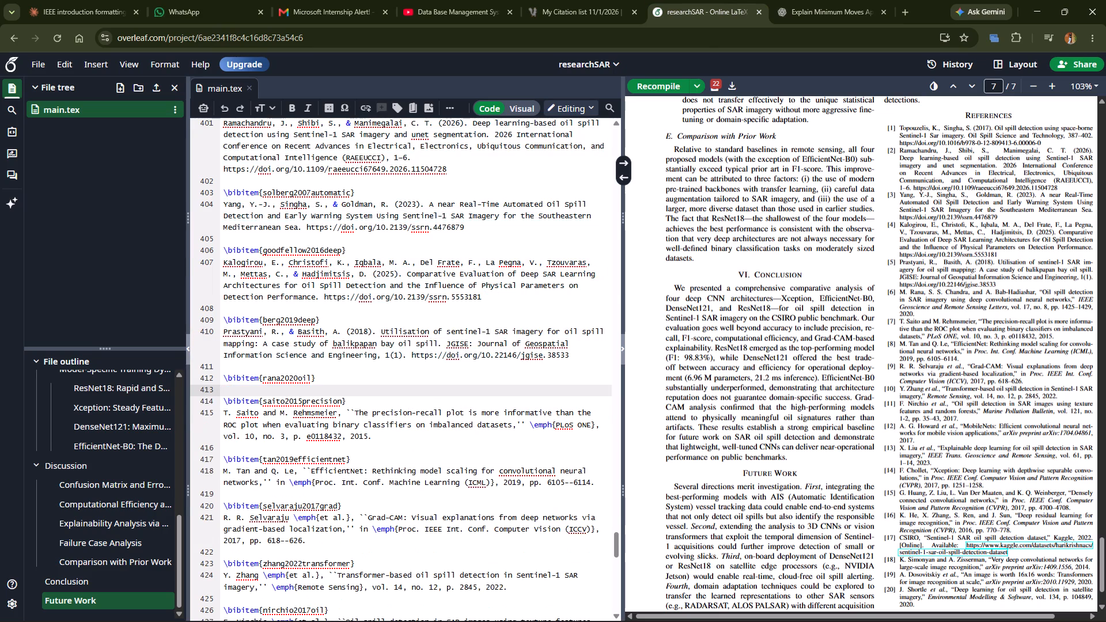
key("ctrl+v")
left_click(643, 84)
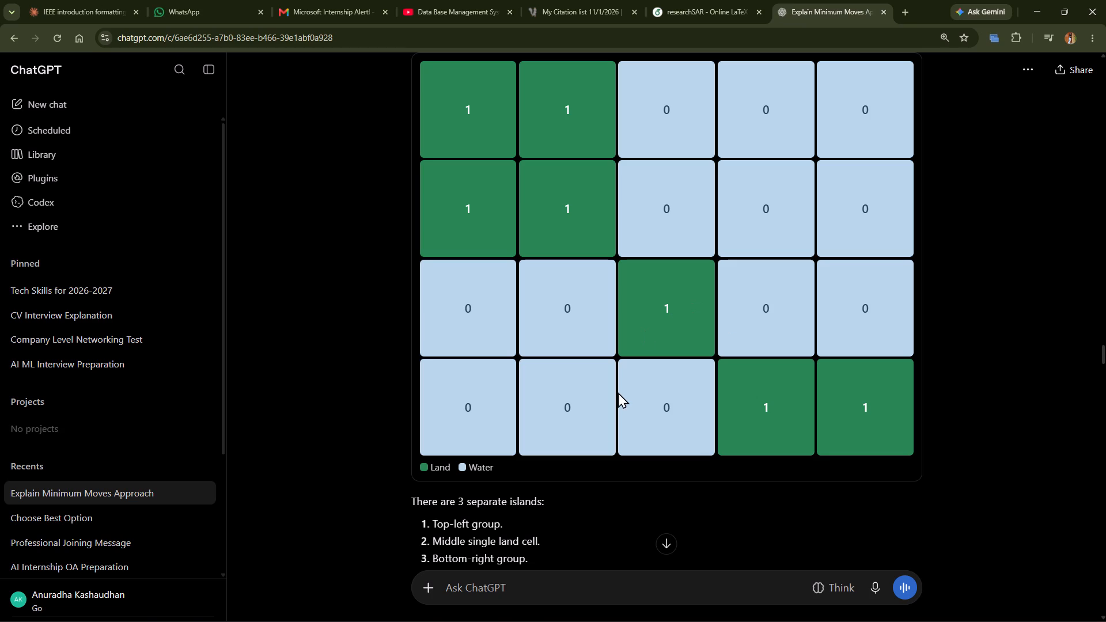
scroll(362, 474, "down", 3)
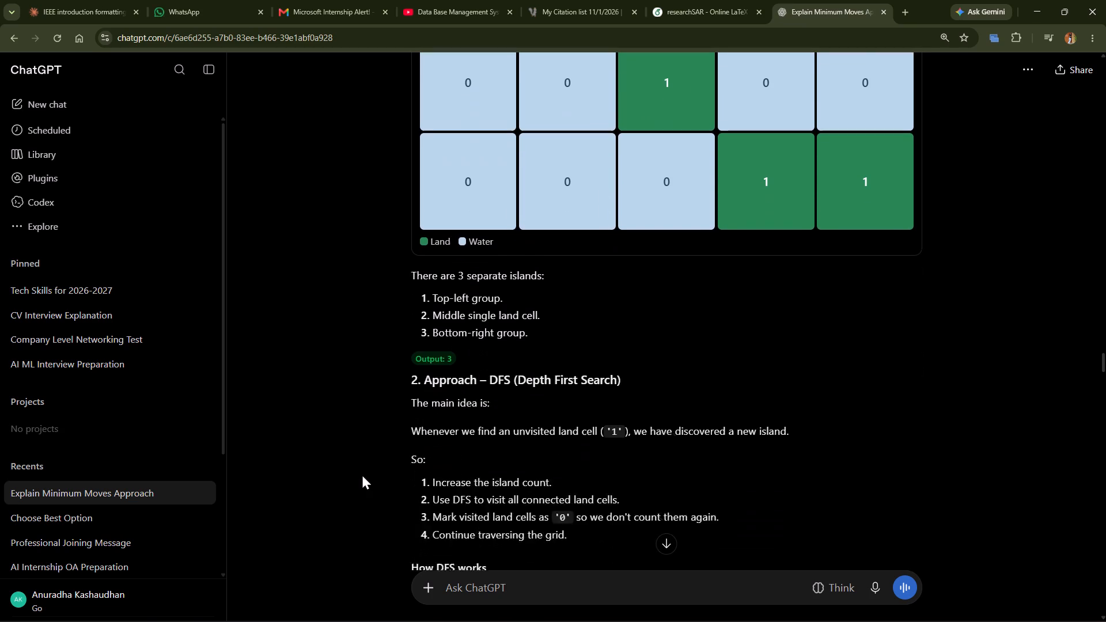
scroll(362, 474, "down", 1)
scroll(548, 249, "down", 1)
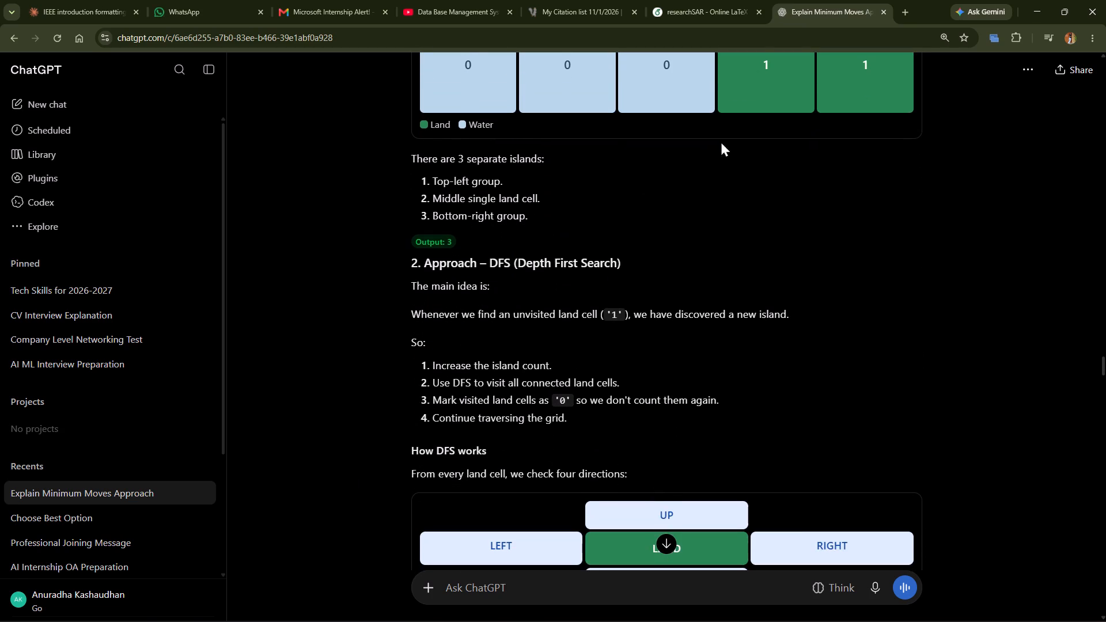
scroll(569, 285, "down", 2)
scroll(569, 285, "up", 2)
Return to the researchSAR project and check the Petalas et al. reference in the compiled PDF and source, along with the following saito2015precision entry.
left_click(753, 0)
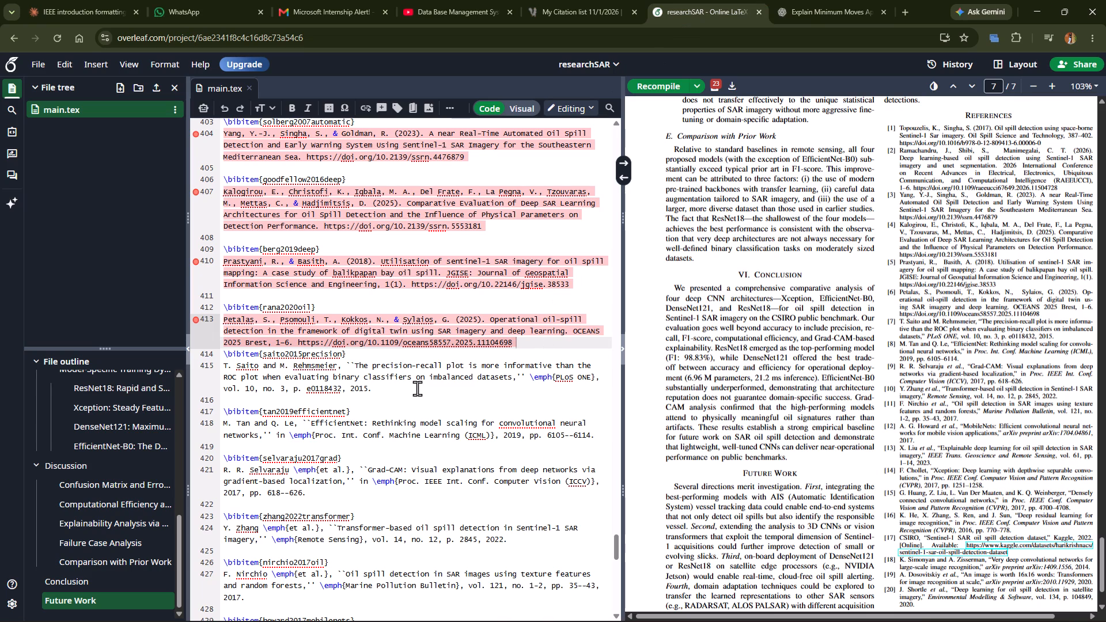
double_click(560, 335)
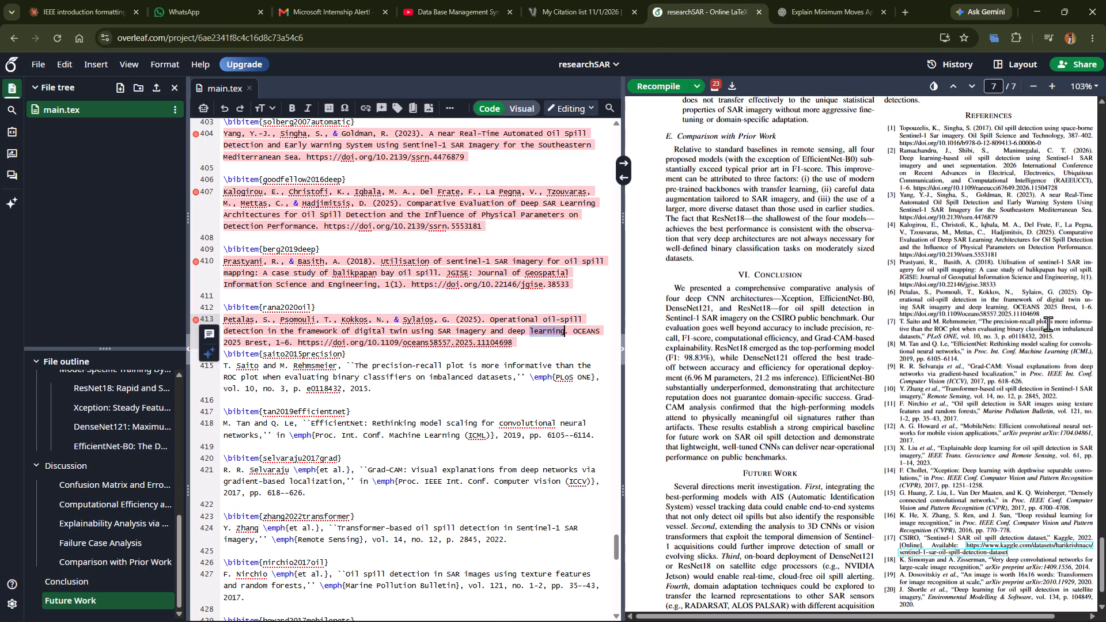
double_click(1063, 295)
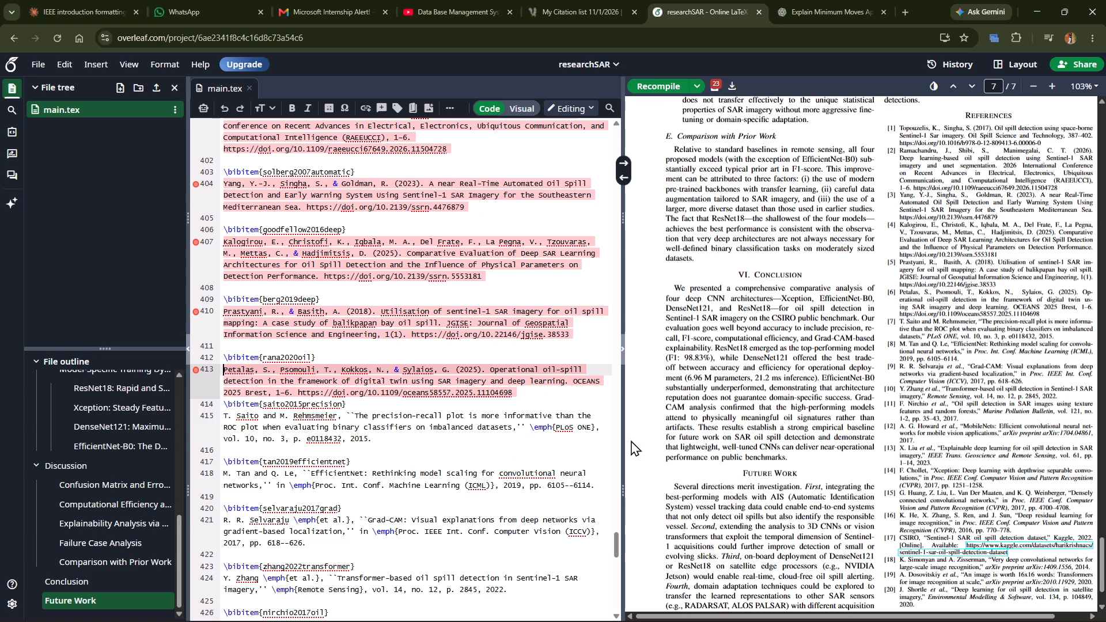
left_click(453, 436)
scroll(453, 436, "down", 2)
Switch to Citation Machine, return to the citation list and start a new APA journal citation.
left_click(779, 0)
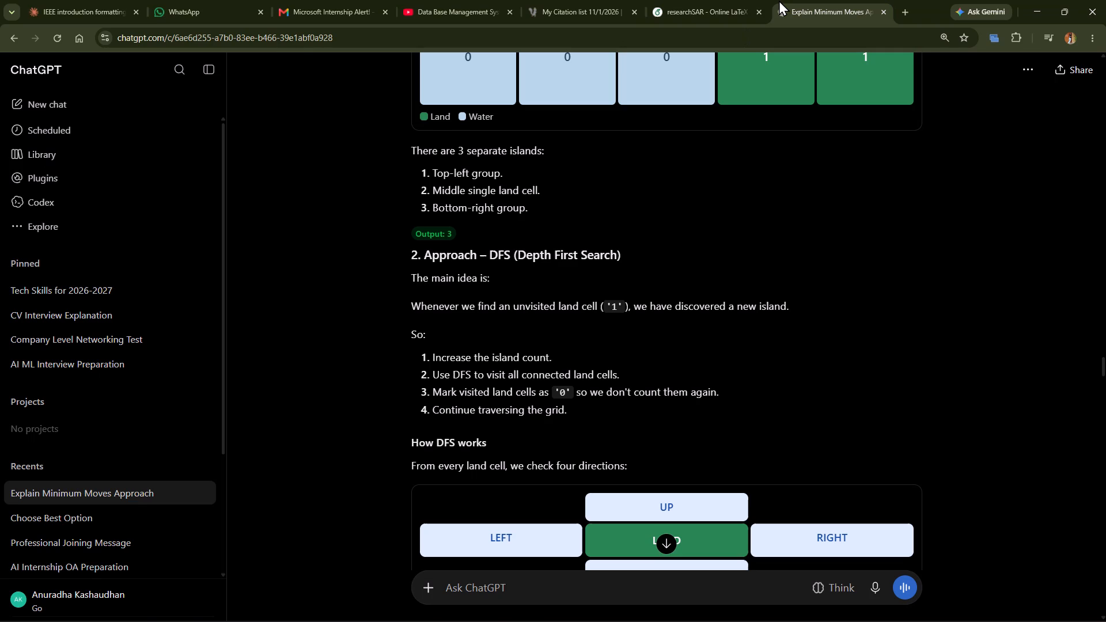
left_click(605, 0)
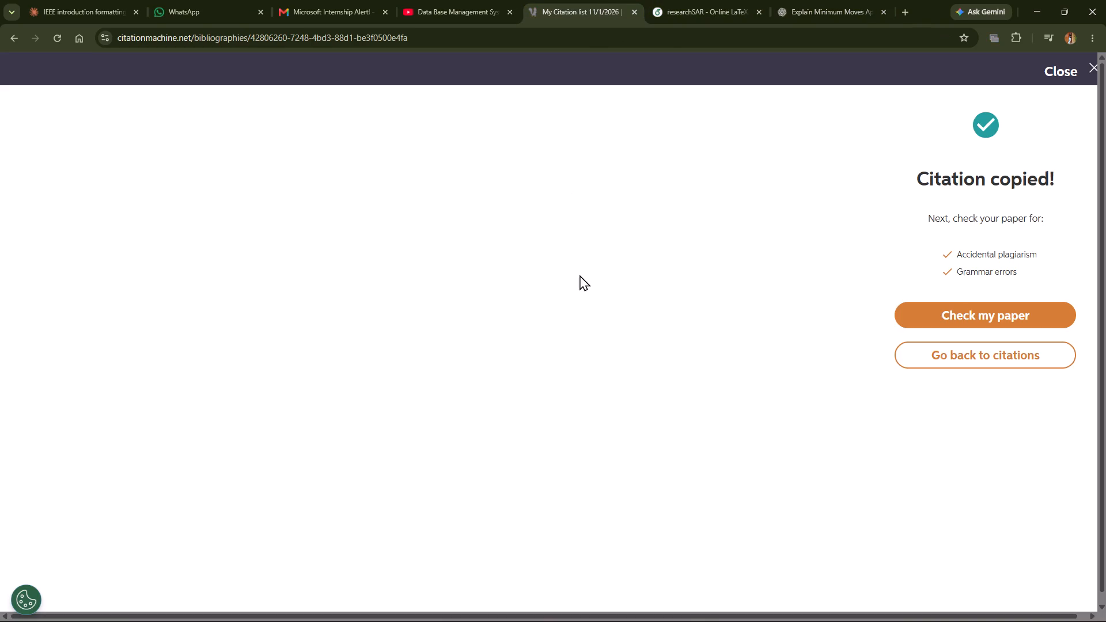
left_click(1066, 363)
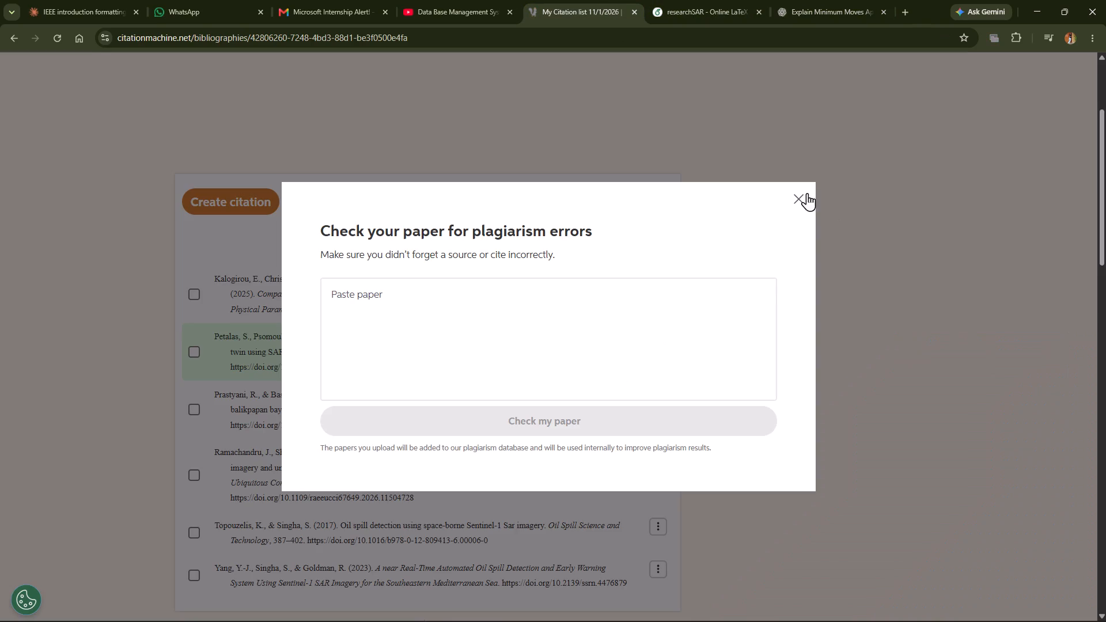
left_click_drag(804, 186, 800, 202)
left_click(800, 202)
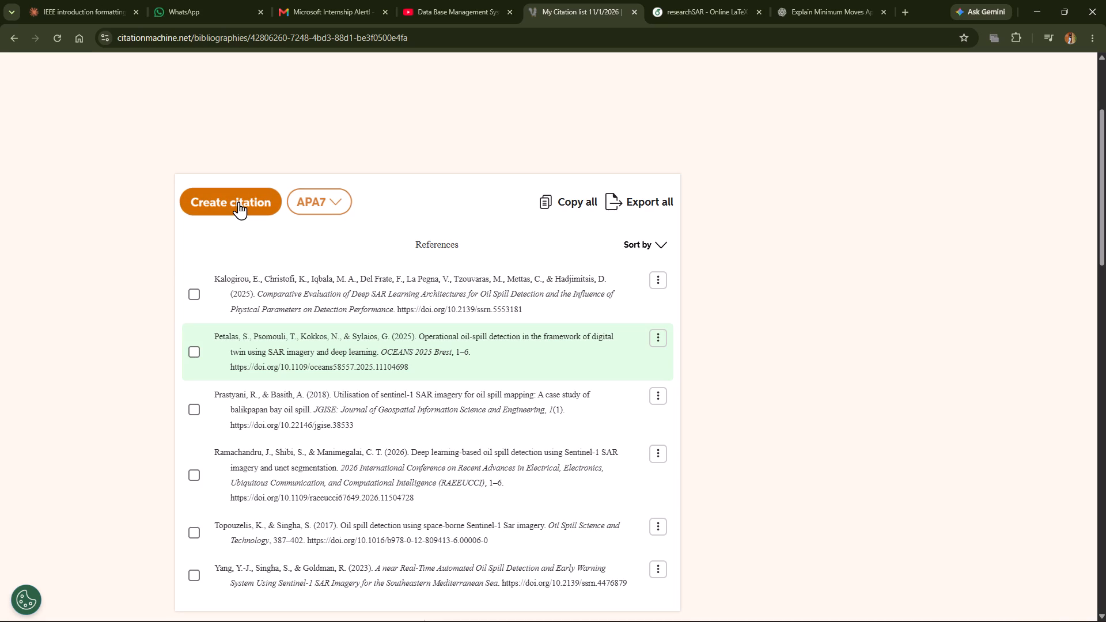
left_click(238, 202)
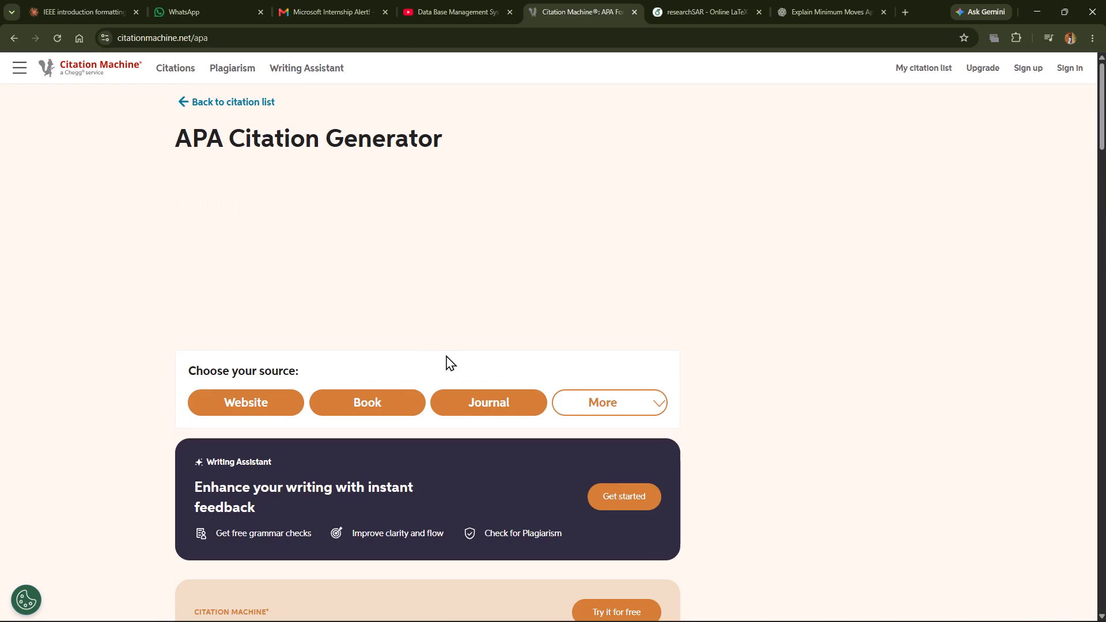
left_click(476, 398)
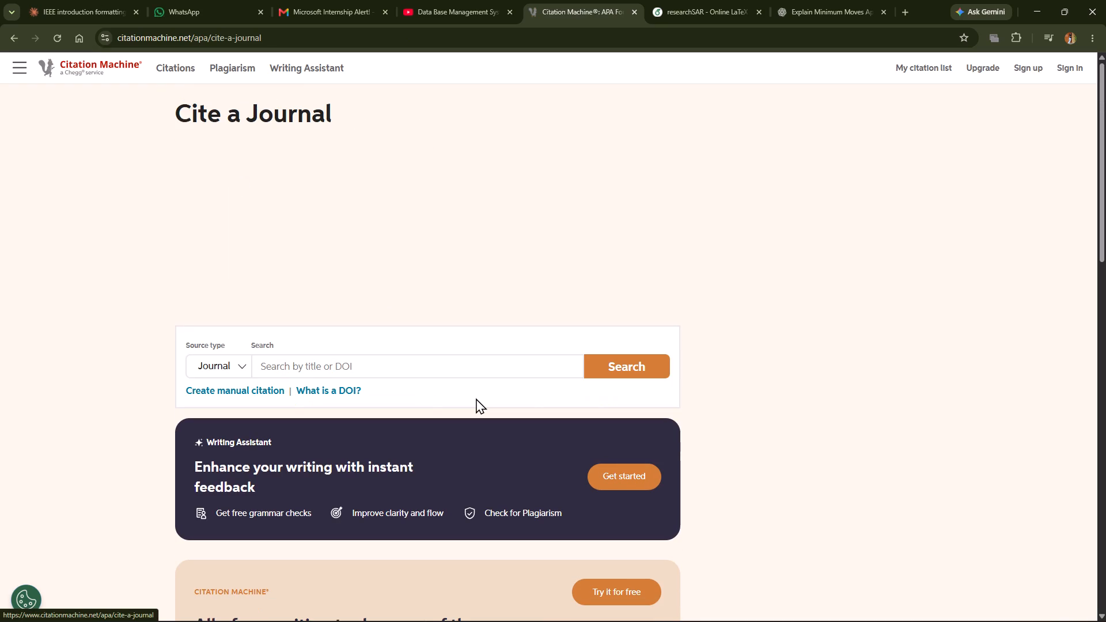
left_click(442, 377)
left_click(441, 401)
left_click(410, 374)
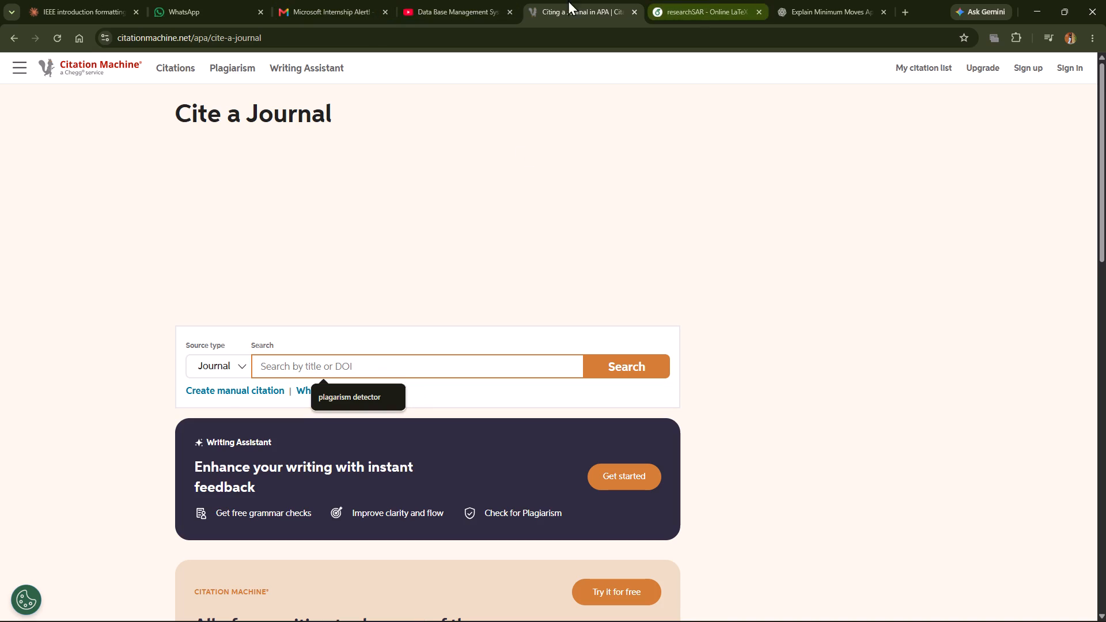
Copy the paper's full title from the compiled PDF in the researchSAR project and search Citation Machine's journals for it.
left_click(700, 0)
scroll(733, 347, "up", 7)
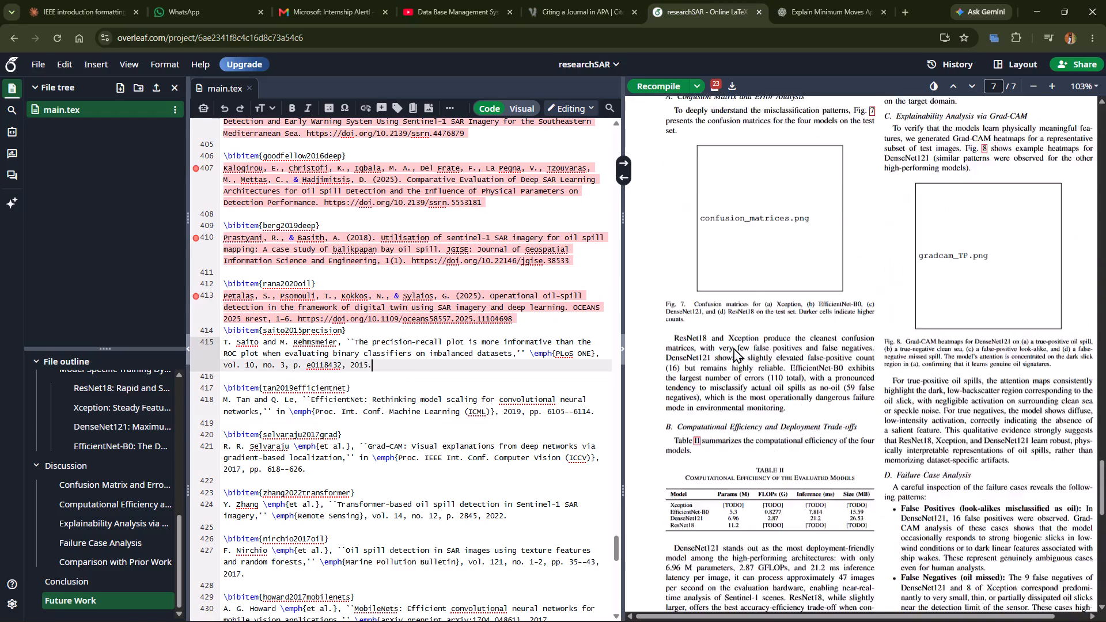
scroll(733, 347, "up", 18)
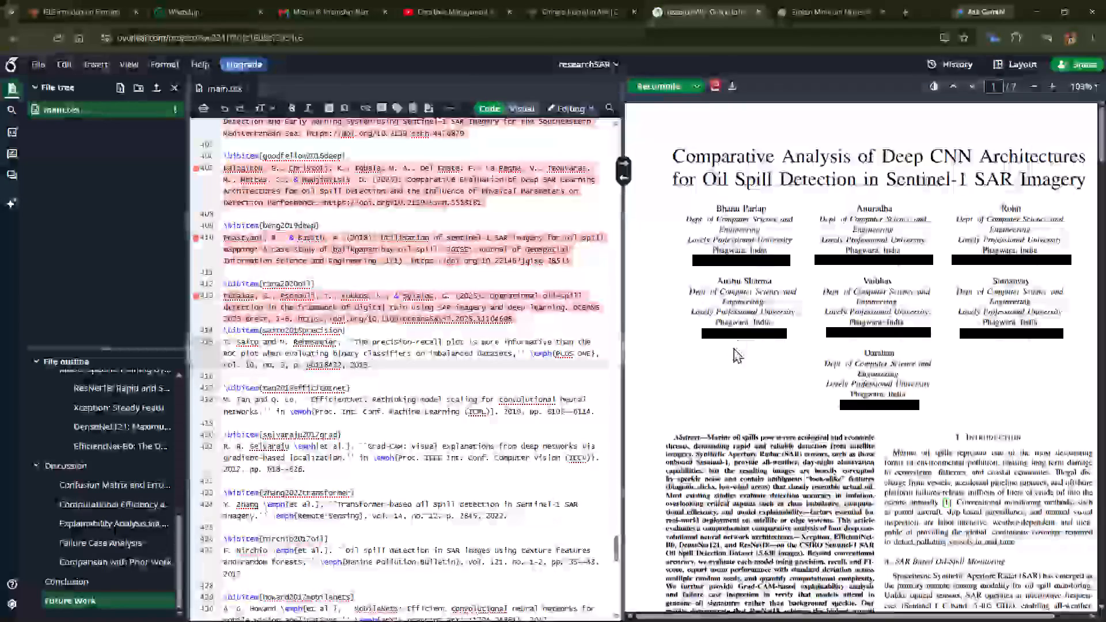
left_click_drag(1085, 179, 815, 162)
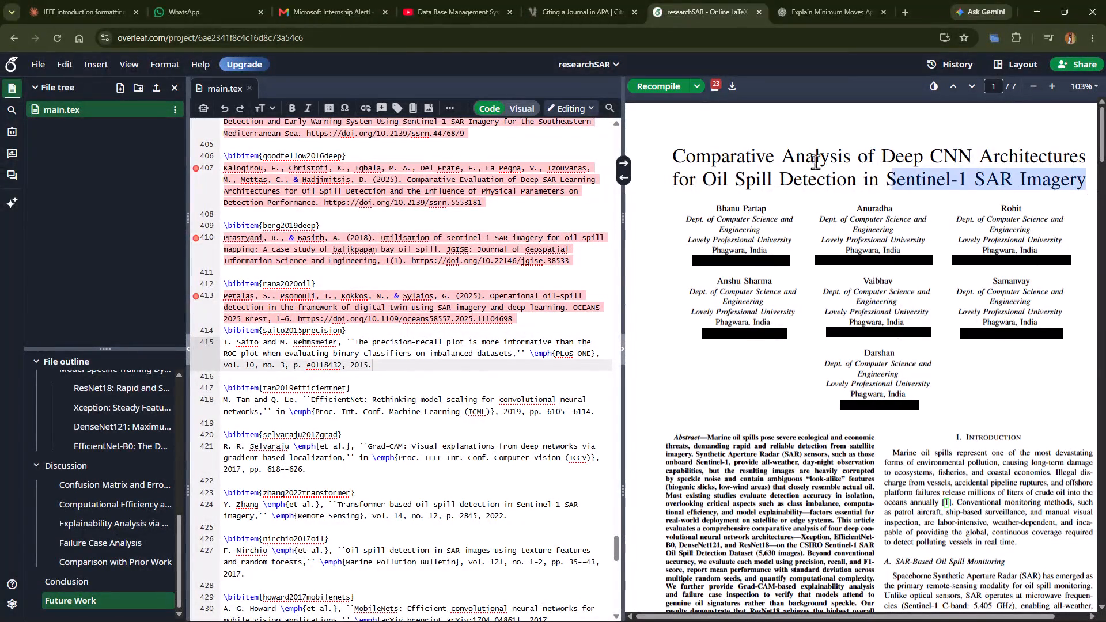
left_click_drag(815, 162, 672, 154)
key("ctrl+c")
left_click(672, 154)
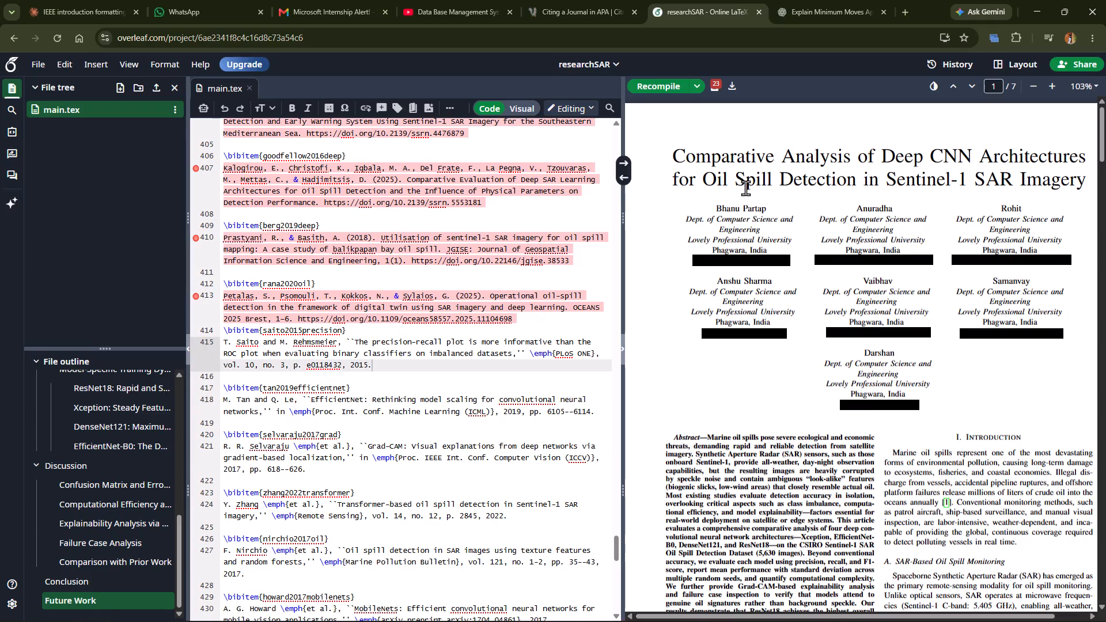
left_click(601, 0)
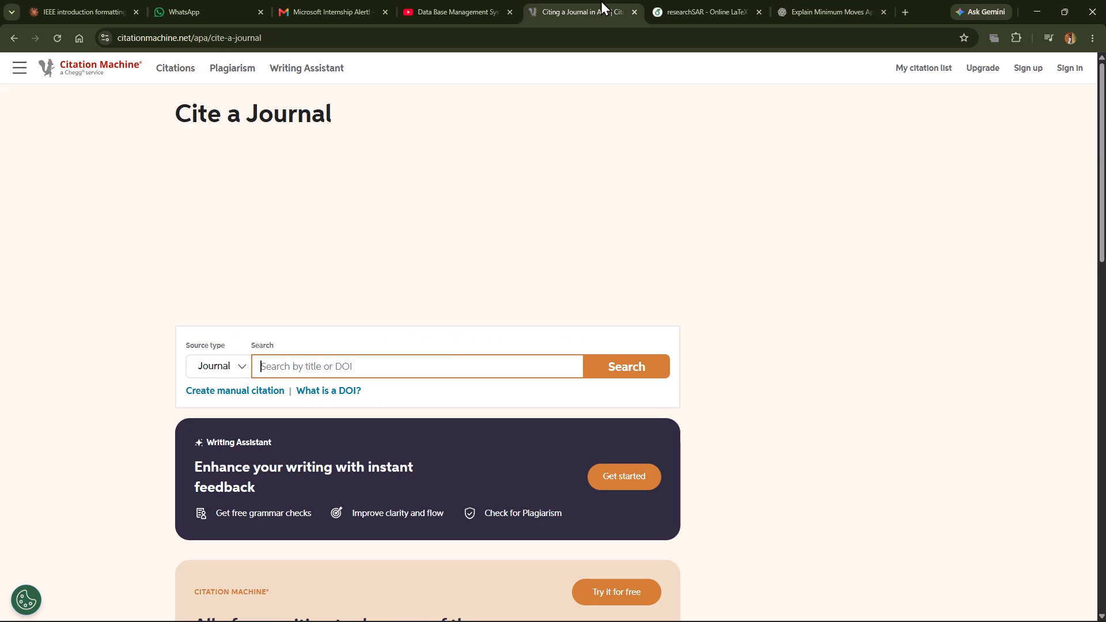
key("ctrl+v")
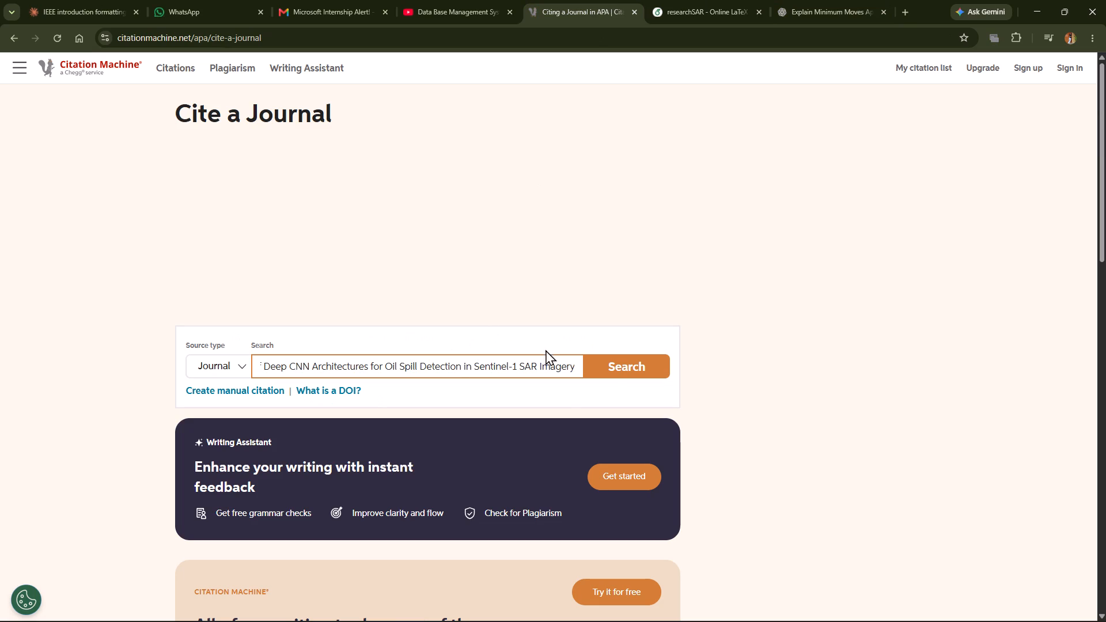
left_click(645, 370)
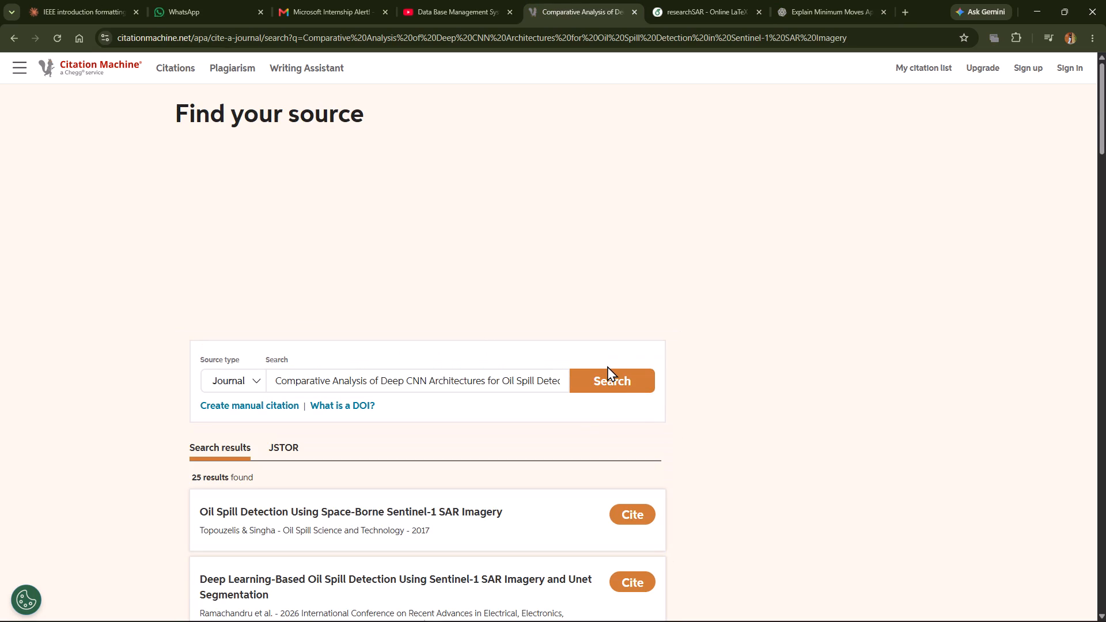
Cite the result "A deep learning based oil spill detector using Sentinel-1 SAR imagery" and complete the citation with its prefilled details.
scroll(600, 443, "down", 6)
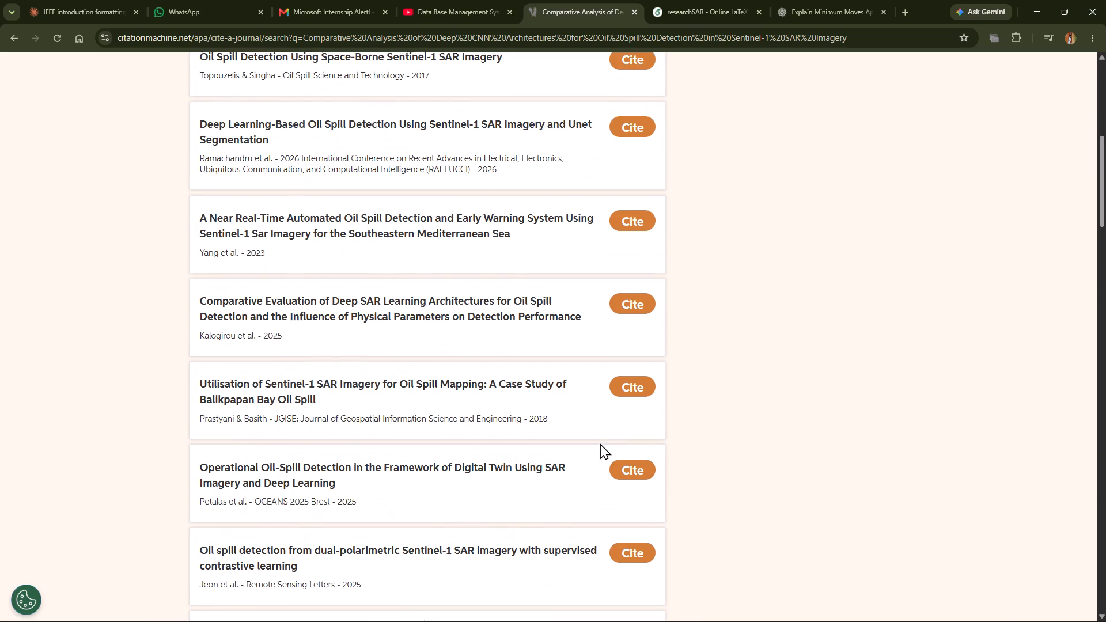
scroll(600, 443, "down", 3)
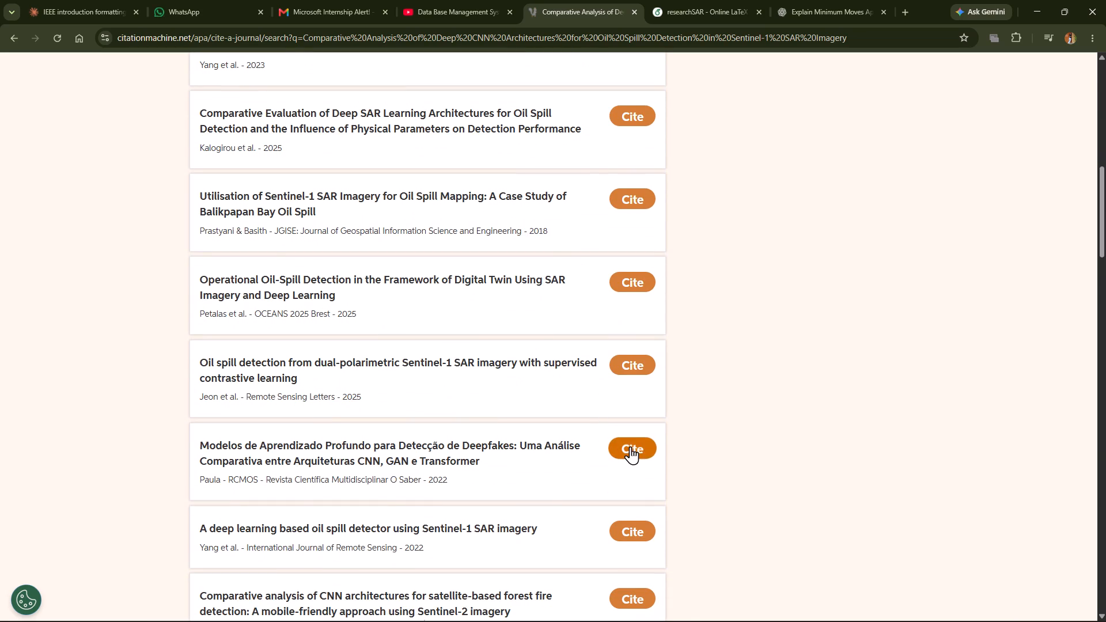
scroll(559, 486, "down", 1)
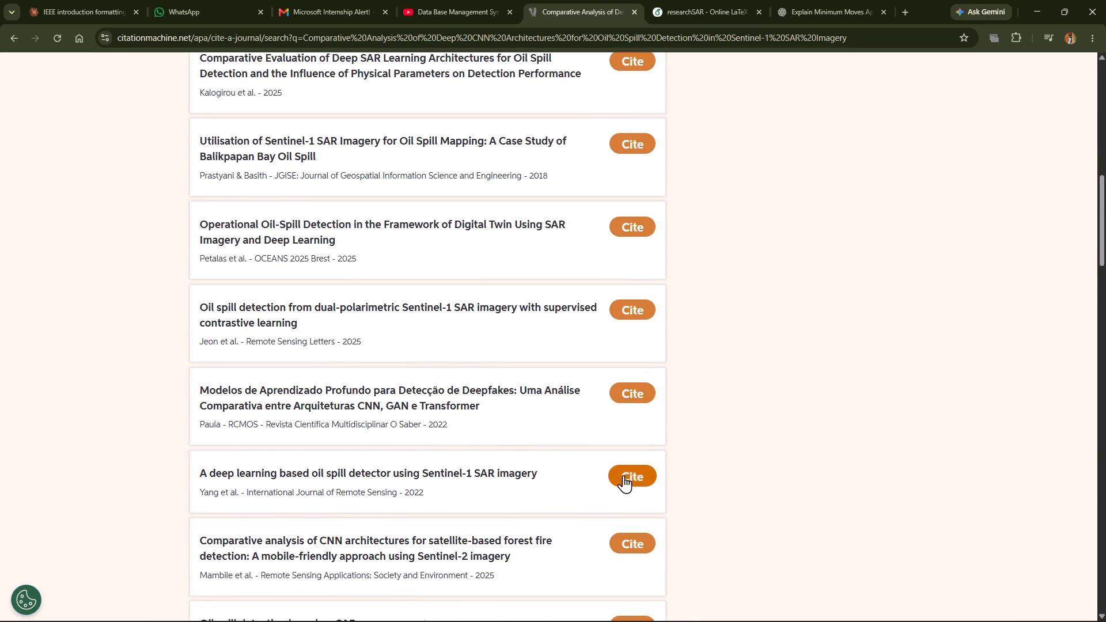
left_click(626, 474)
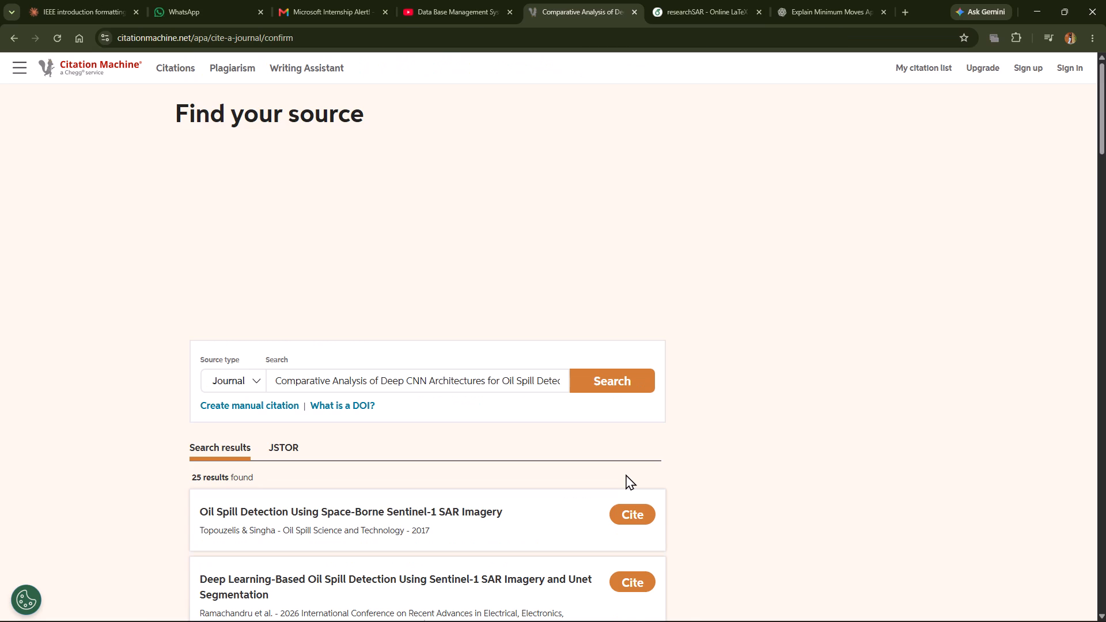
left_click(438, 597)
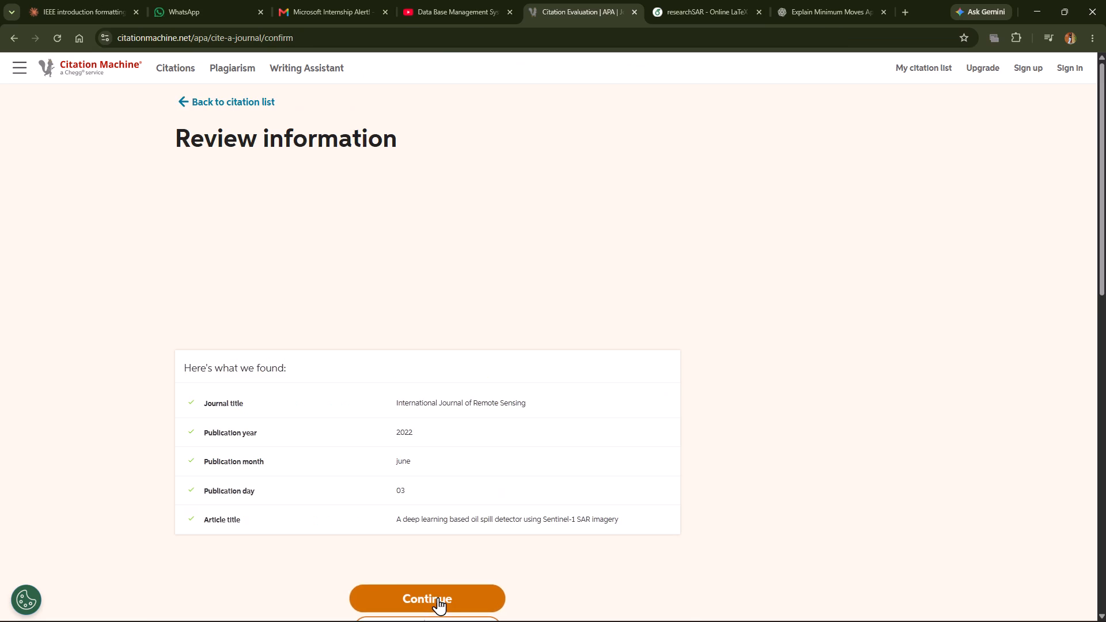
scroll(427, 468, "down", 3)
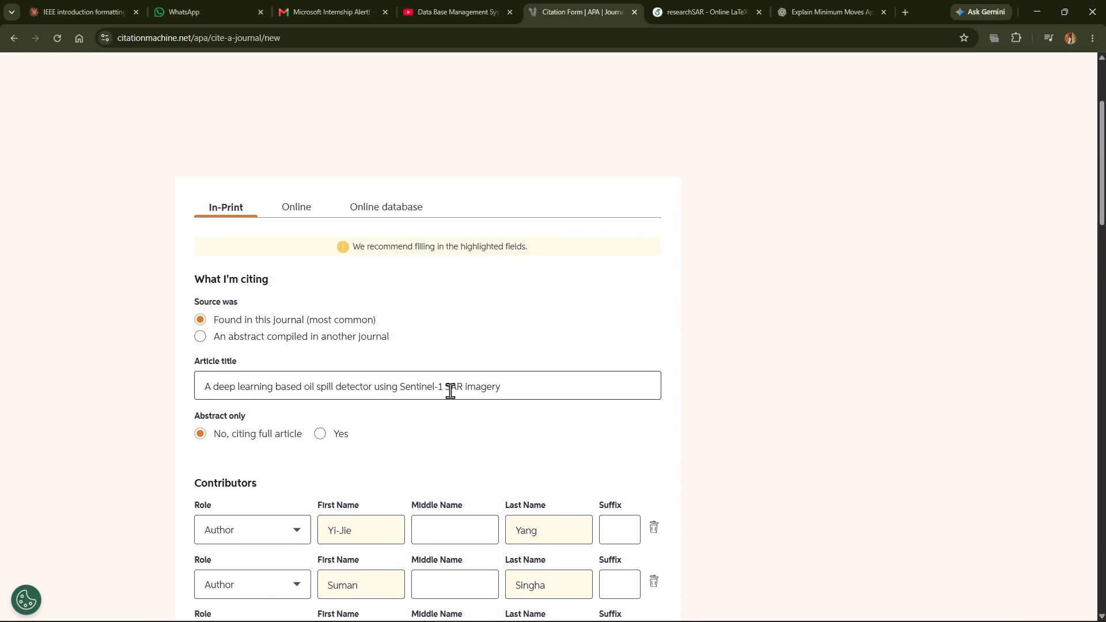
scroll(450, 390, "down", 9)
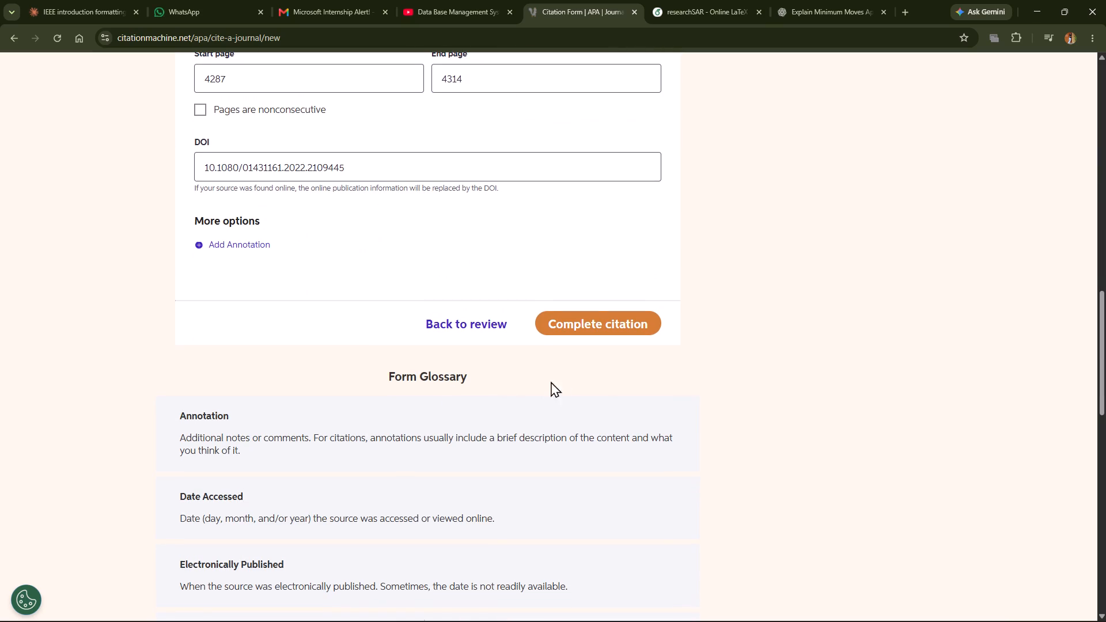
left_click(600, 321)
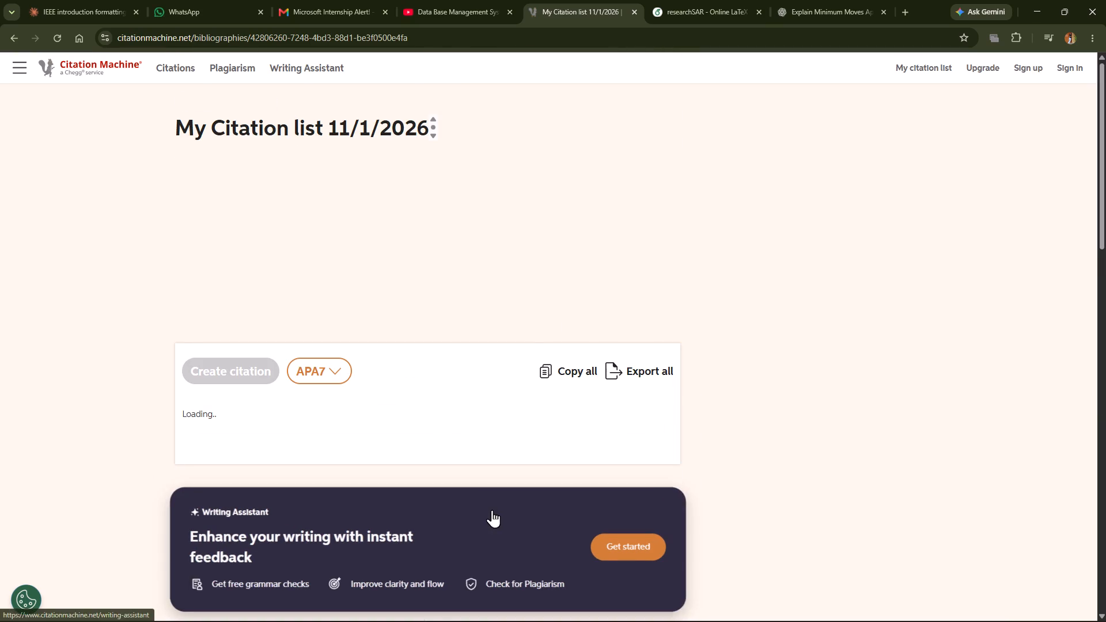
Copy the new Yang, Singha, & Mayerle (2022) citation from the citation list.
scroll(395, 572, "down", 1)
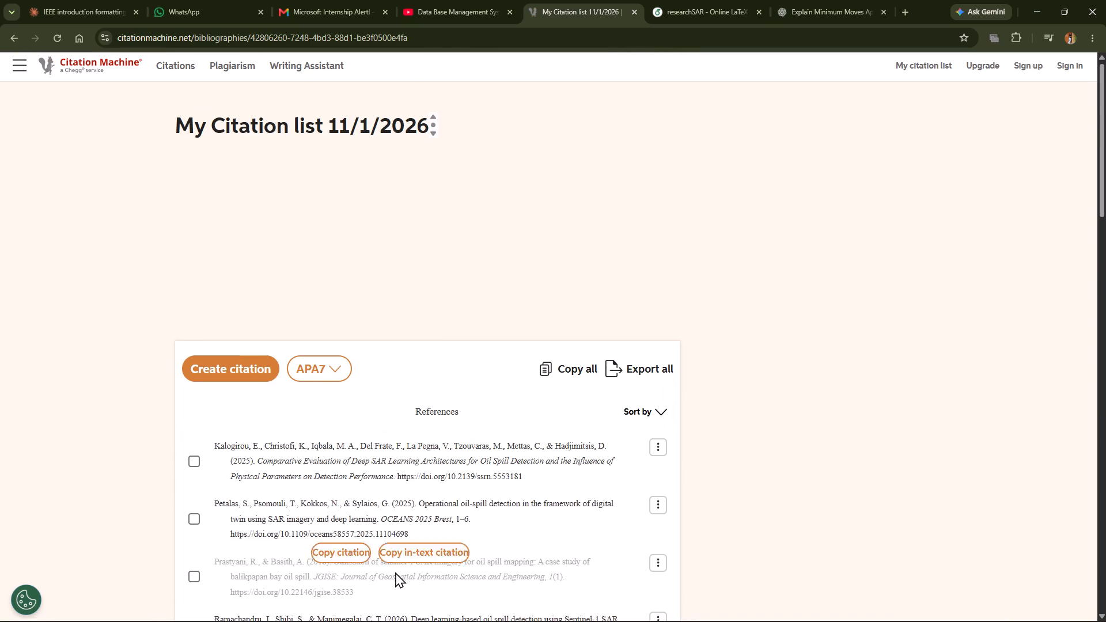
scroll(395, 572, "down", 3)
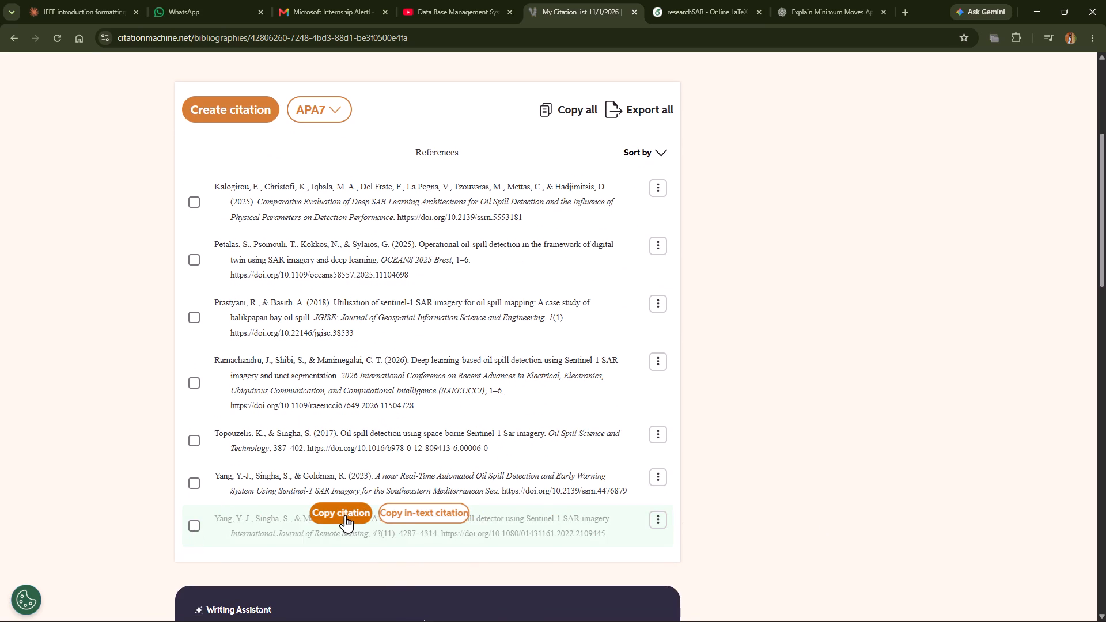
left_click(345, 514)
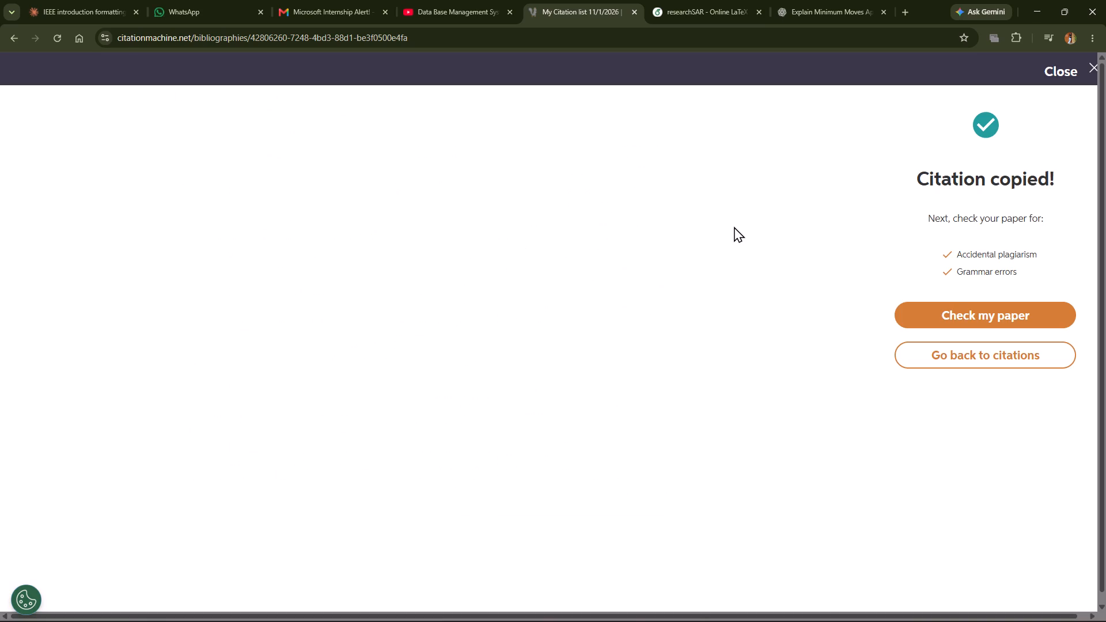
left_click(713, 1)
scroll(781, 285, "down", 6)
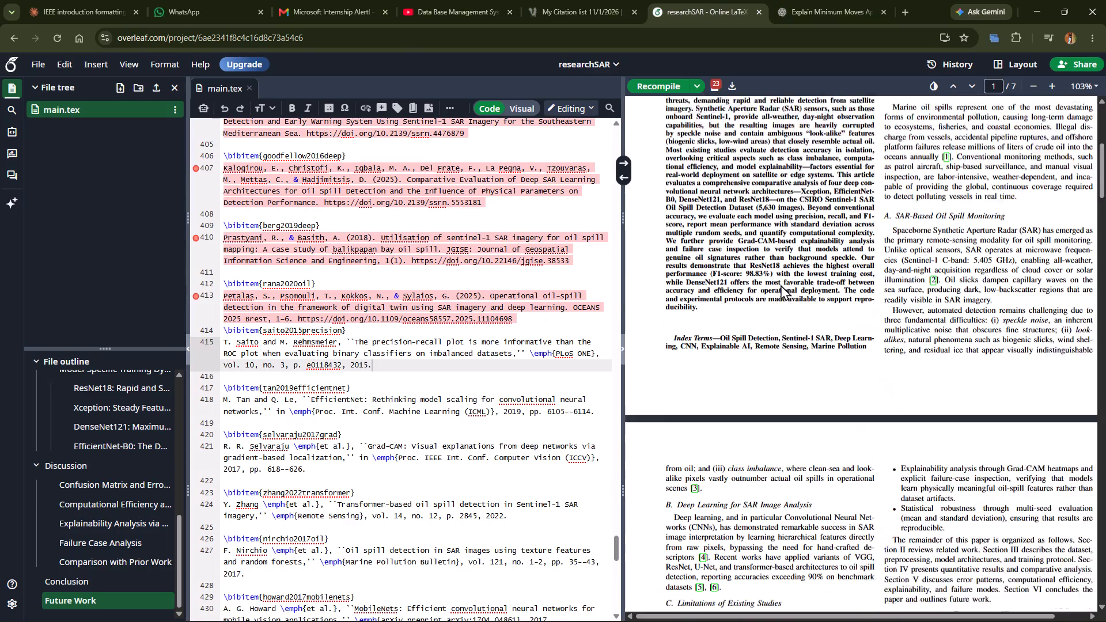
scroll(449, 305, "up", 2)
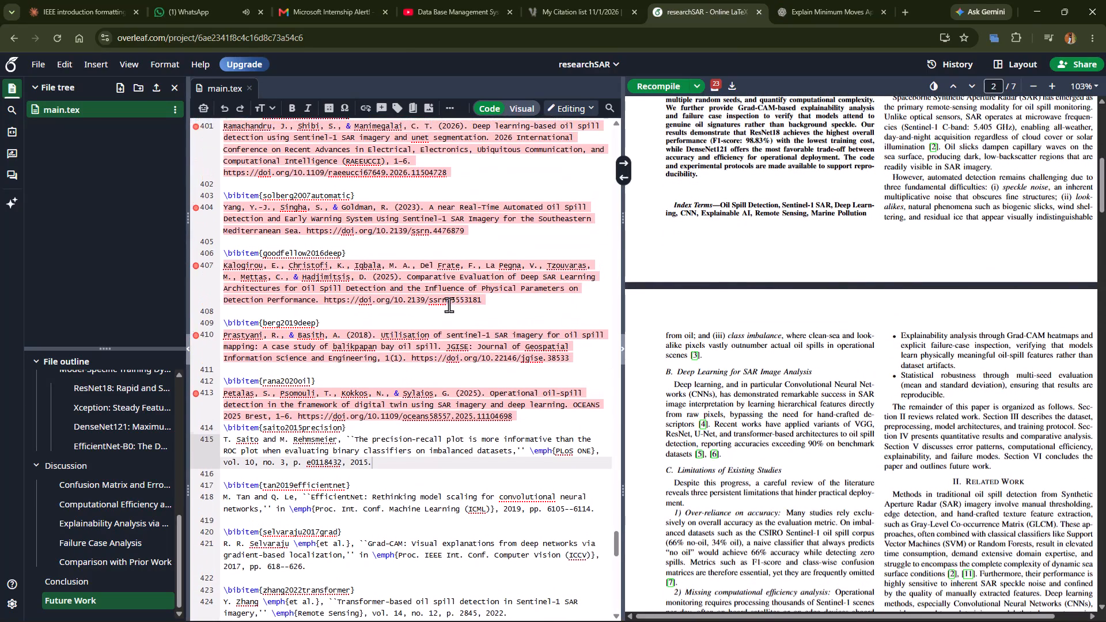
Switch to Citation Machine, go back to the citation list and dismiss the plagiarism check.
left_click(578, 0)
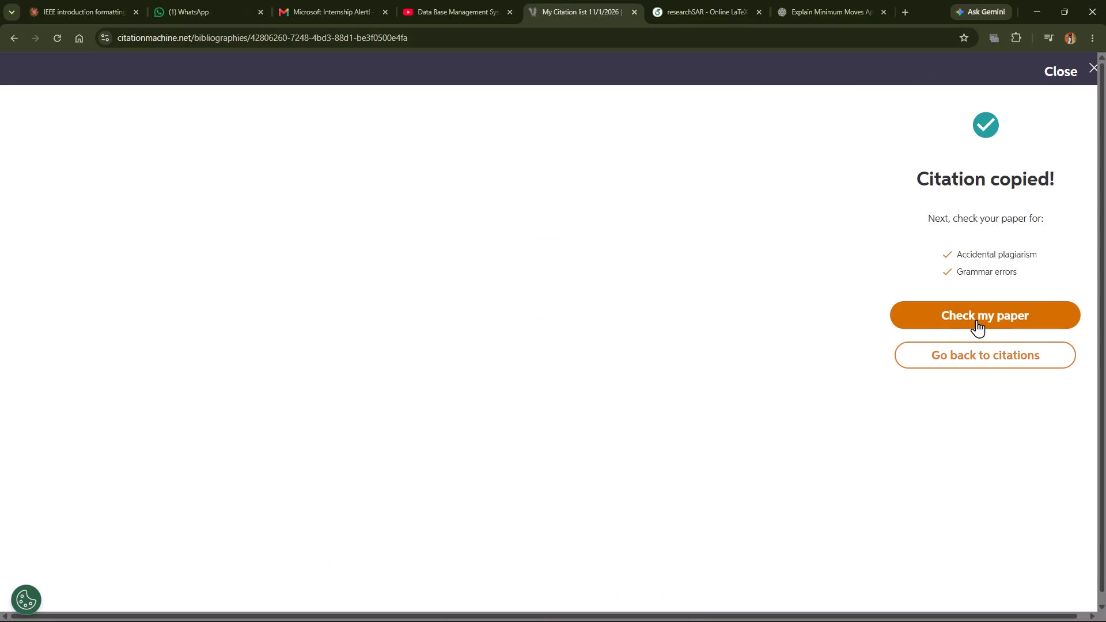
left_click(977, 351)
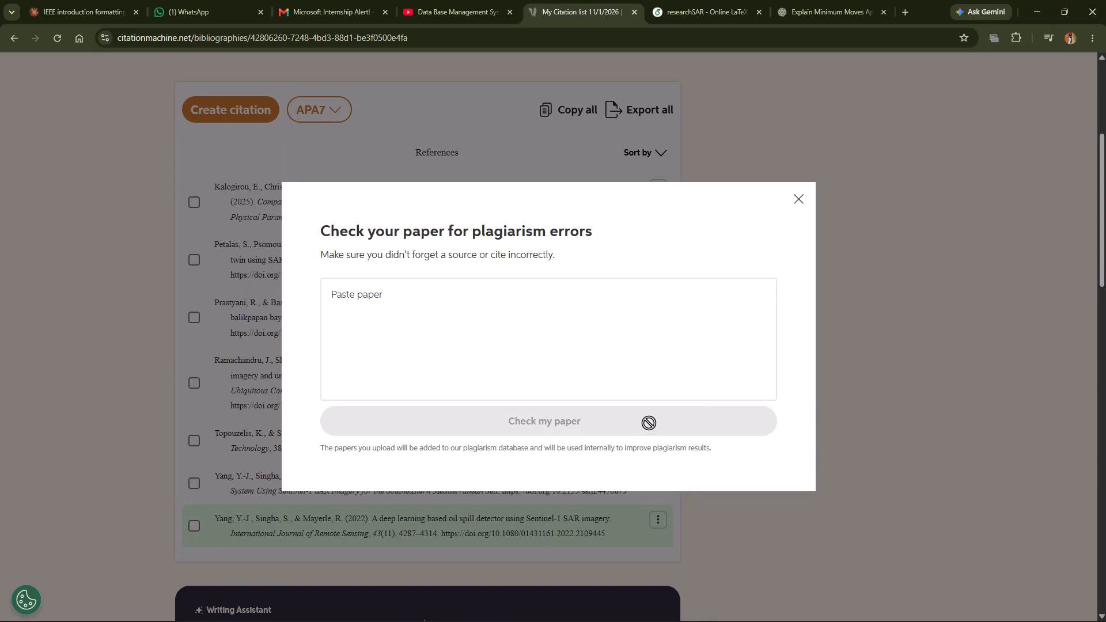
left_click(800, 207)
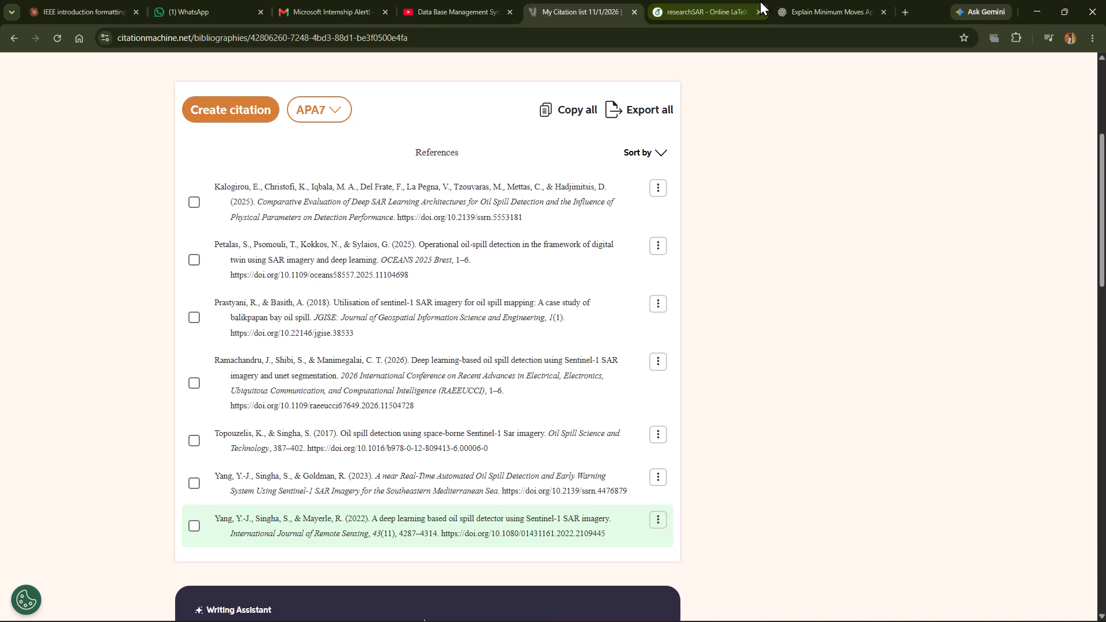
Switch to the researchSAR project in Overleaf and replace the saito2015precision reference text with the copied Yang, Singha, & Mayerle (2022) citation.
left_click(726, 4)
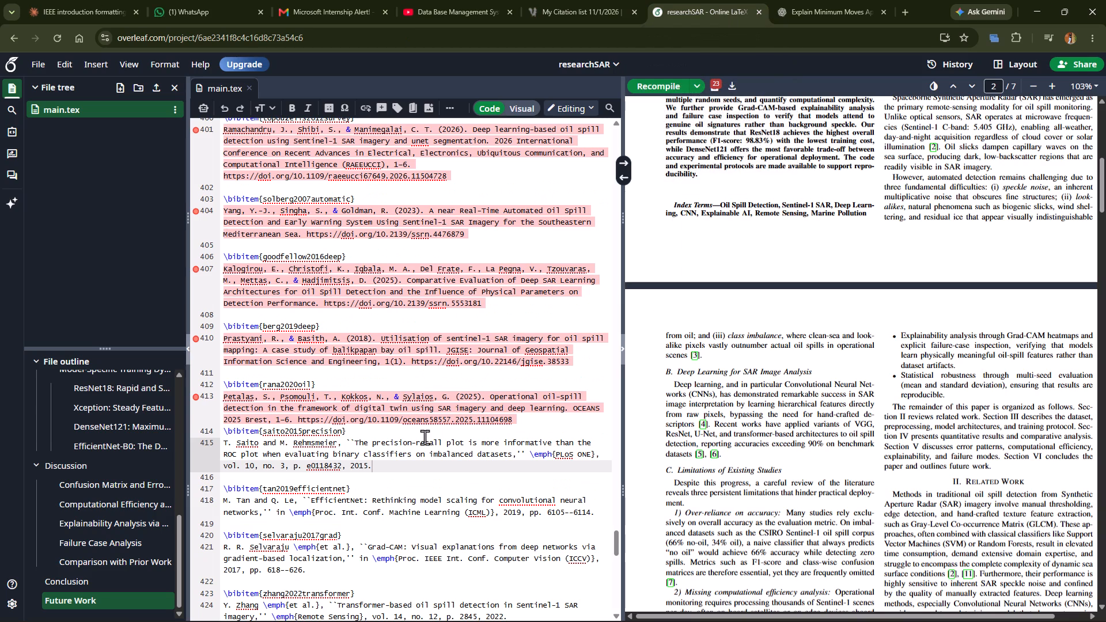
left_click_drag(401, 466, 218, 443)
key("BackSpace")
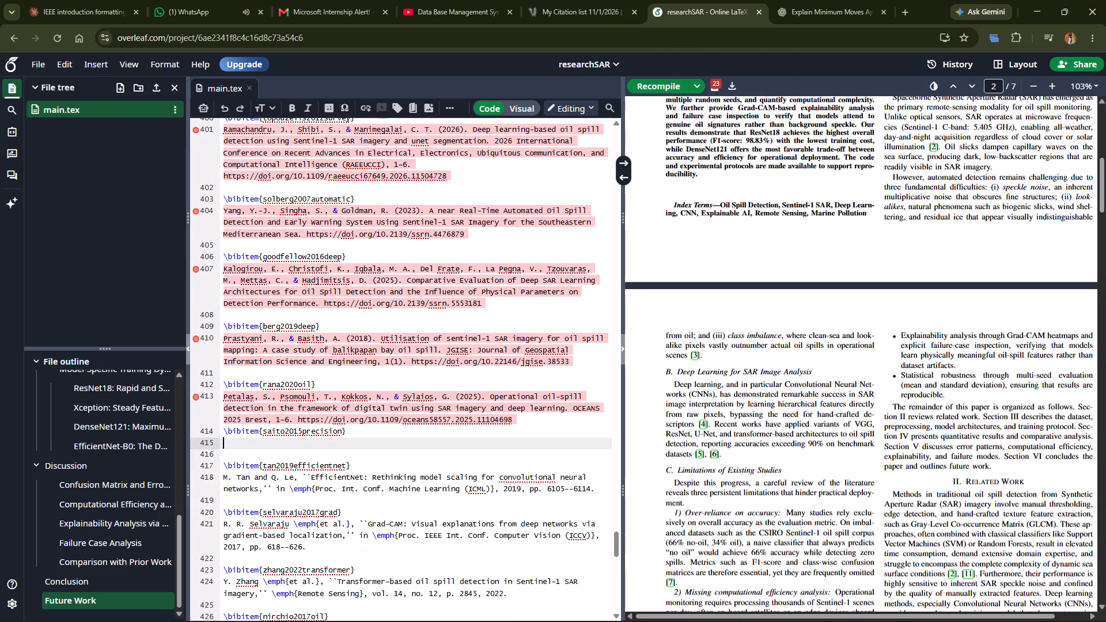
key("ctrl+v")
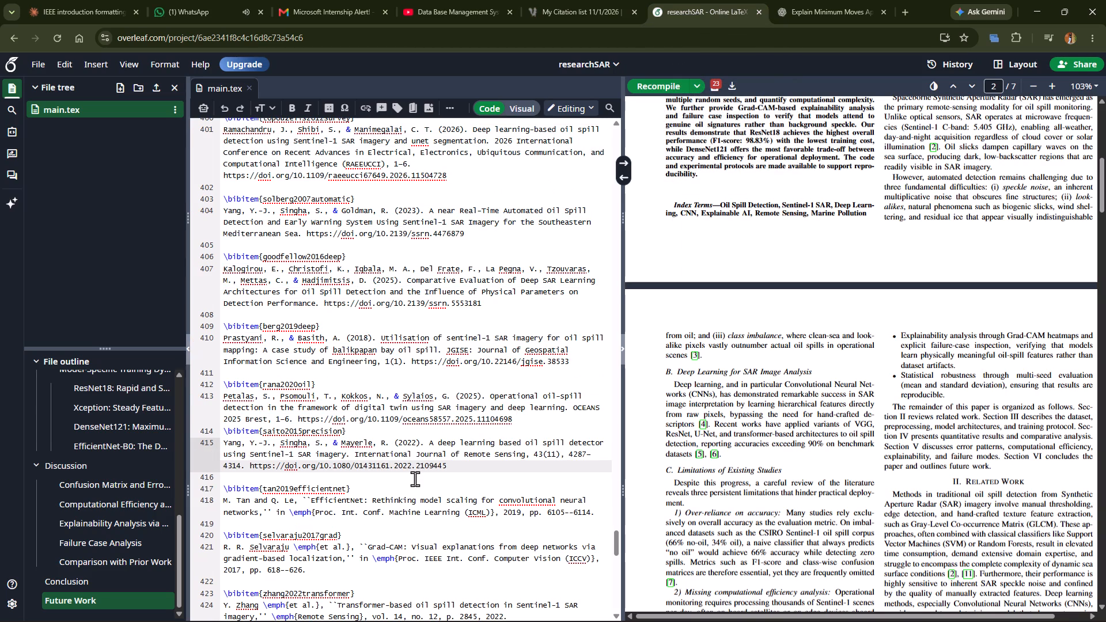
Recompile the paper with the replaced saito2015precision reference.
left_click(669, 96)
left_click(664, 88)
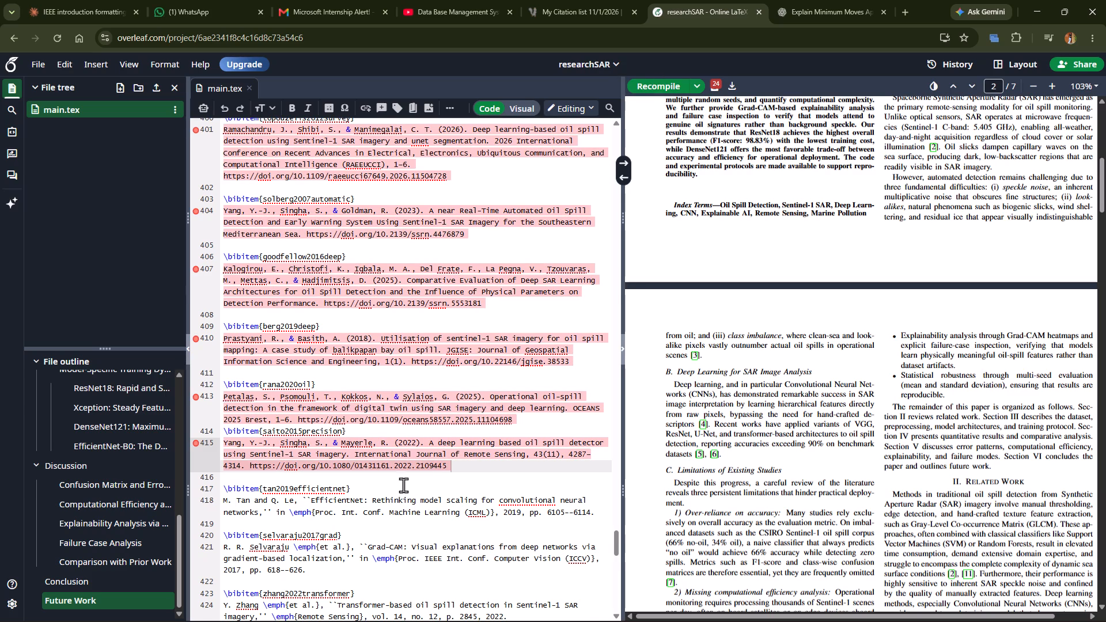
Look through the bibliography entries that follow saito2015precision in main.tex.
scroll(368, 502, "down", 4)
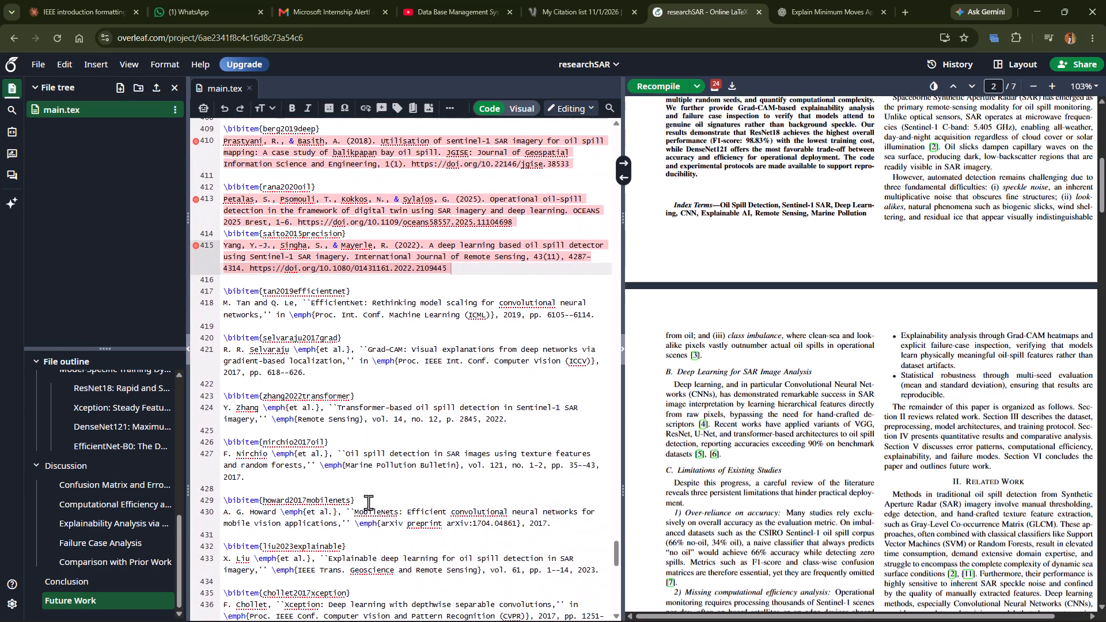
scroll(368, 502, "down", 4)
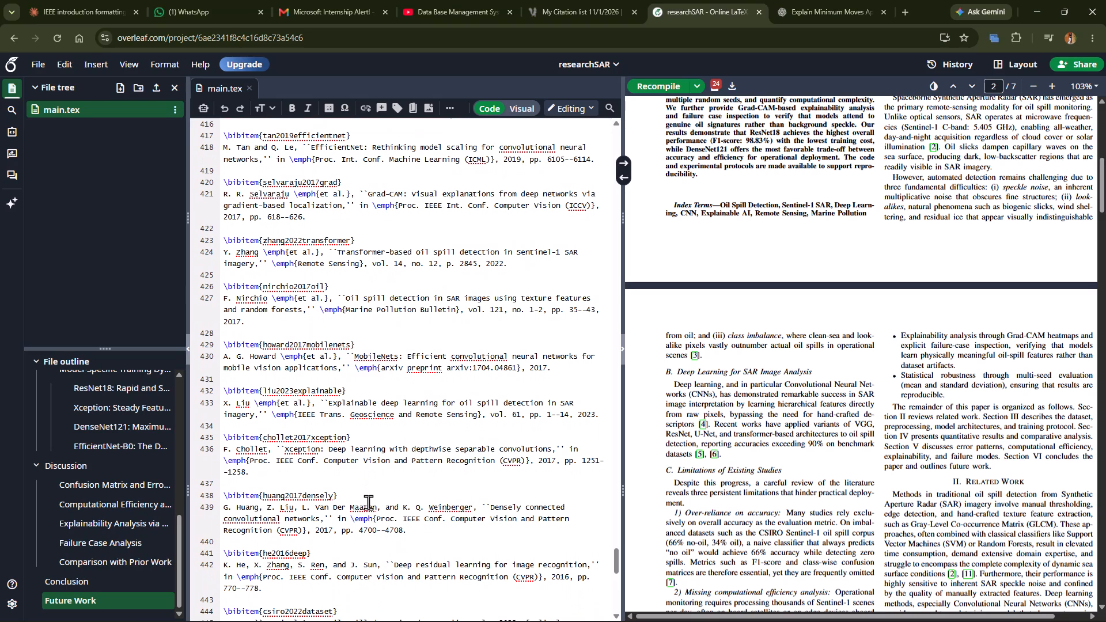
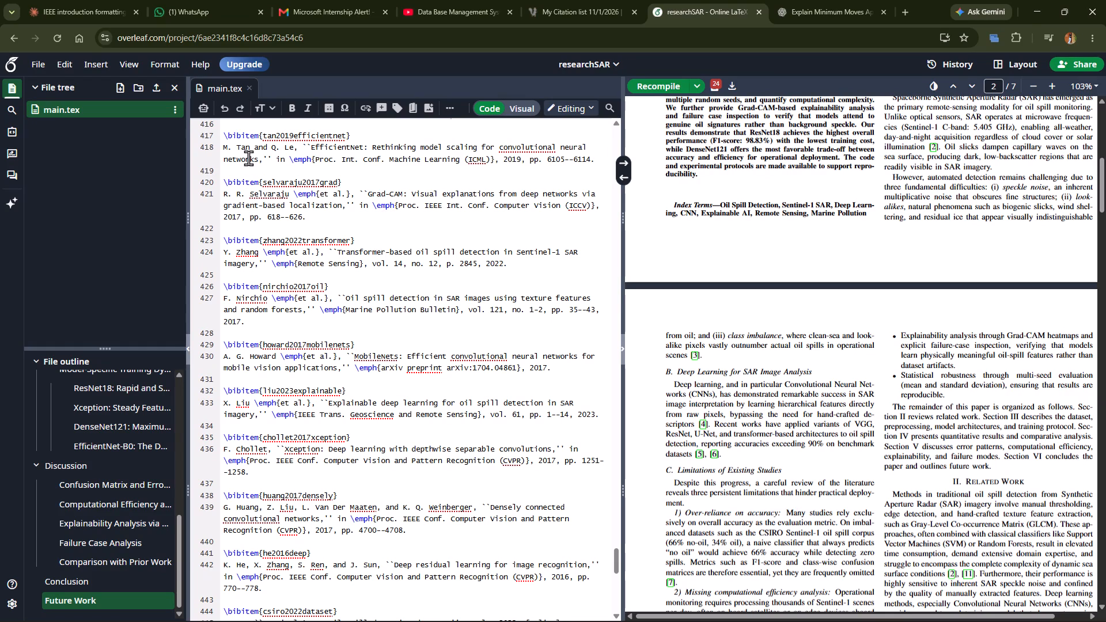
Switch to Citation Machine and search journal sources for "Comparative Analysis of Deep CNN Architectures for Oil Spill Detection in Sentinel-1 SAR Imagery".
left_click(604, 0)
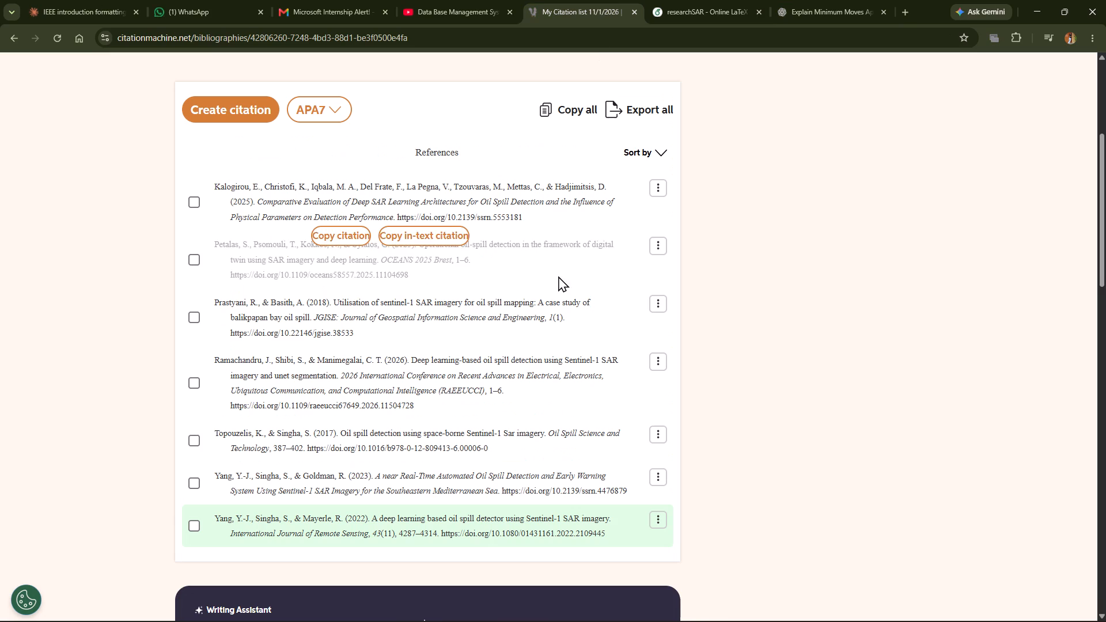
scroll(376, 441, "down", 5)
scroll(381, 420, "up", 7)
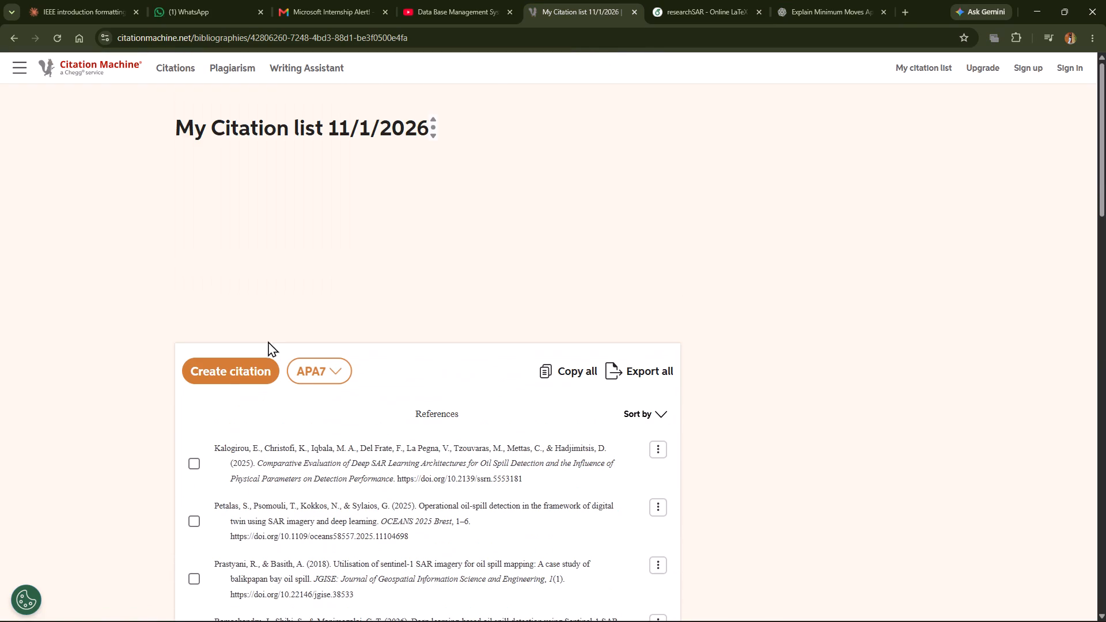
left_click(227, 371)
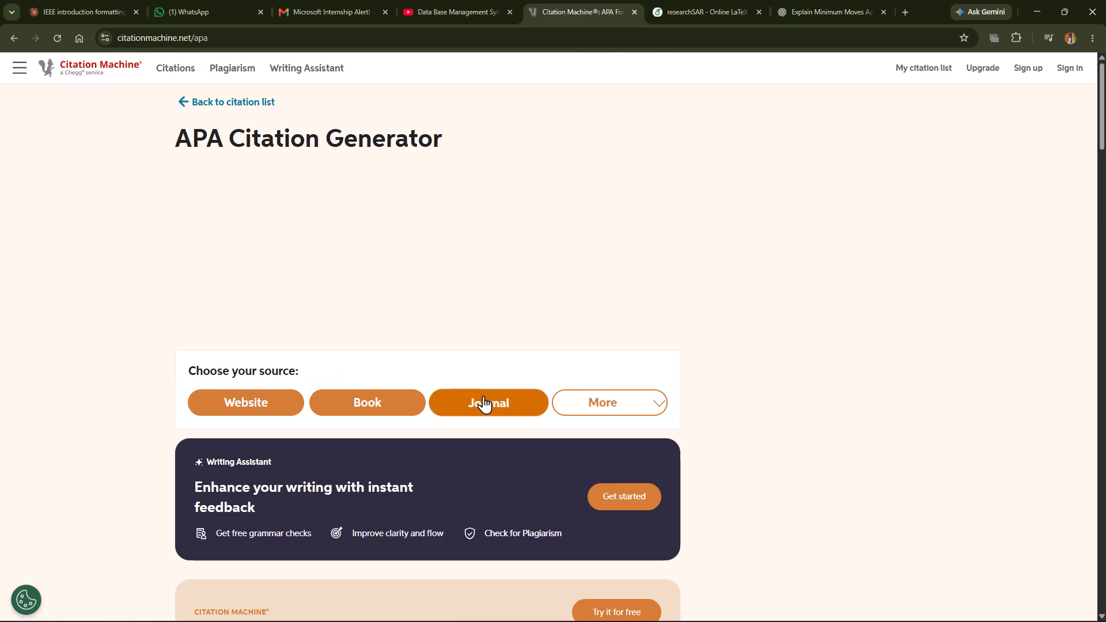
left_click(483, 396)
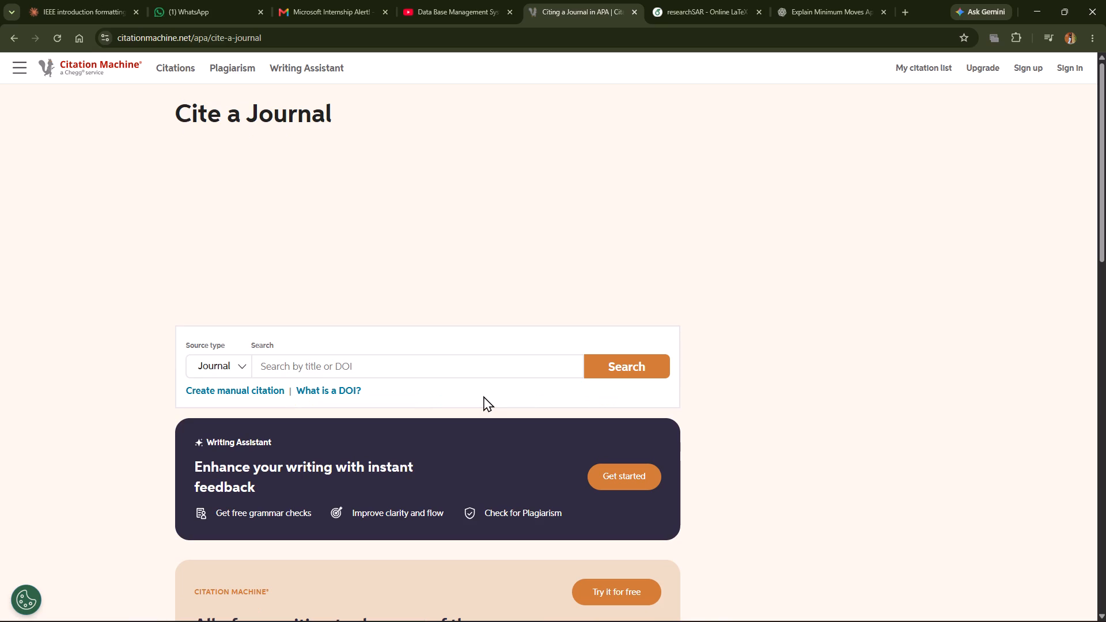
scroll(483, 396, "down", 1)
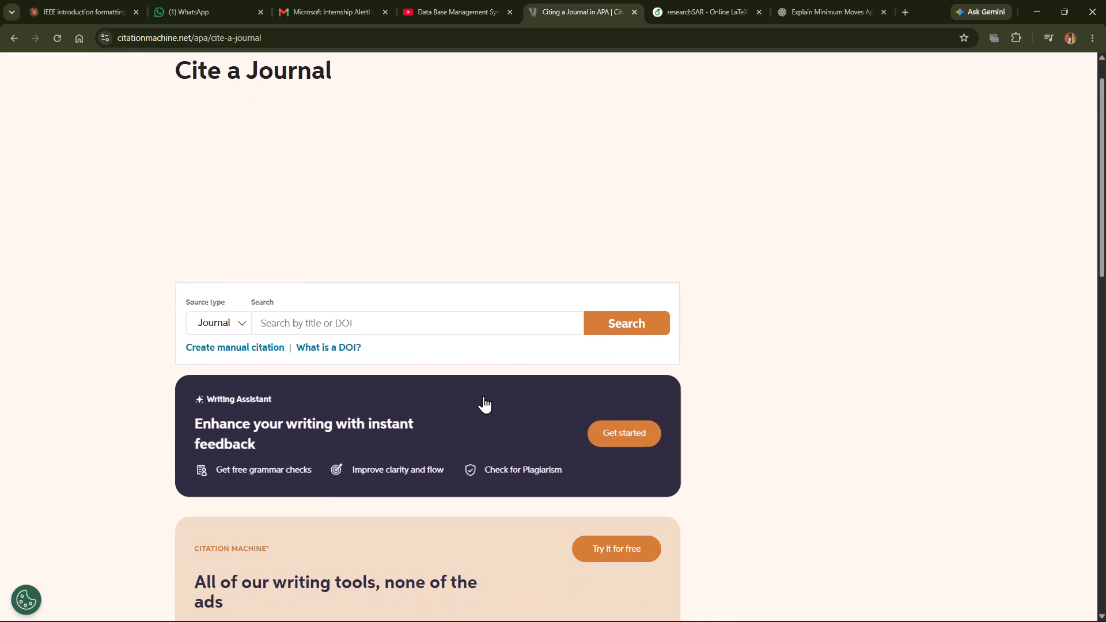
scroll(483, 396, "down", 3)
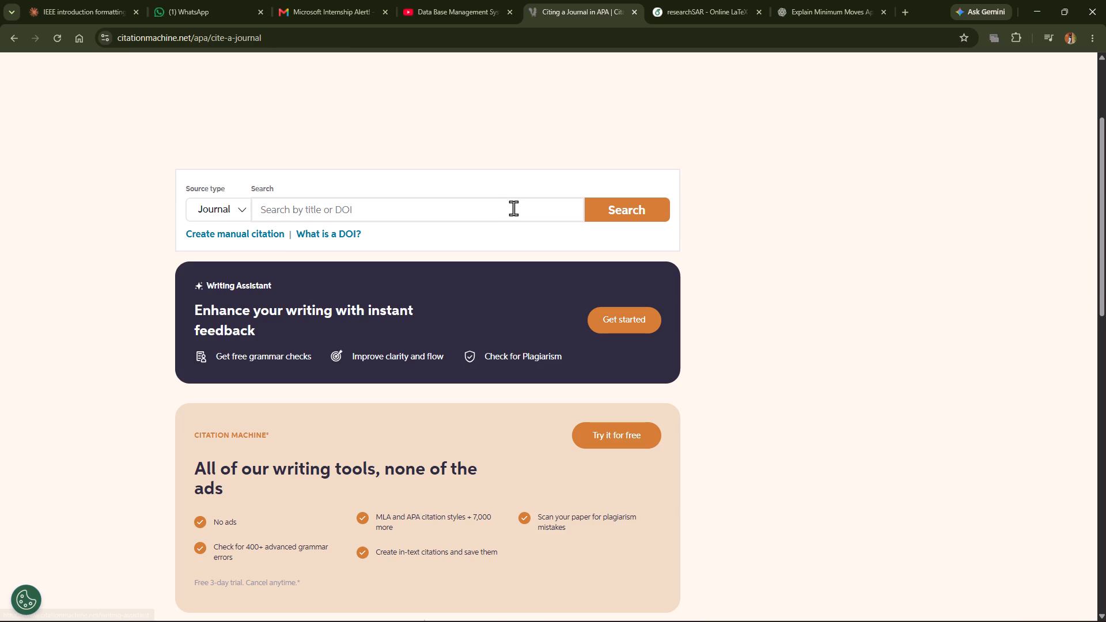
left_click(474, 208)
left_click(418, 257)
left_click(613, 210)
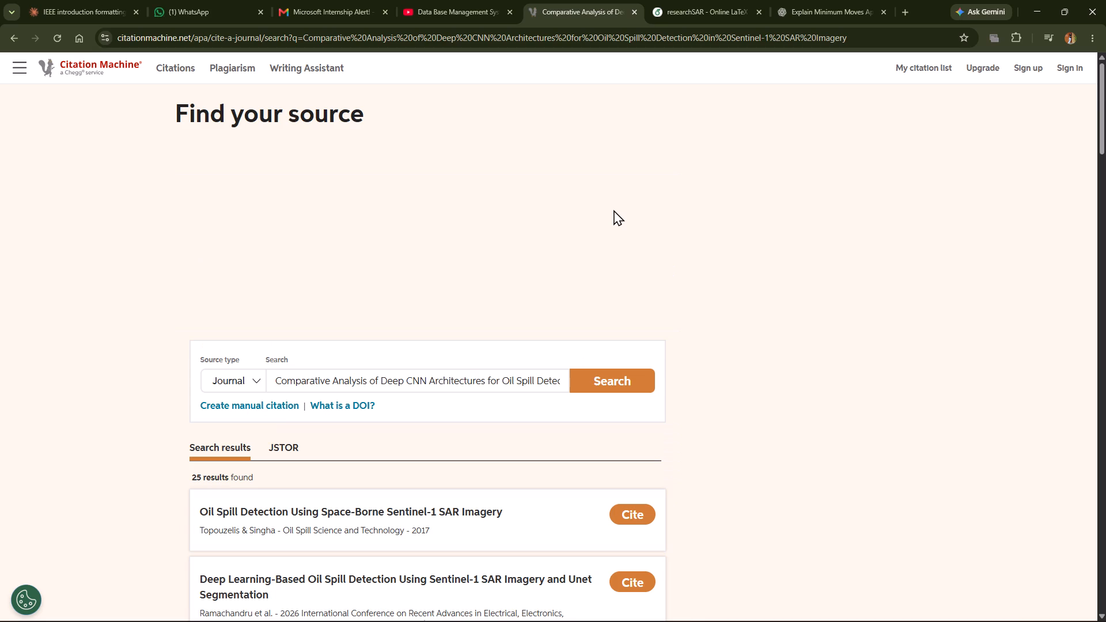
Cite the 2024 source "Oil spill detection based on SAR" by Li and add it to the citation list.
scroll(524, 313, "down", 2)
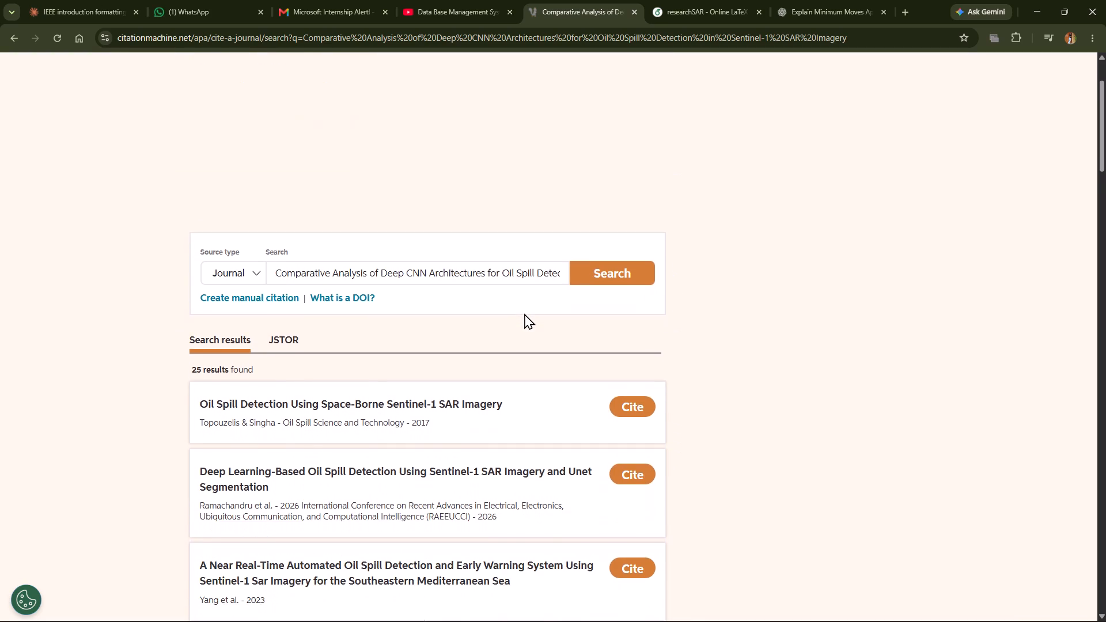
scroll(524, 313, "down", 2)
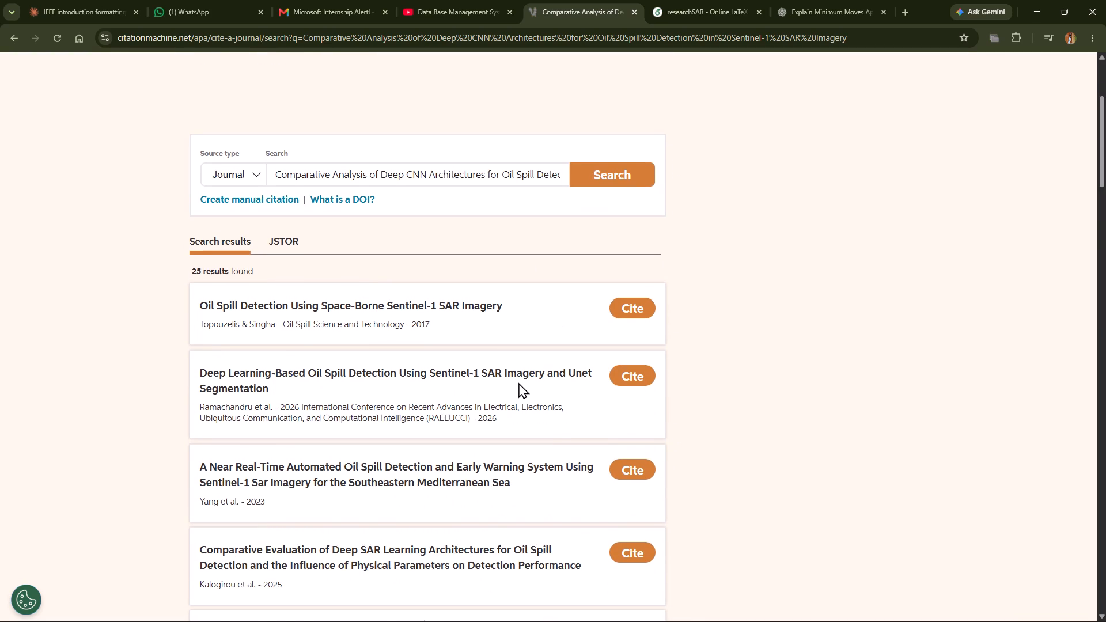
scroll(518, 382, "down", 6)
scroll(508, 529, "down", 3)
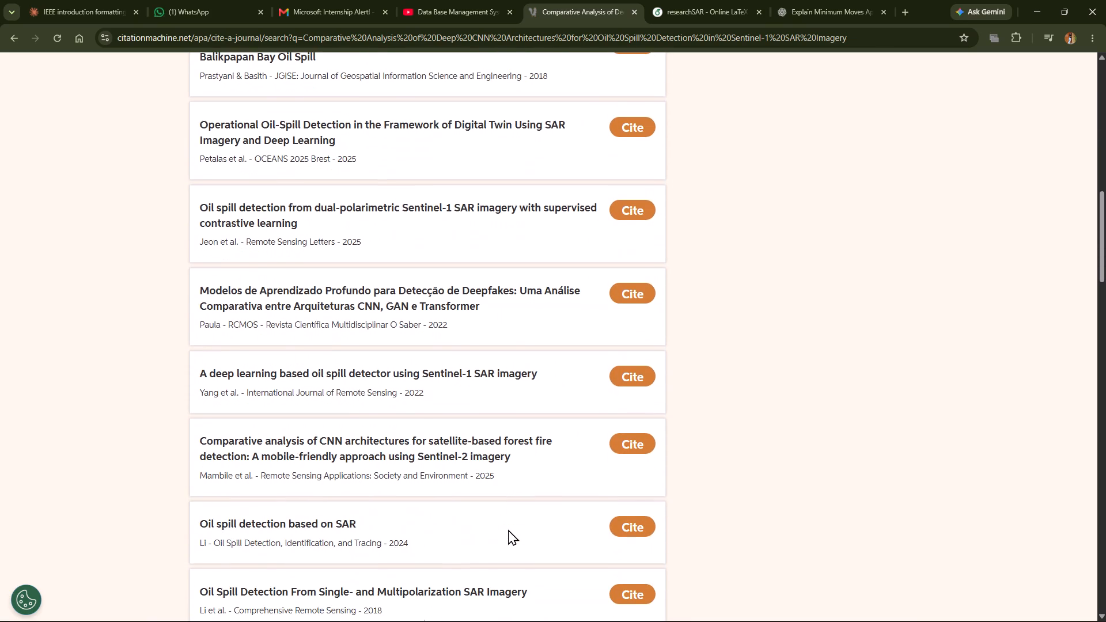
scroll(508, 529, "down", 2)
left_click(634, 463)
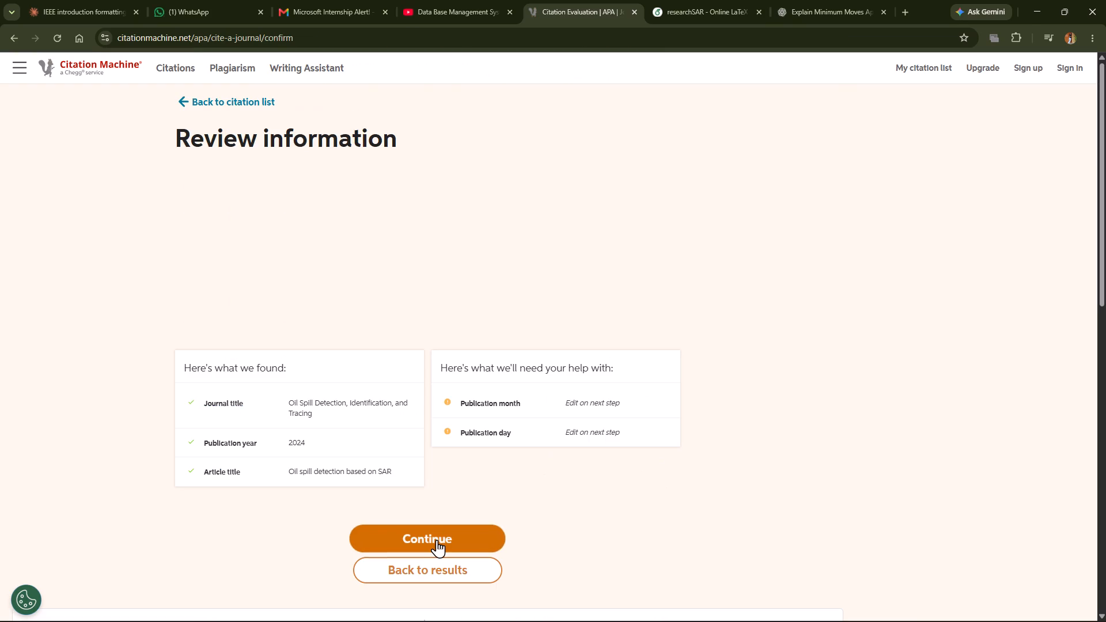
left_click(437, 540)
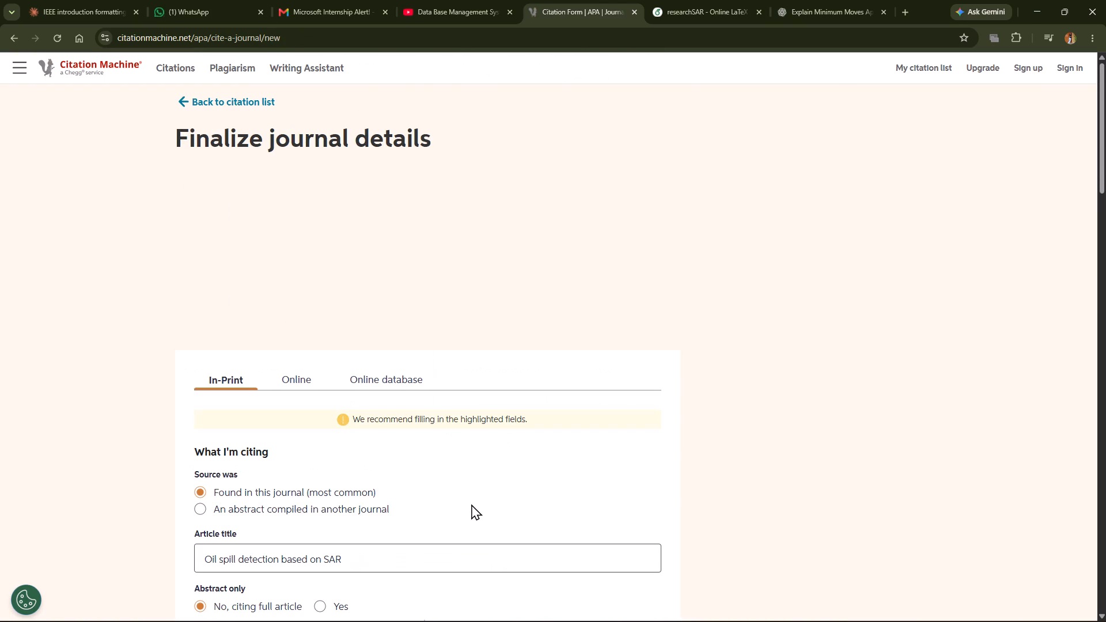
scroll(471, 504, "down", 9)
left_click(582, 359)
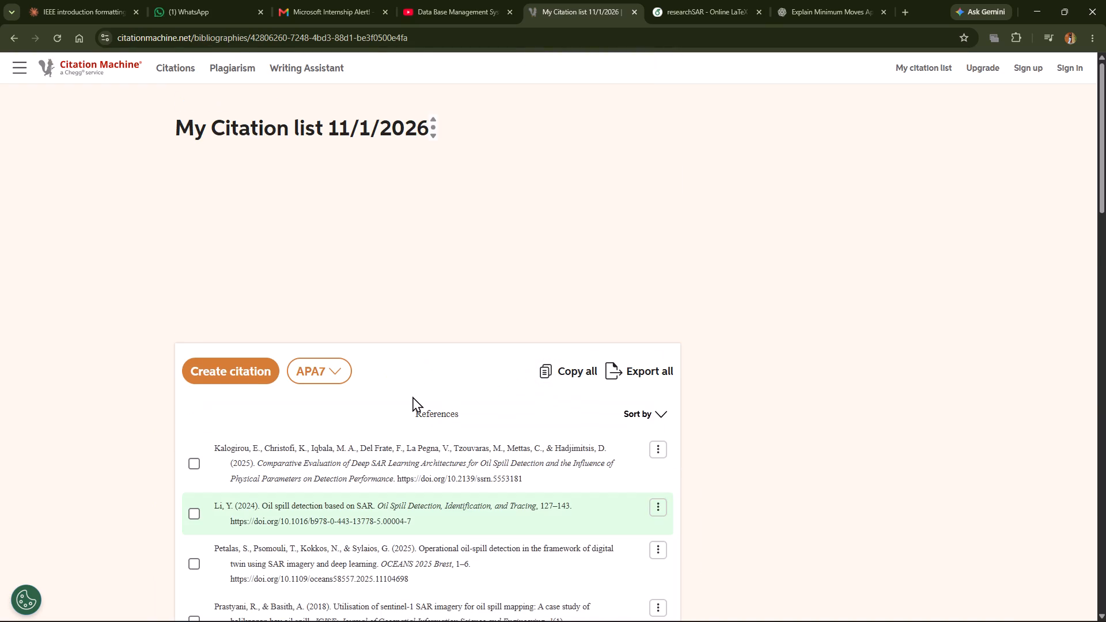
Copy the Li (2024) citation and replace the tan2019efficientnet reference text with it in Overleaf's researchSAR project.
scroll(412, 396, "down", 2)
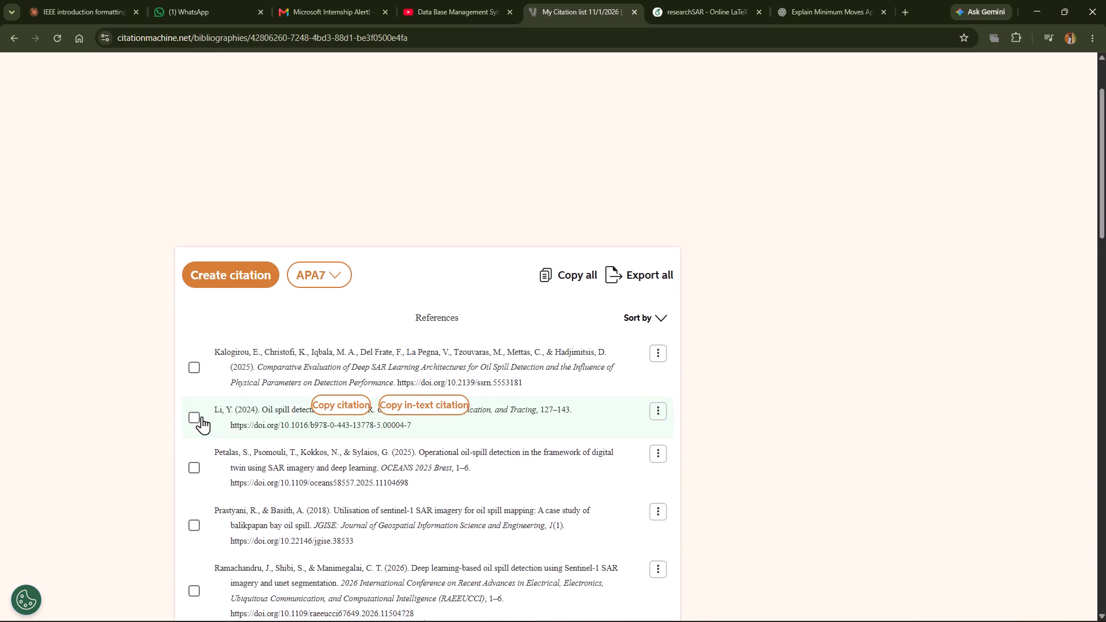
left_click(355, 409)
left_click(731, 0)
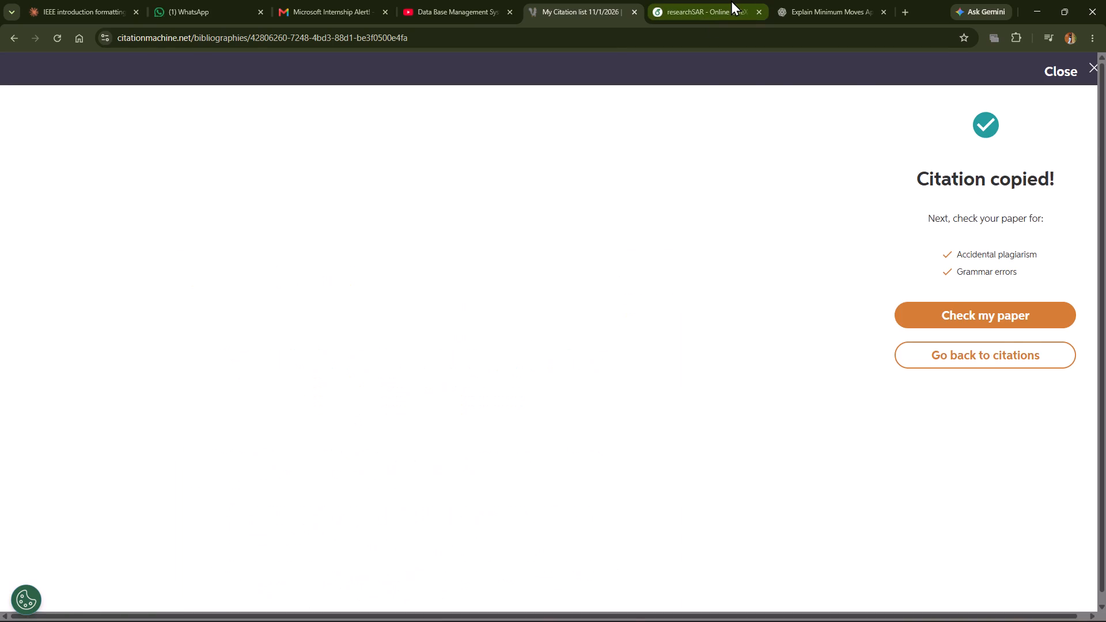
scroll(529, 433, "down", 1)
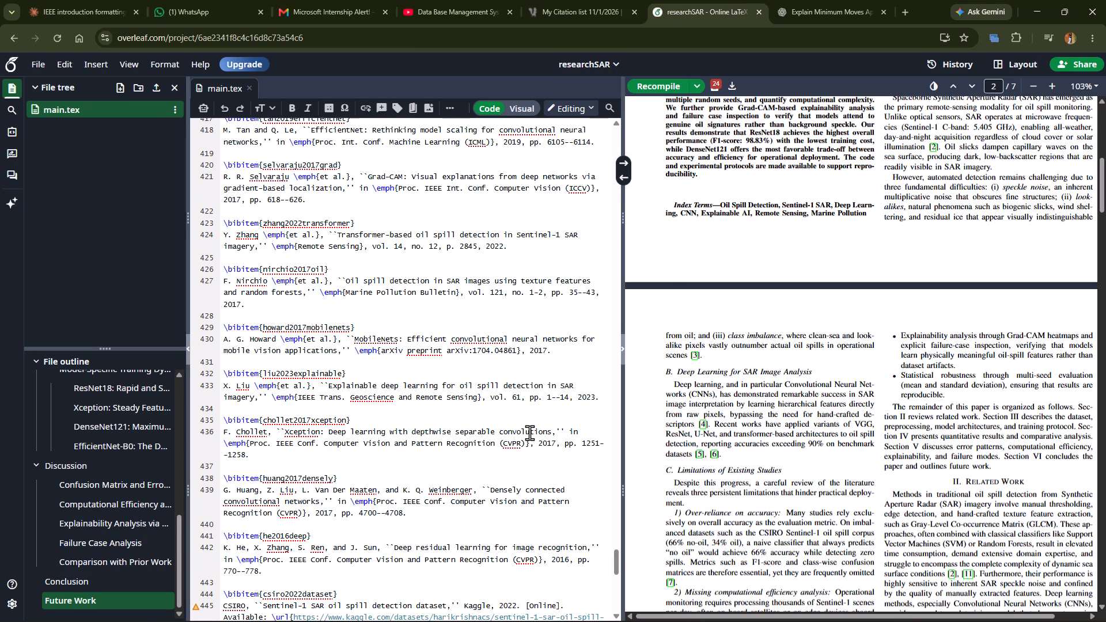
scroll(529, 433, "up", 1)
left_click_drag(594, 167, 295, 153)
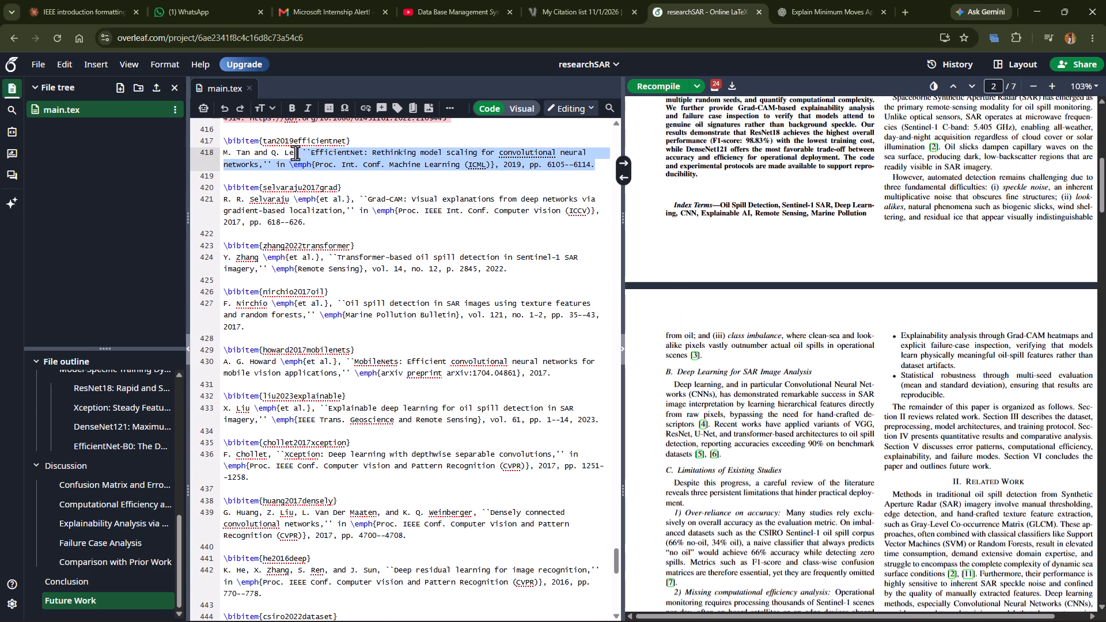
left_click_drag(295, 153, 214, 157)
key("BackSpace")
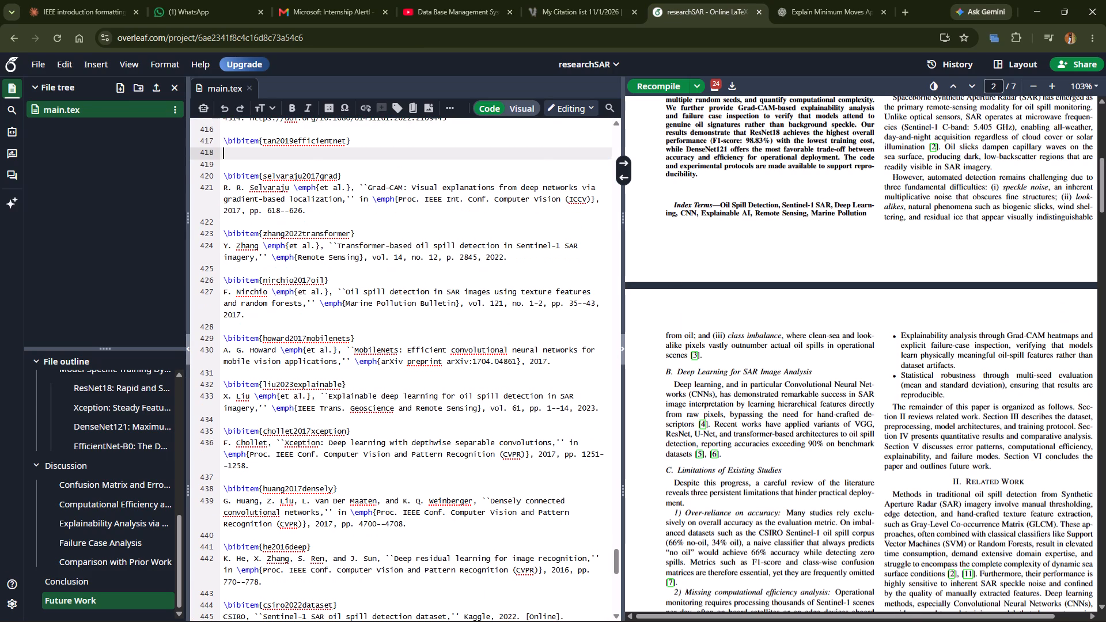
key("ctrl+v")
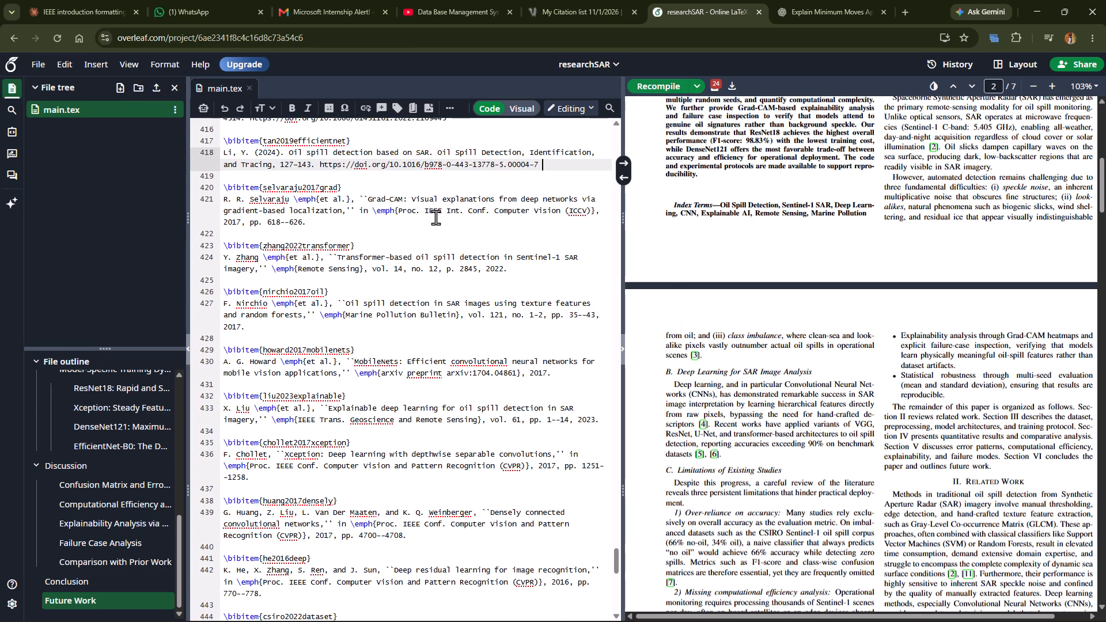
left_click_drag(469, 197, 677, 93)
left_click(464, 340)
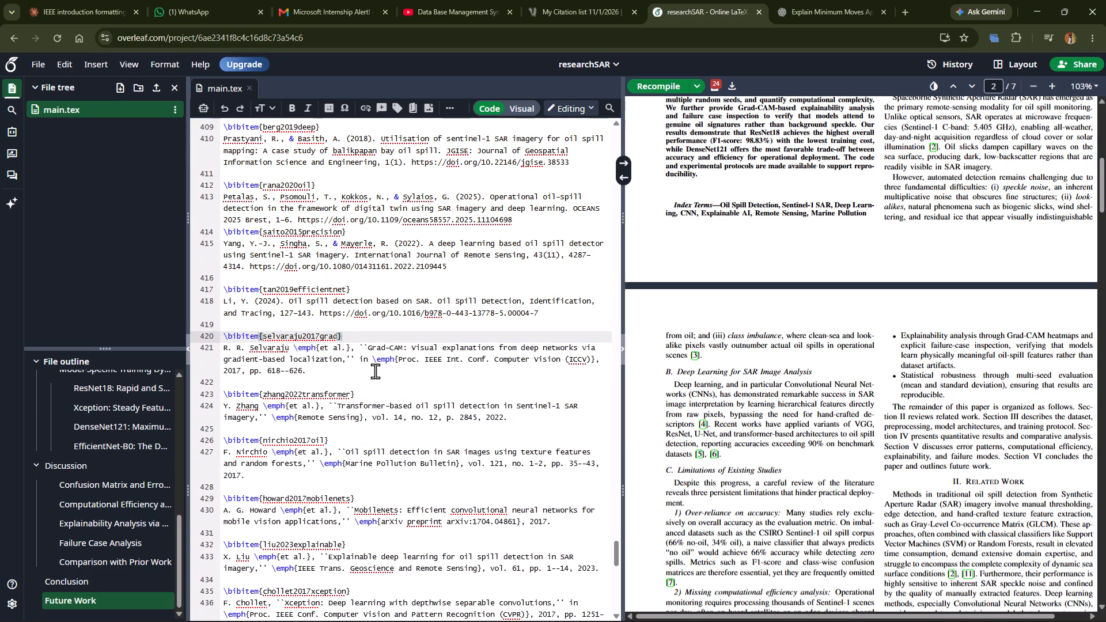
Recompile the paper with the replaced tan2019efficientnet reference and check that entry in main.tex.
scroll(415, 393, "down", 1)
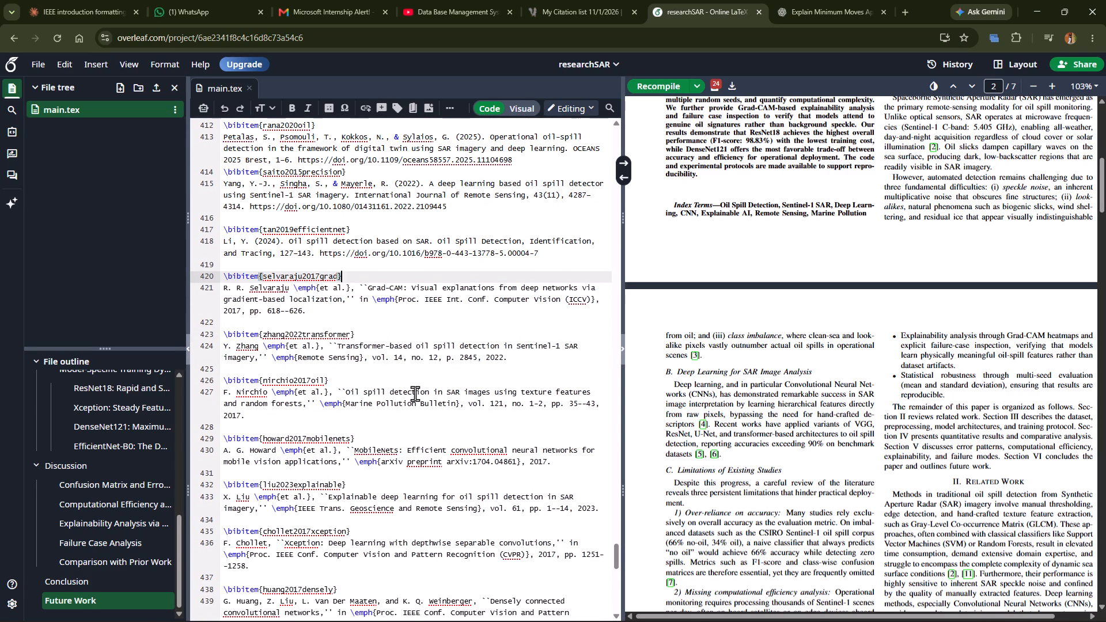
scroll(415, 393, "down", 3)
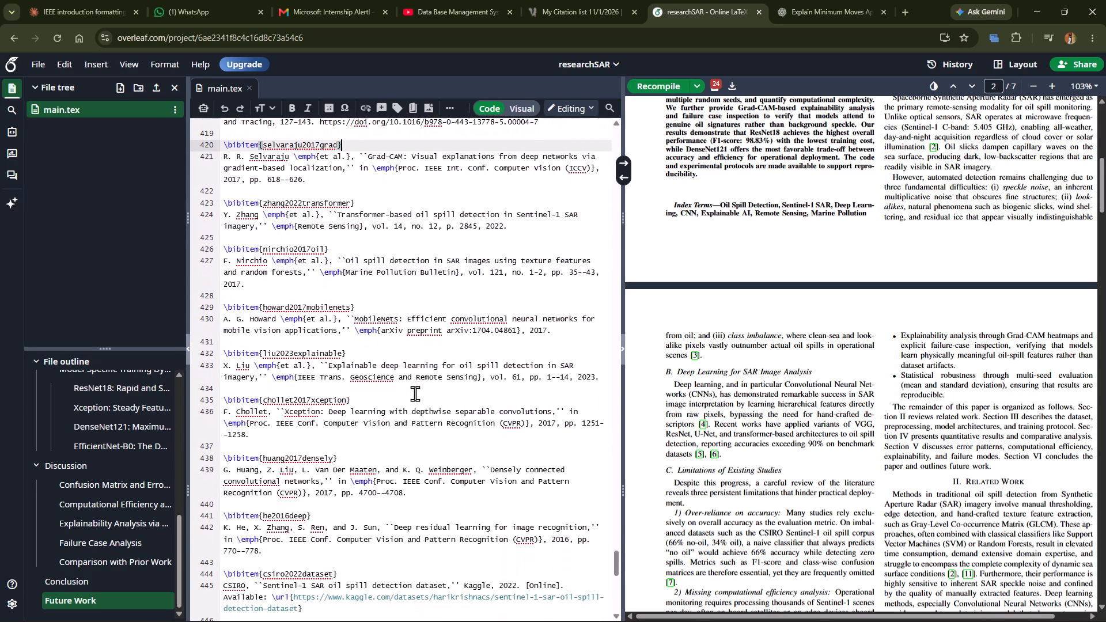
scroll(415, 393, "down", 1)
left_click(667, 85)
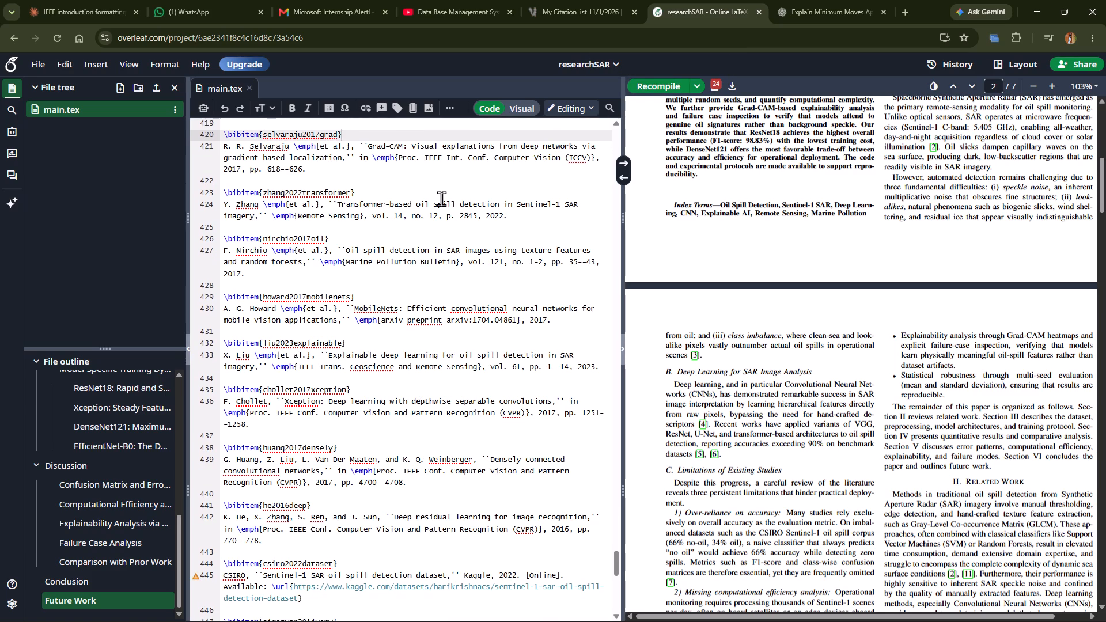
scroll(441, 199, "up", 1)
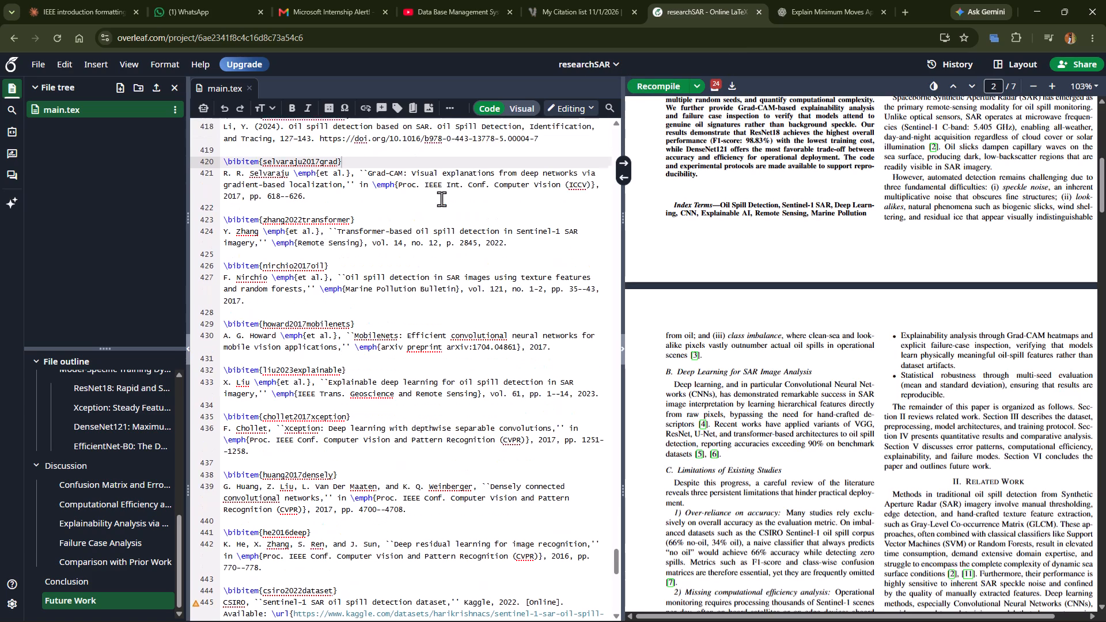
scroll(441, 199, "up", 1)
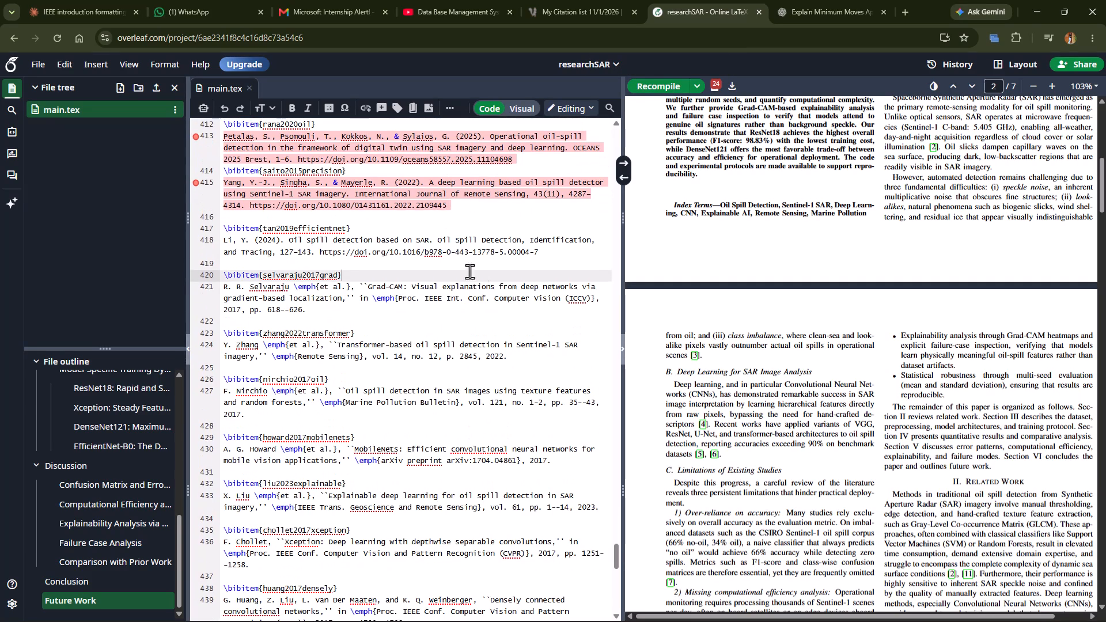
left_click(542, 243)
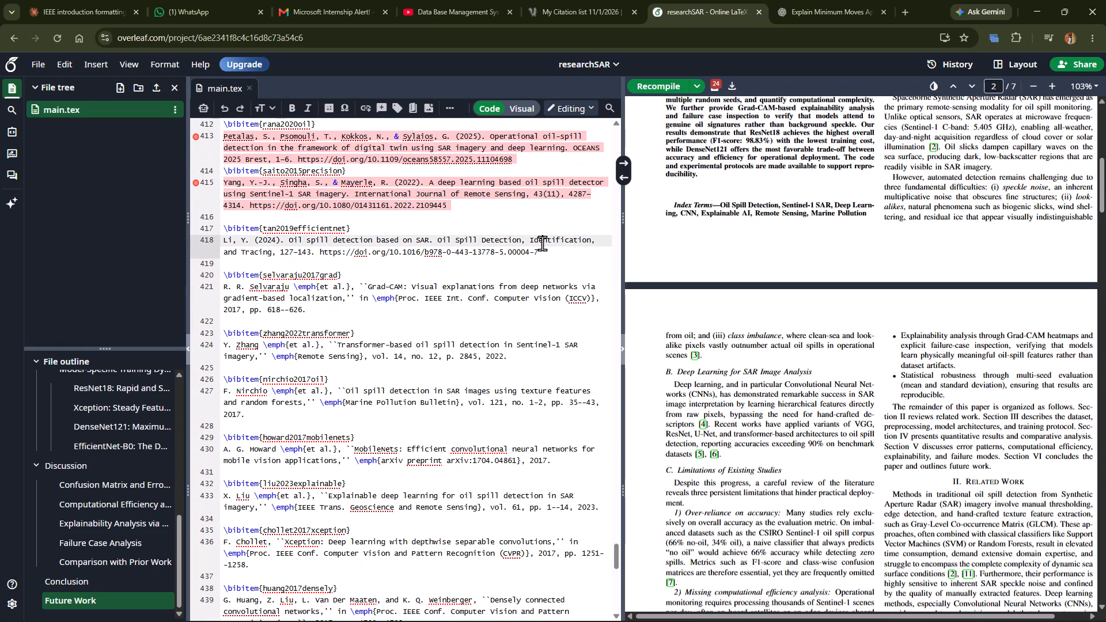
left_click(541, 253)
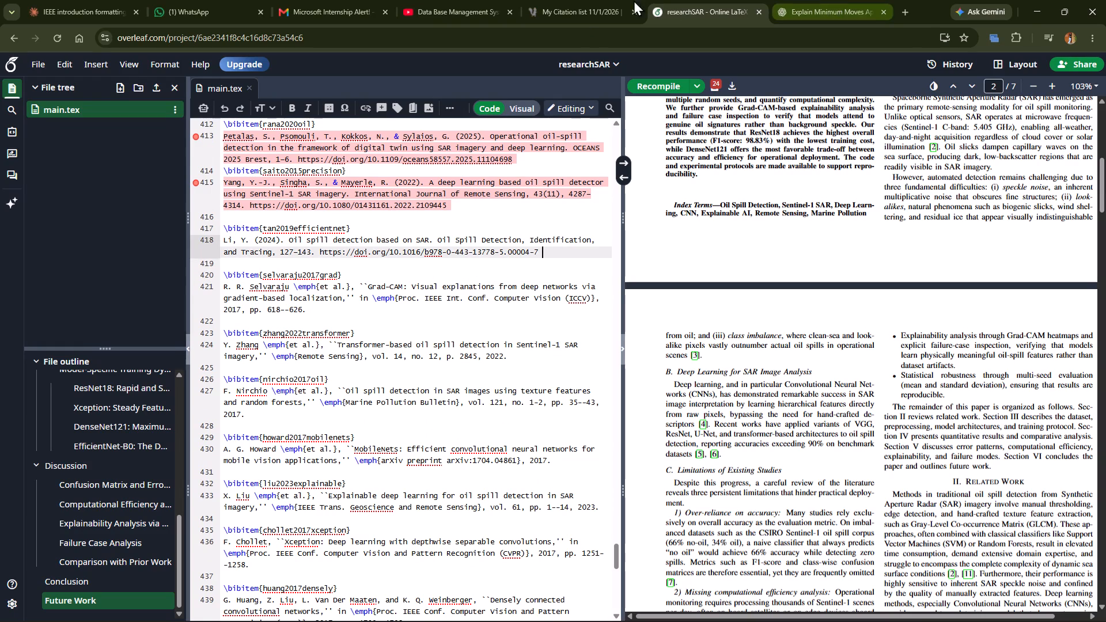
Switch to Citation Machine, go back to the citation list and look through its entries.
left_click(621, 0)
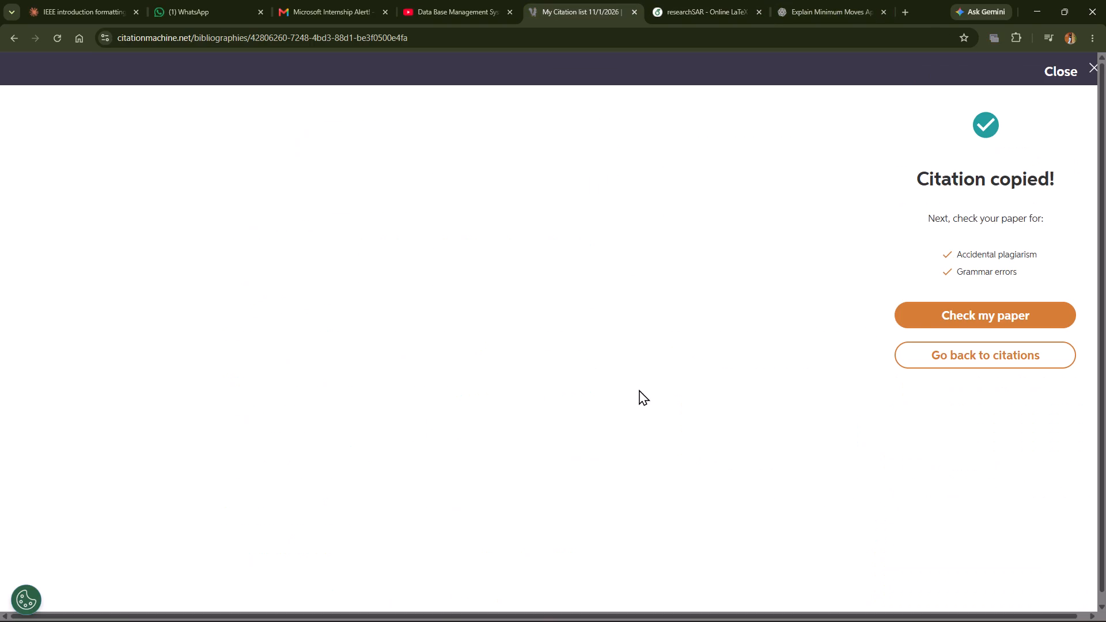
left_click(963, 316)
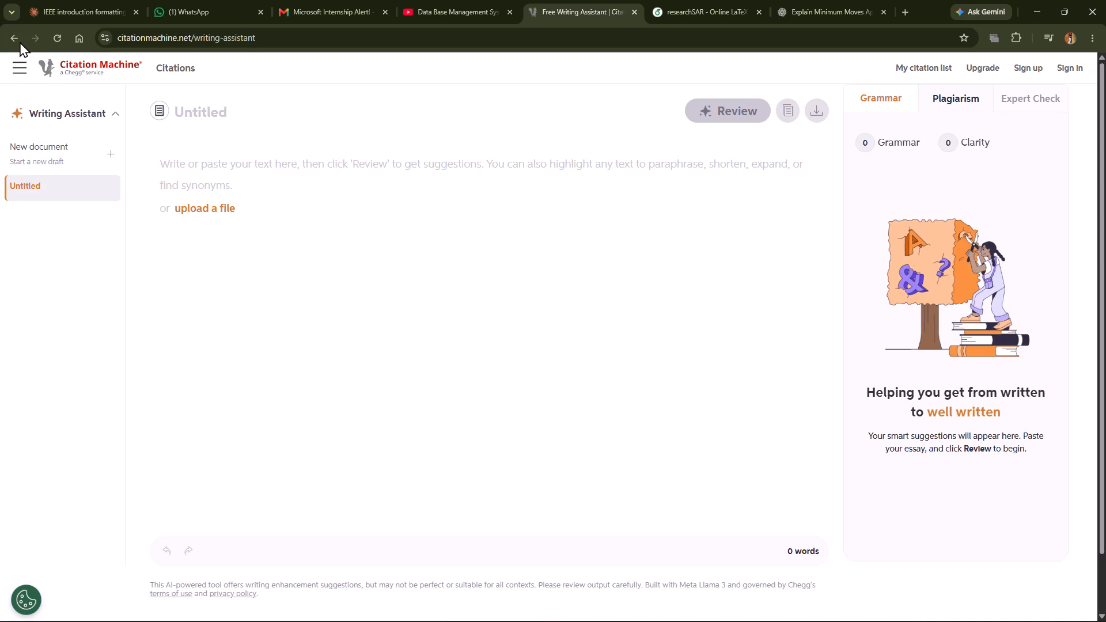
left_click(17, 35)
scroll(384, 365, "down", 4)
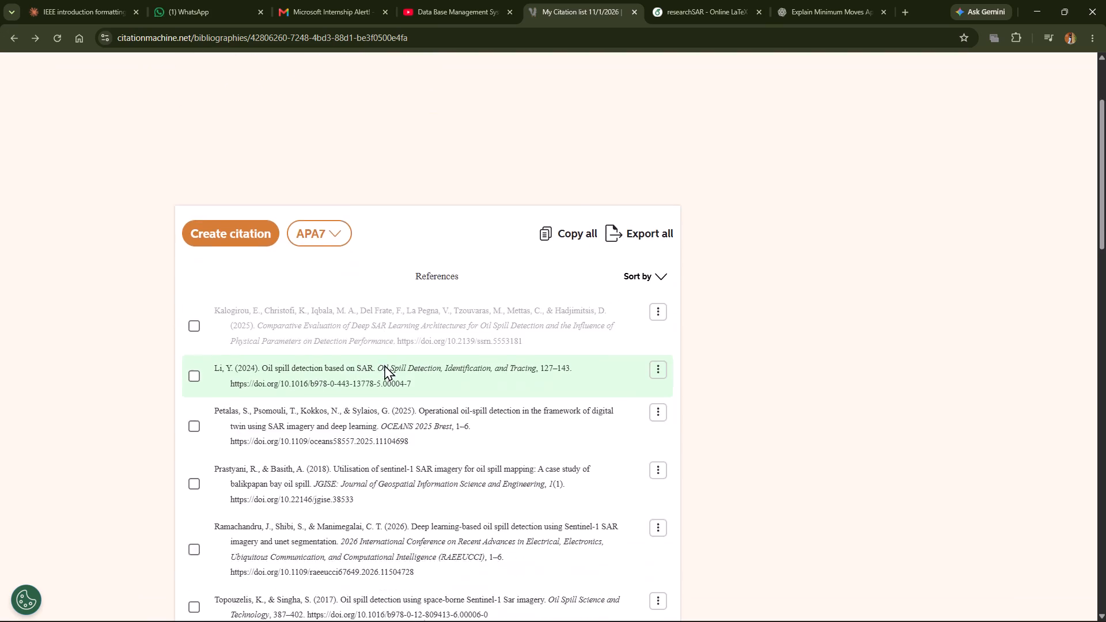
scroll(384, 365, "down", 1)
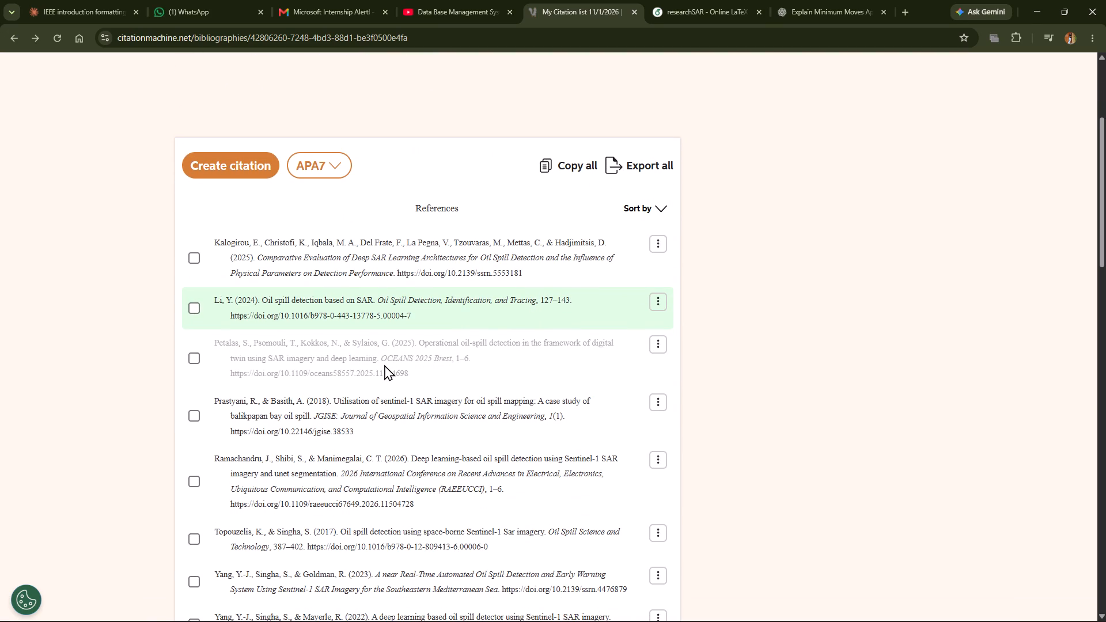
Switch to the researchSAR project in Overleaf and review the References section on page 7 of the compiled paper.
left_click(727, 0)
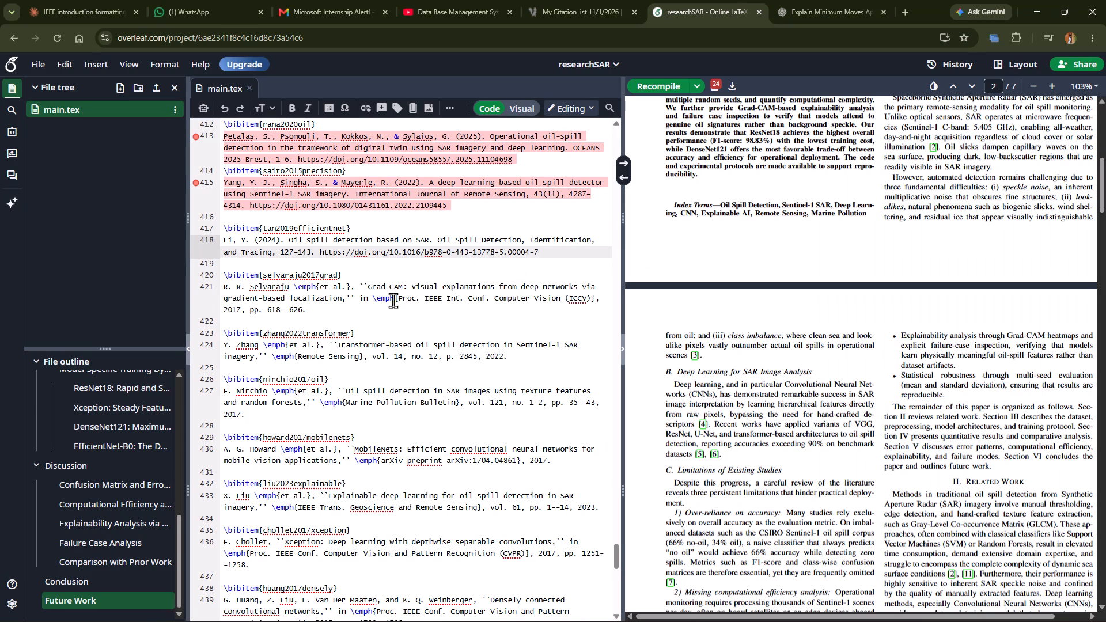
scroll(393, 300, "down", 4)
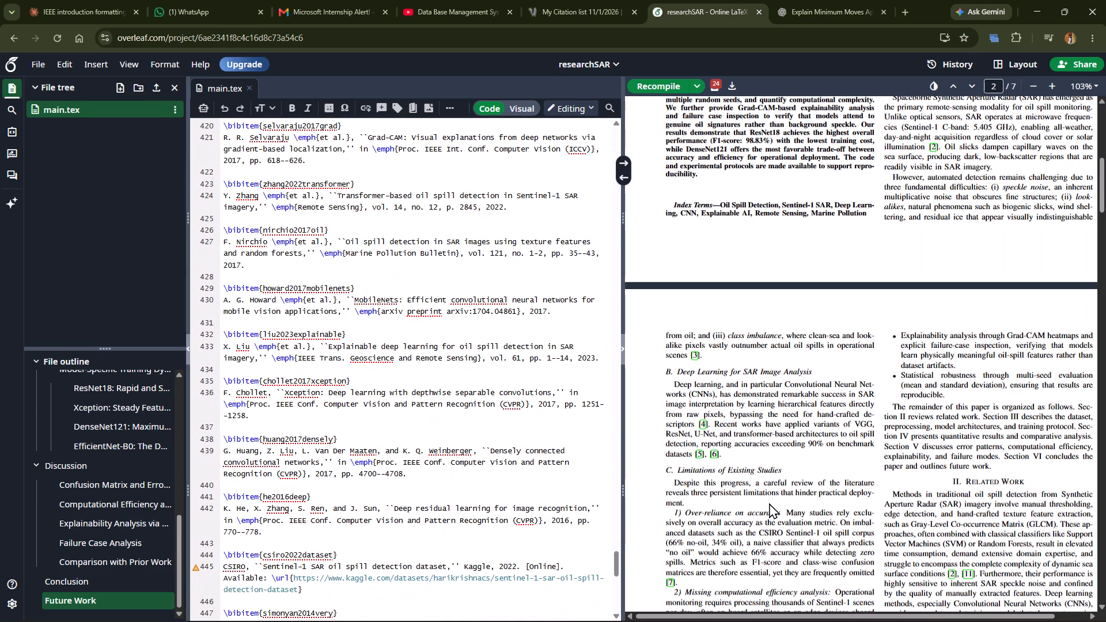
scroll(769, 503, "down", 10)
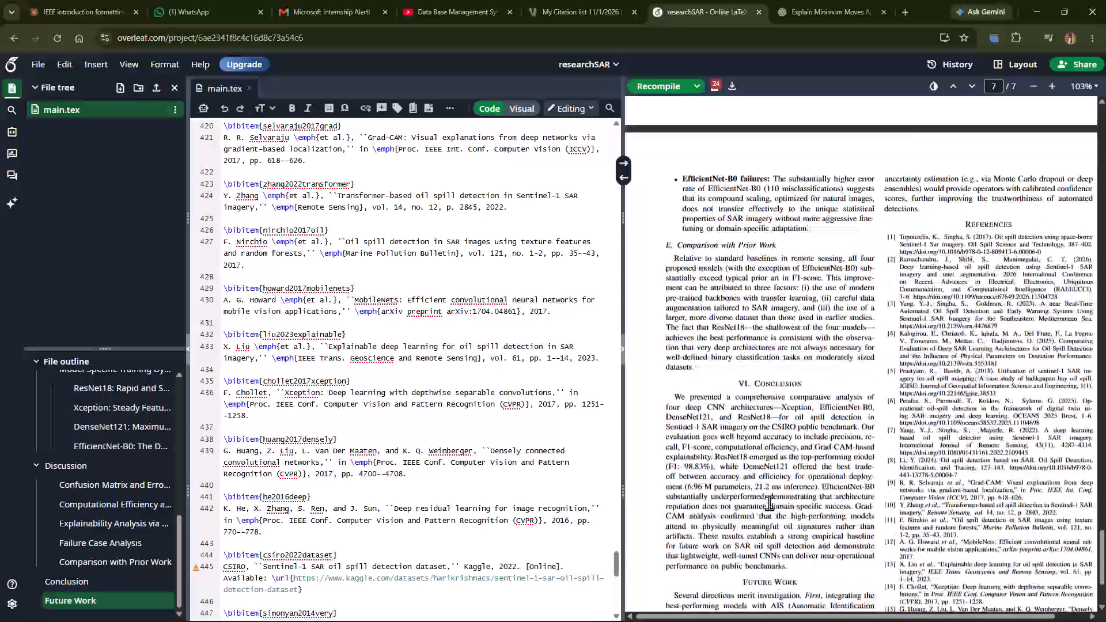
Jump from the Selvaraju Grad-CAM reference in the compiled paper to its entry in main.tex and examine the bibliography entries after it.
scroll(769, 503, "down", 1)
scroll(769, 503, "up", 1)
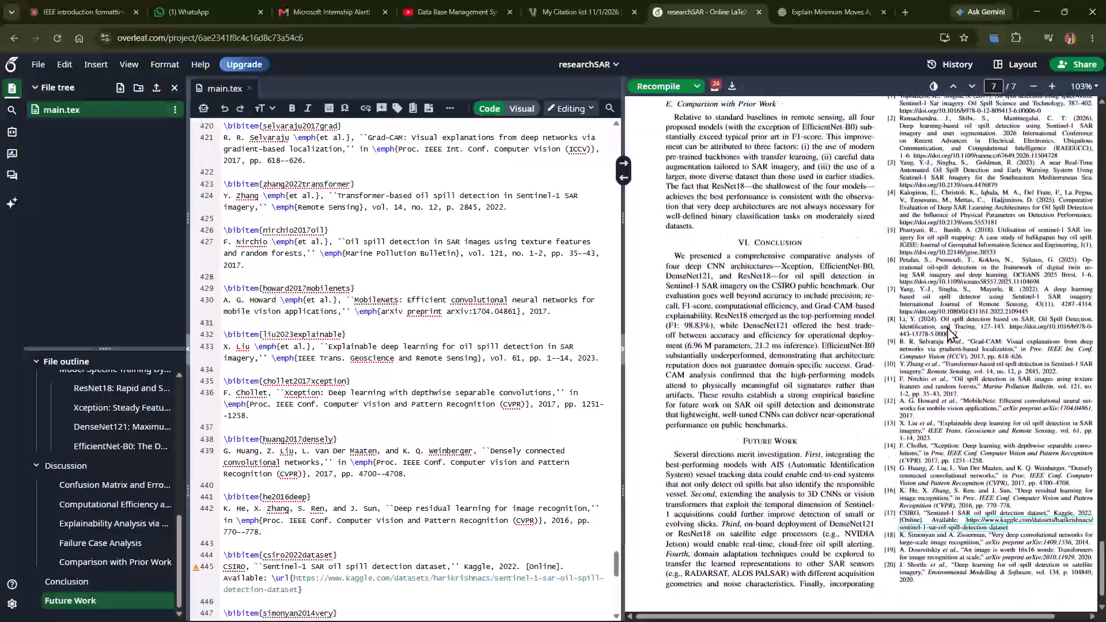
double_click(935, 344)
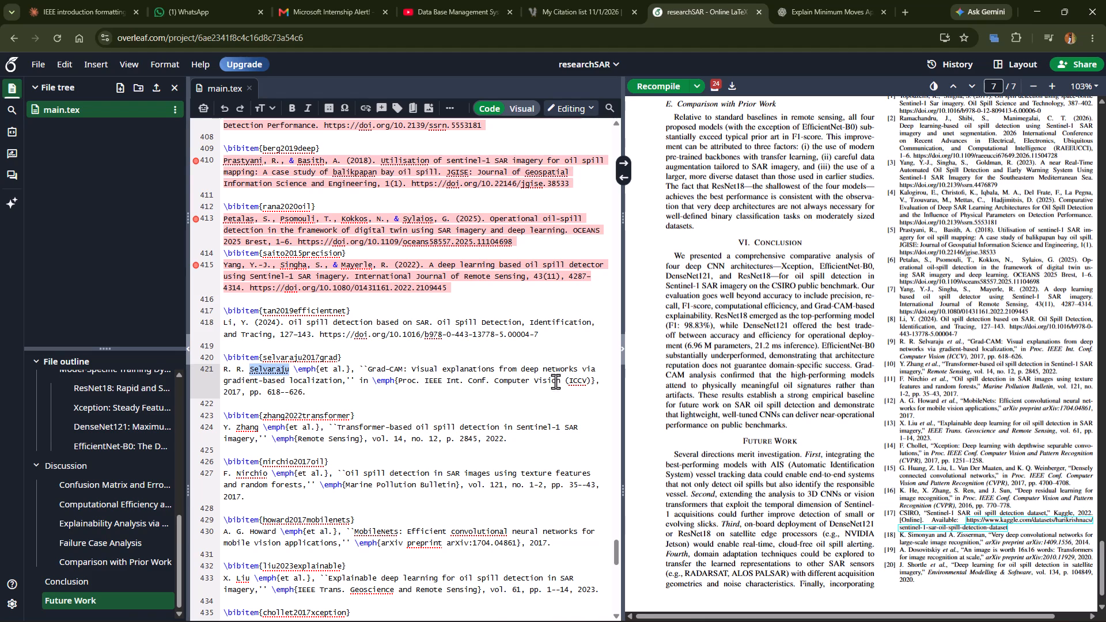
scroll(498, 399, "down", 5)
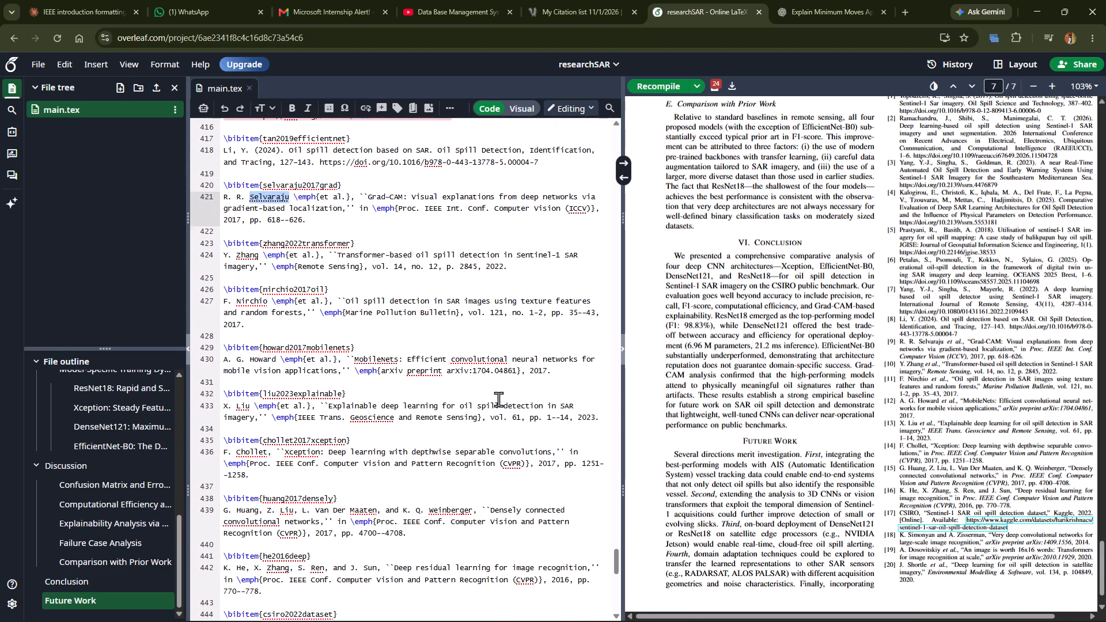
scroll(498, 399, "down", 1)
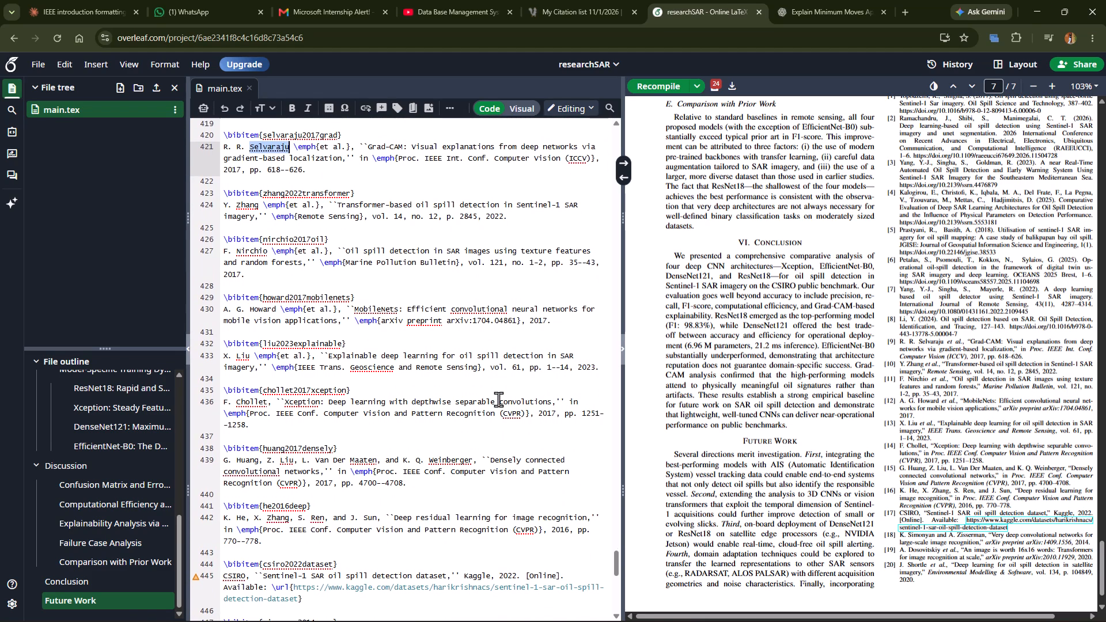
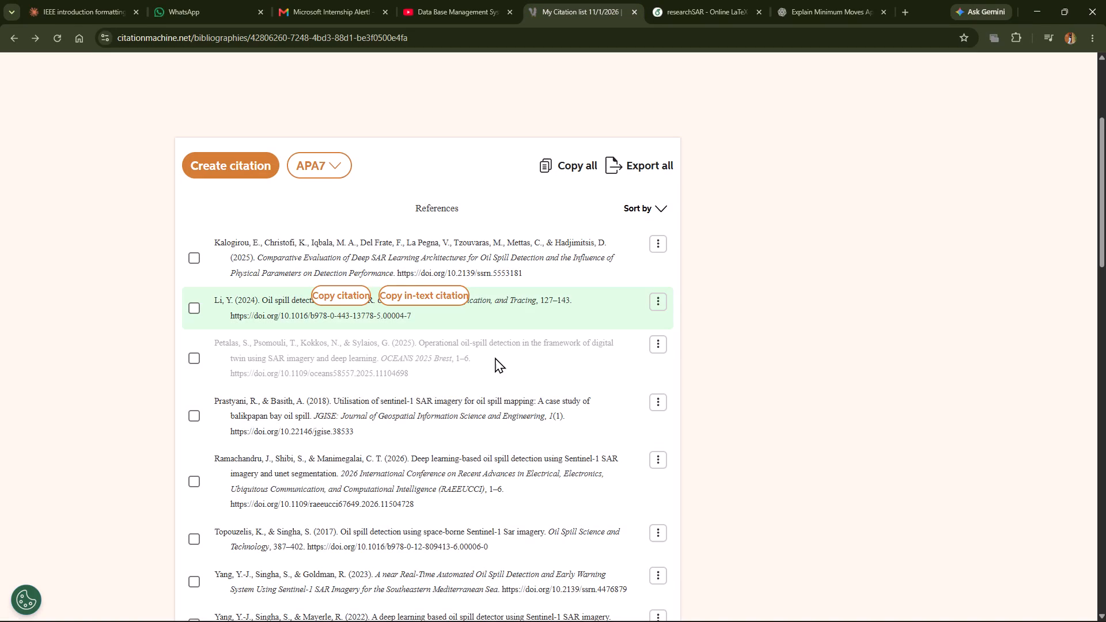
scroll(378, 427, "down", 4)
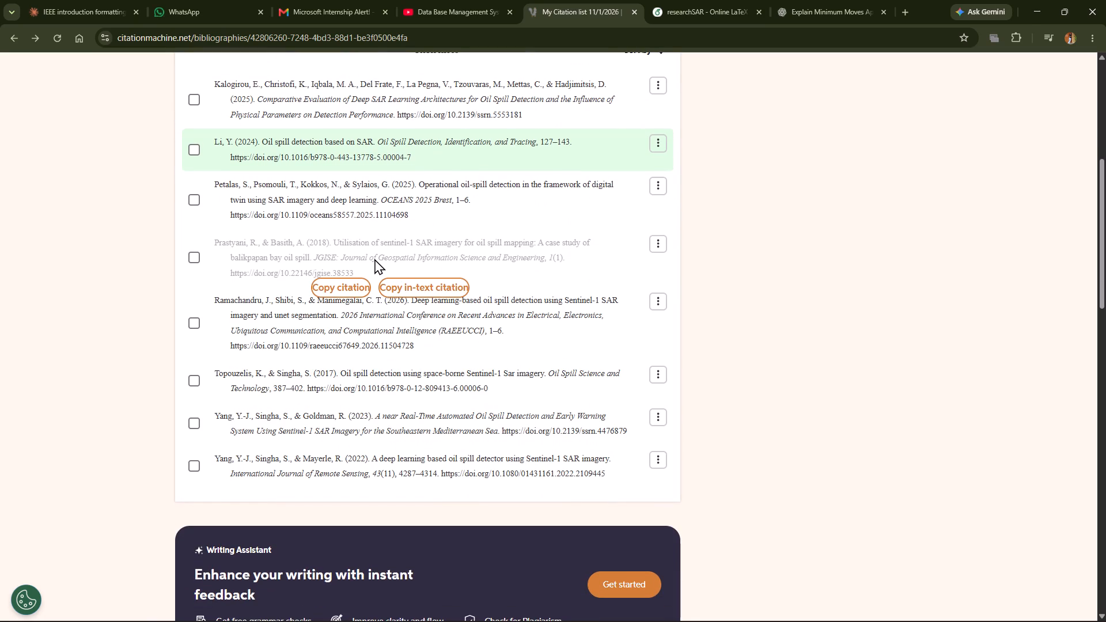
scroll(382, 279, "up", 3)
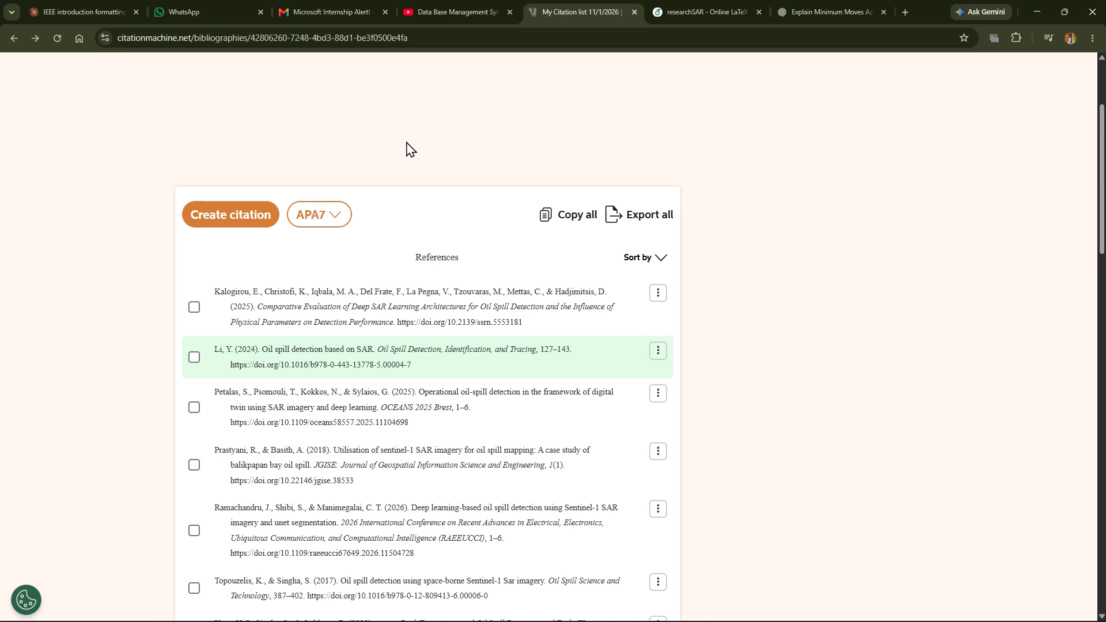
Start a new journal citation and search for "Comparative Analysis of Deep CNN Architectures for Oil Spill Detection in Sentinel-1 SAR Imagery".
left_click(245, 204)
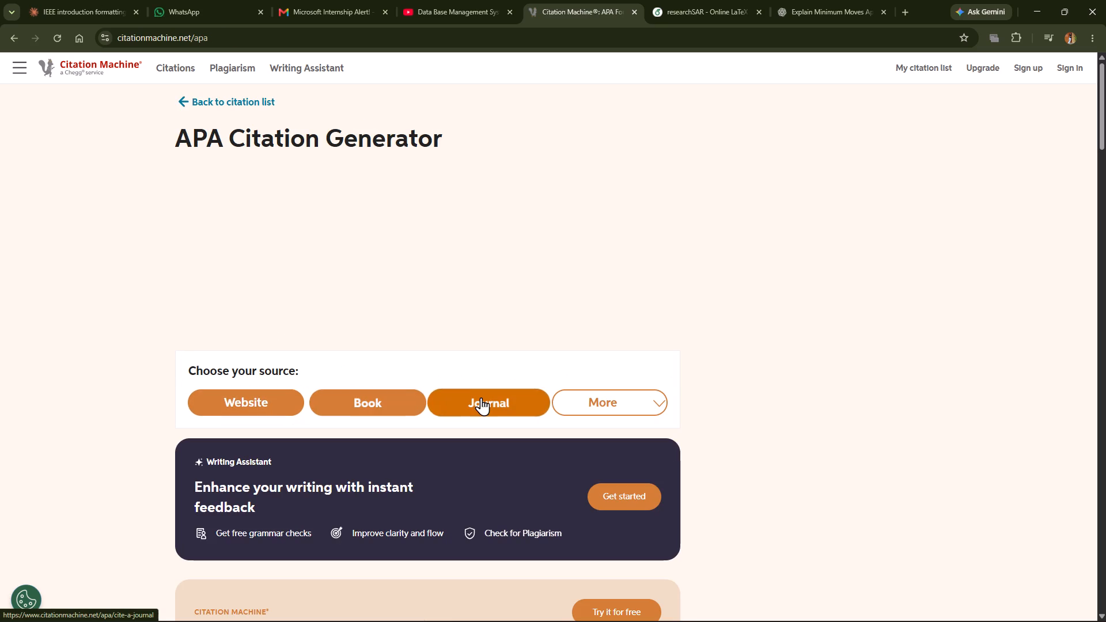
left_click(481, 397)
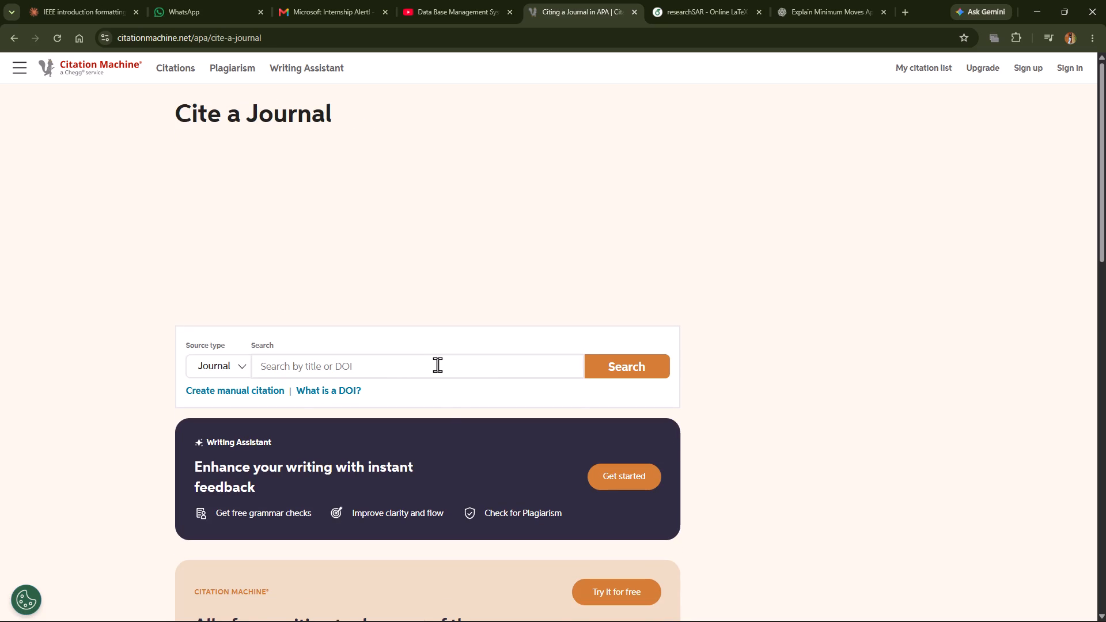
left_click(436, 367)
left_click(422, 393)
left_click(619, 371)
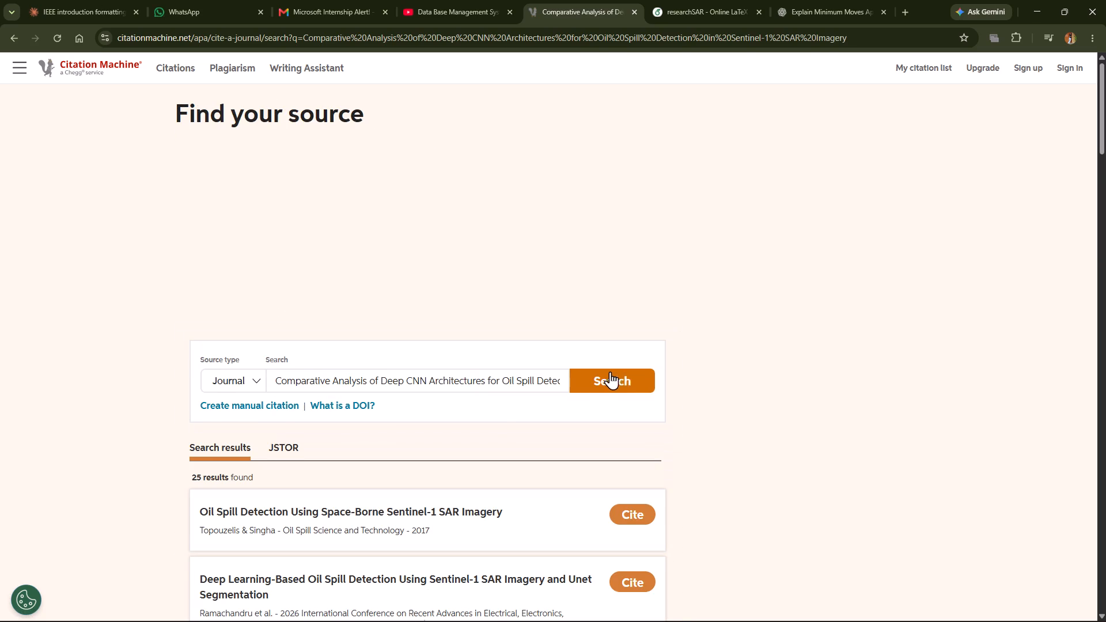
Choose Li et al.'s 2023 article "A Deep Learning Based Self-Evolving Oil Spill Detection Algorithm Using Sentinel-1 SAR Images" from the results to cite.
scroll(496, 410, "down", 7)
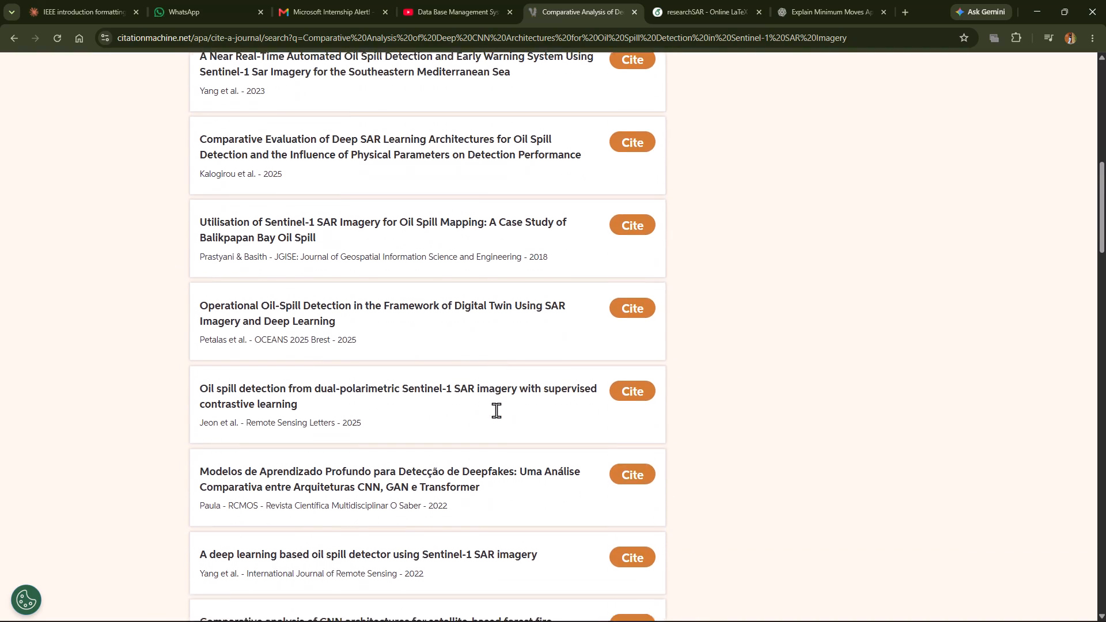
scroll(496, 410, "down", 5)
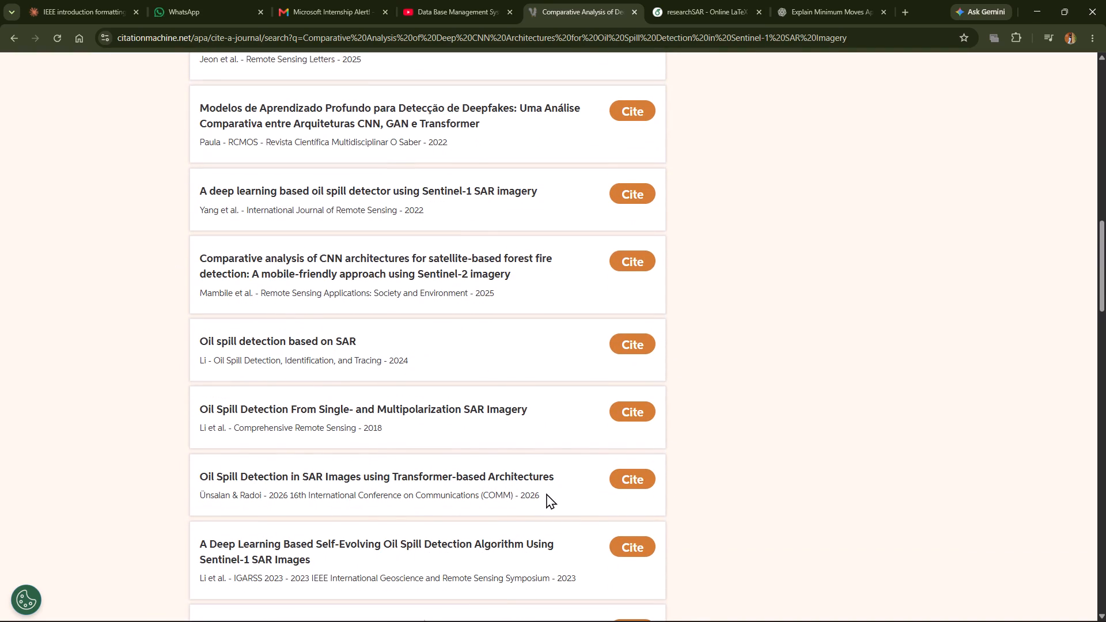
scroll(531, 490, "down", 2)
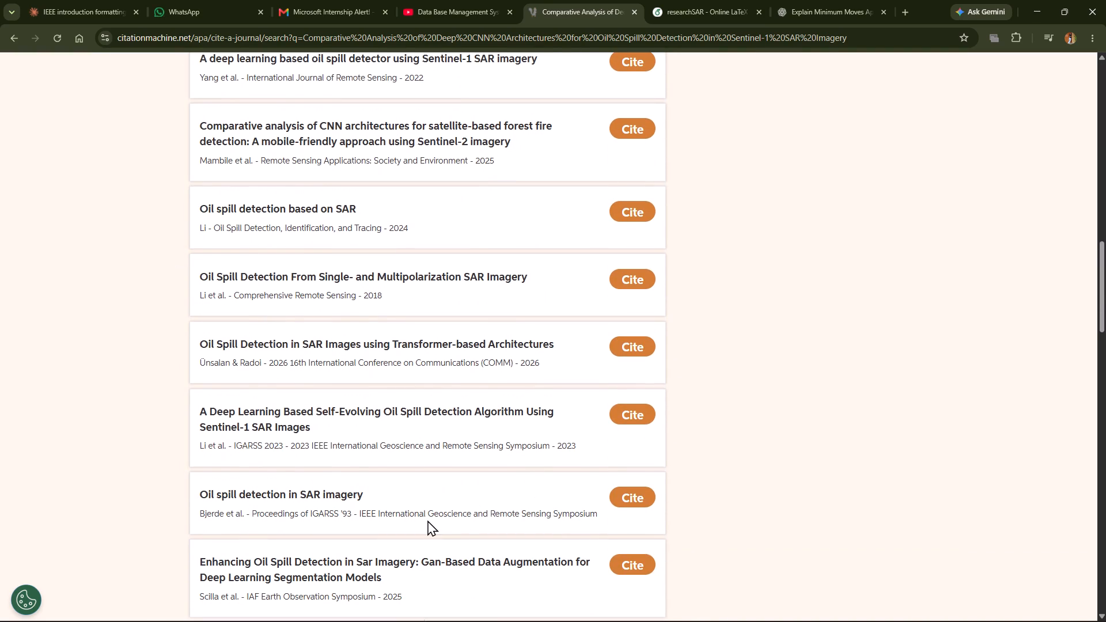
scroll(427, 520, "down", 1)
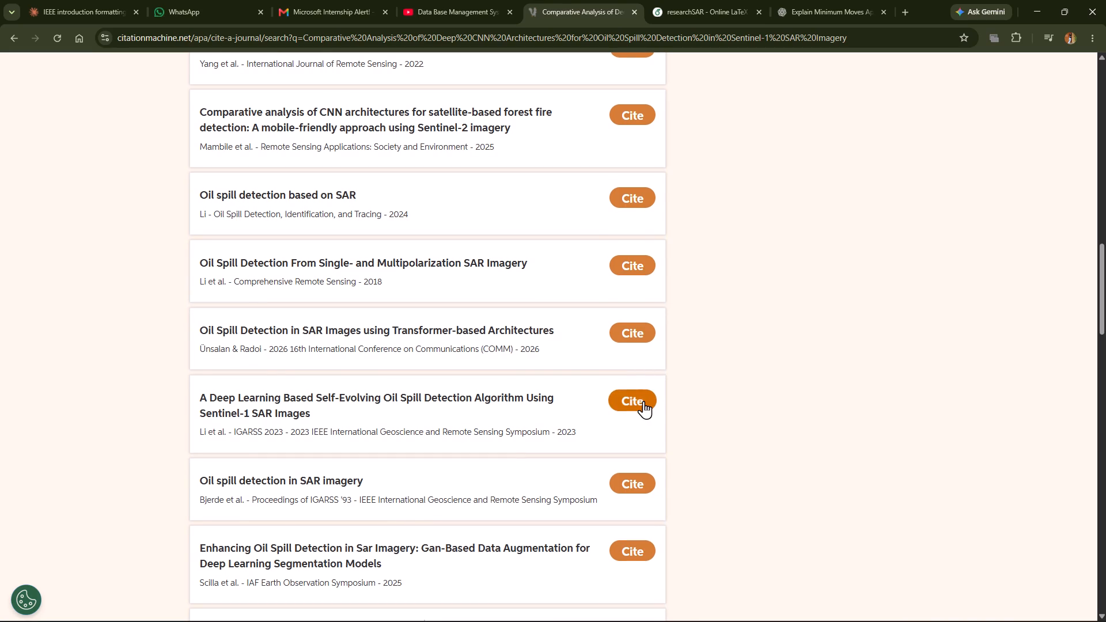
left_click(643, 401)
Accept the found source details and complete the Li et al. (2023) journal citation without changing its prefilled fields.
scroll(480, 433, "down", 2)
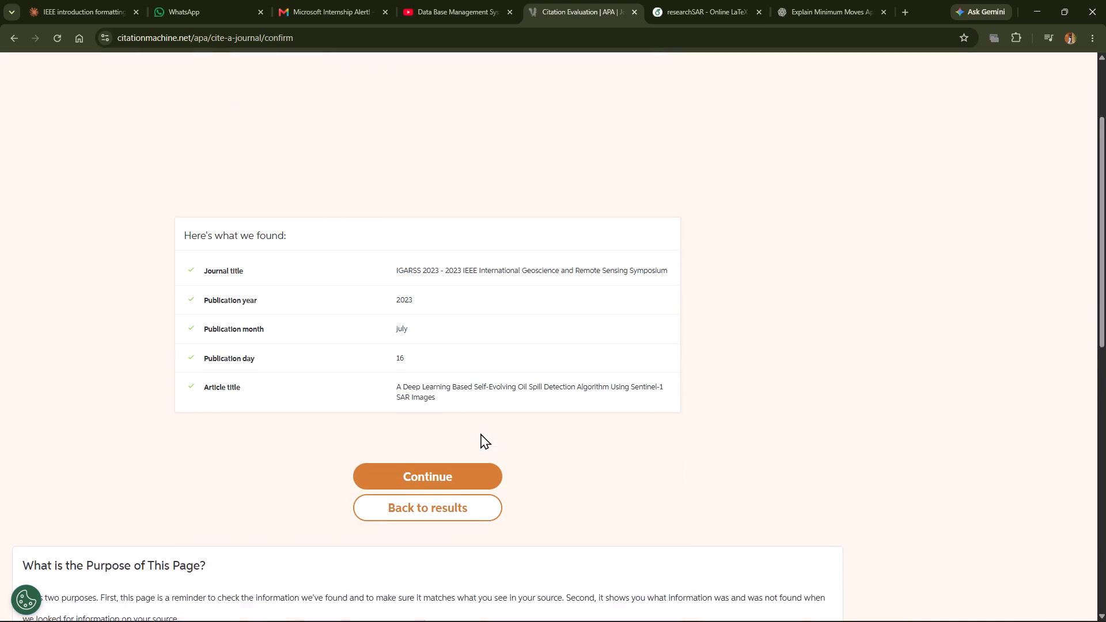
scroll(480, 433, "down", 1)
left_click(436, 435)
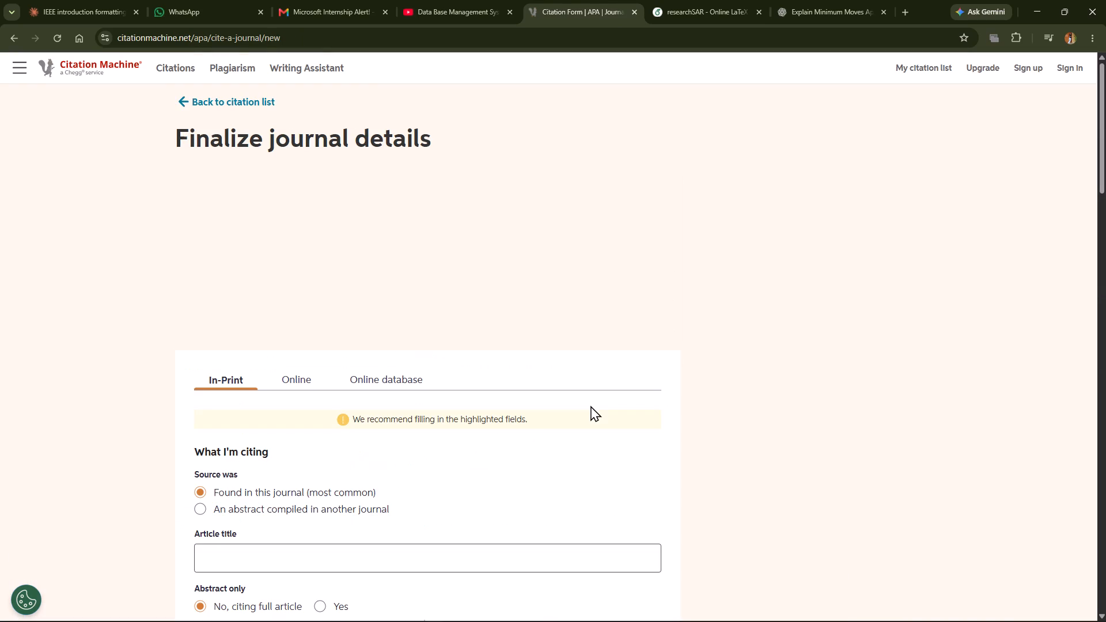
scroll(590, 405, "down", 6)
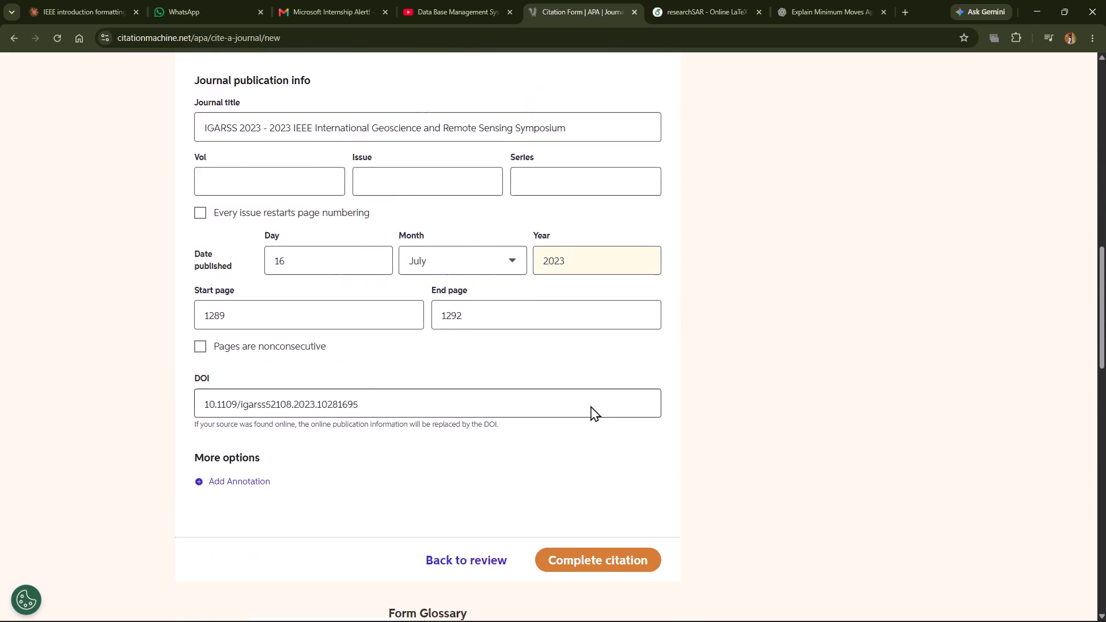
scroll(590, 405, "down", 3)
left_click(612, 391)
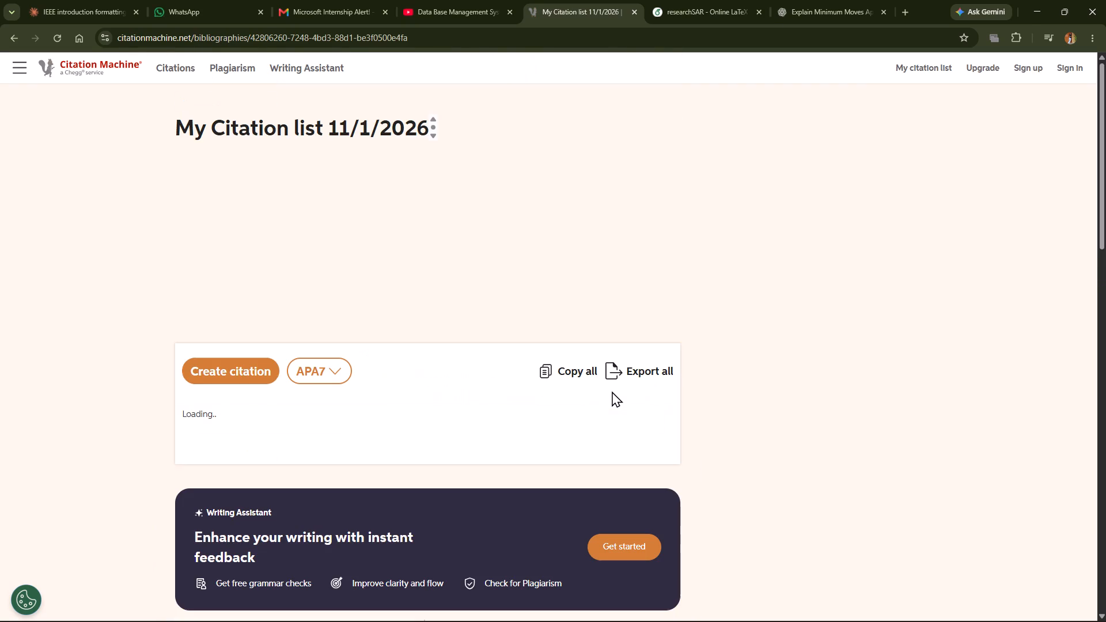
Copy the Li et al. (2023) citation and replace the selvaraju2017grad reference text with it in Overleaf's researchSAR project.
scroll(422, 446, "down", 2)
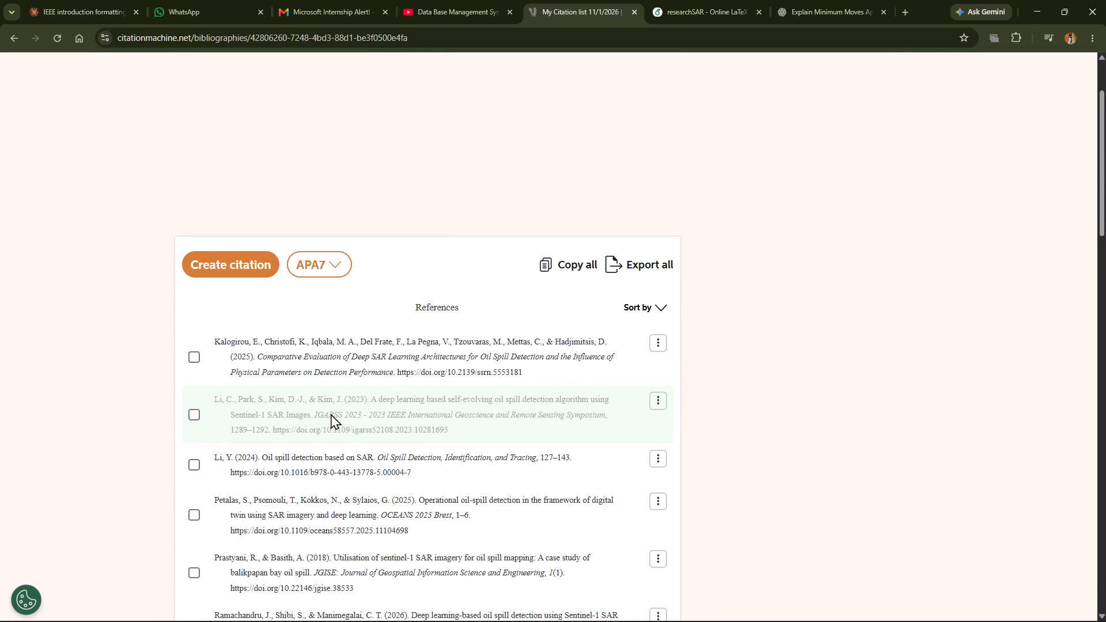
left_click(345, 395)
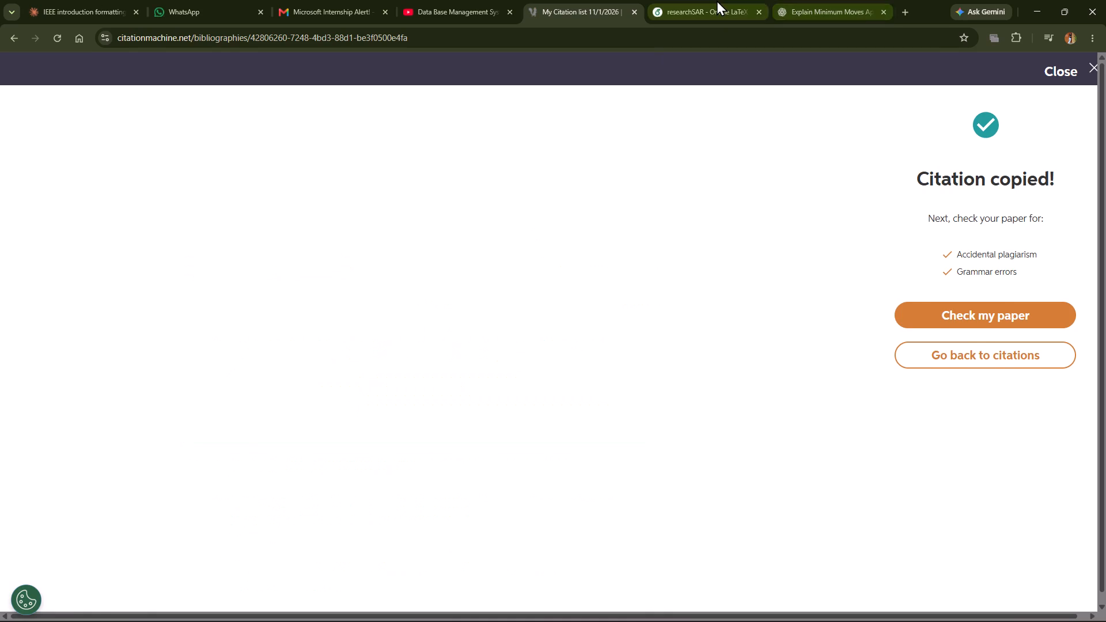
left_click(717, 0)
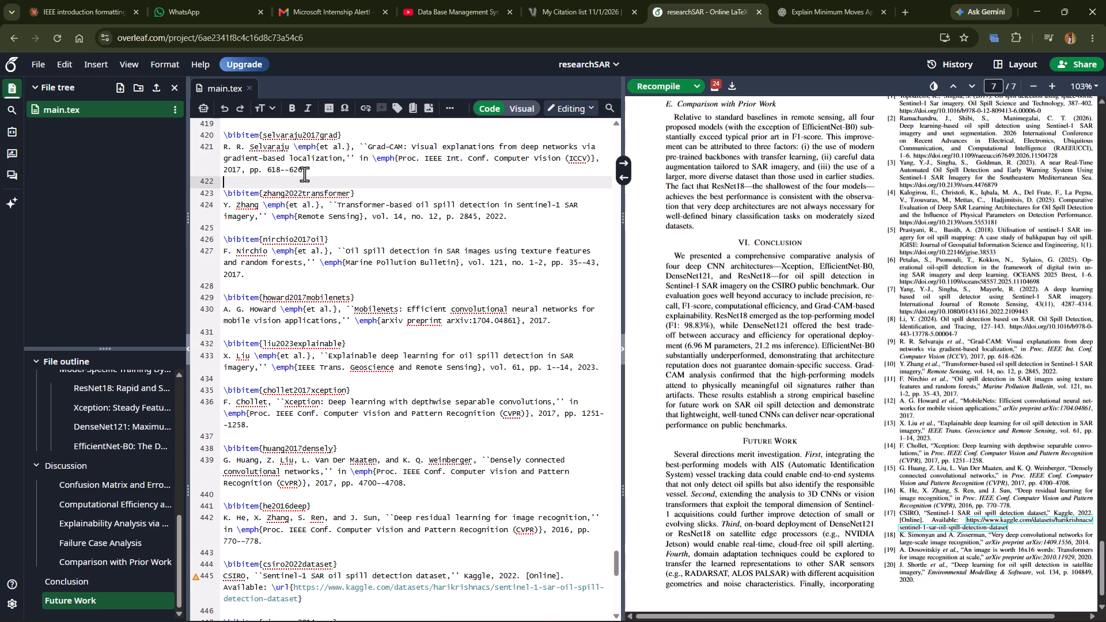
left_click_drag(315, 173, 224, 149)
key("BackSpace")
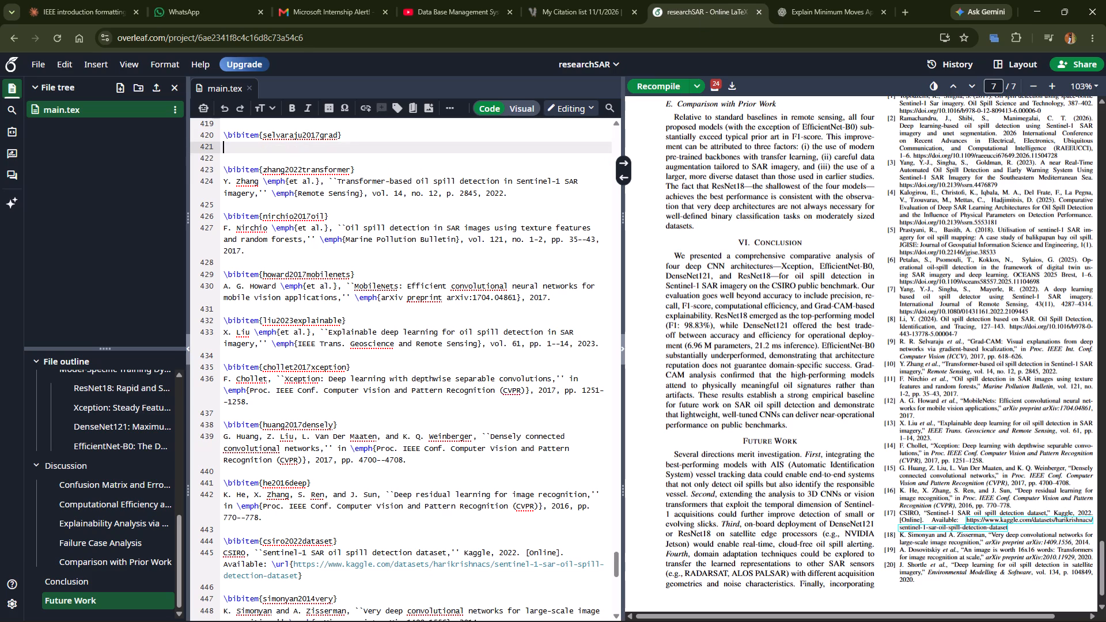
key("ctrl+v")
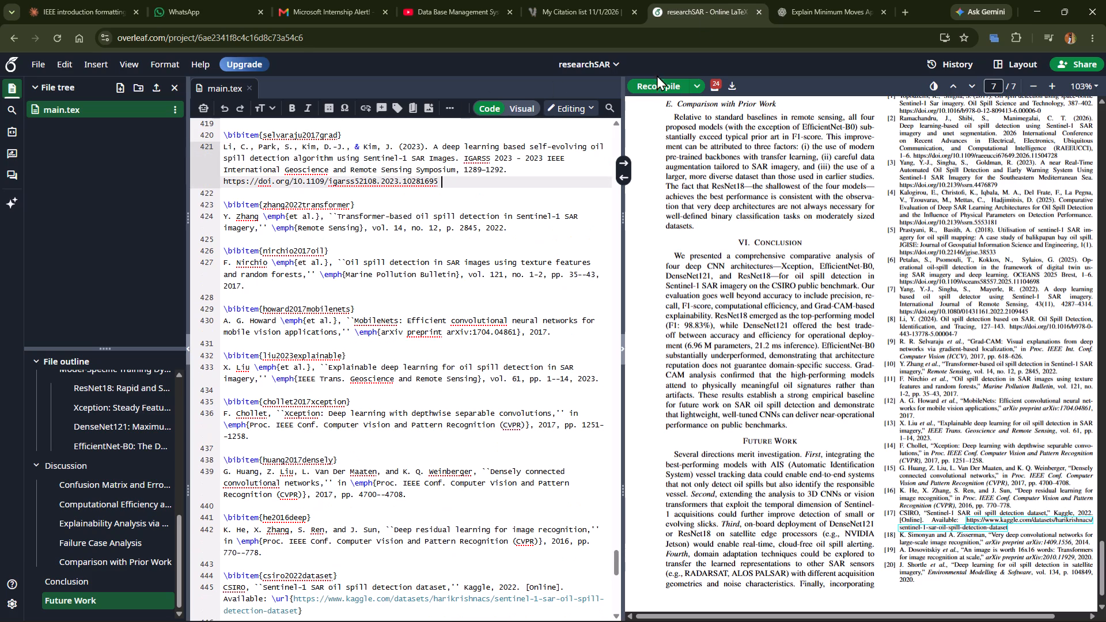
Recompile the paper with the replaced selvaraju2017grad reference.
left_click(652, 88)
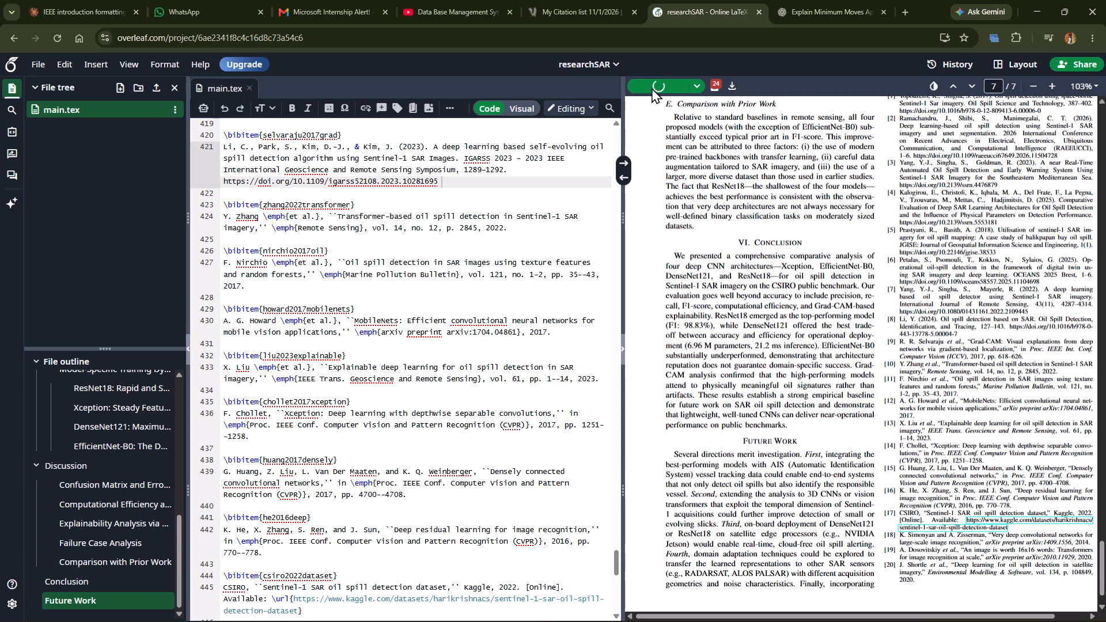